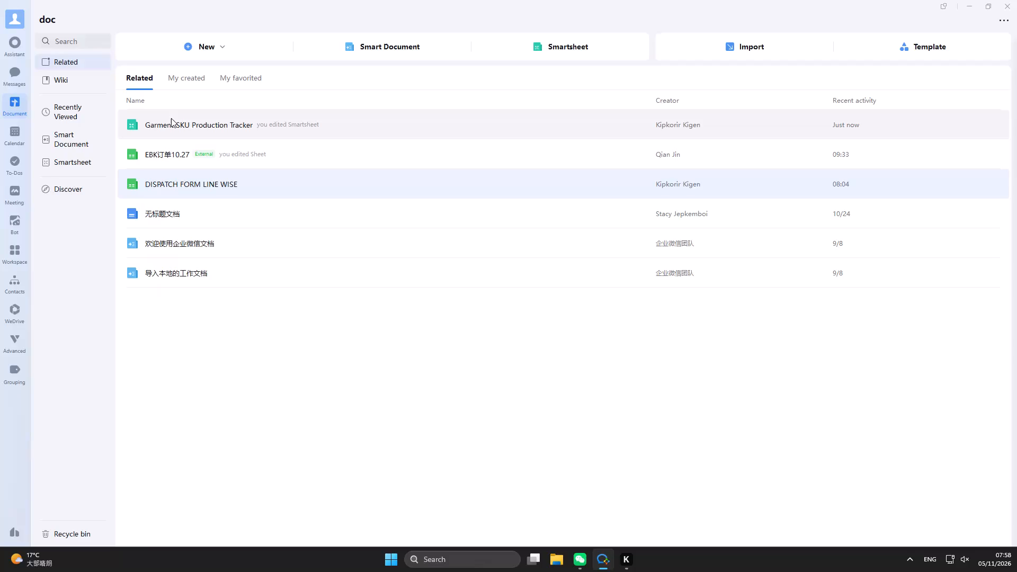
Open the Garment SKU Production Tracker, EBK订单10.27 and DISPATCH FORM LINE WISE documents, returning to the document list after each.
double_click(171, 118)
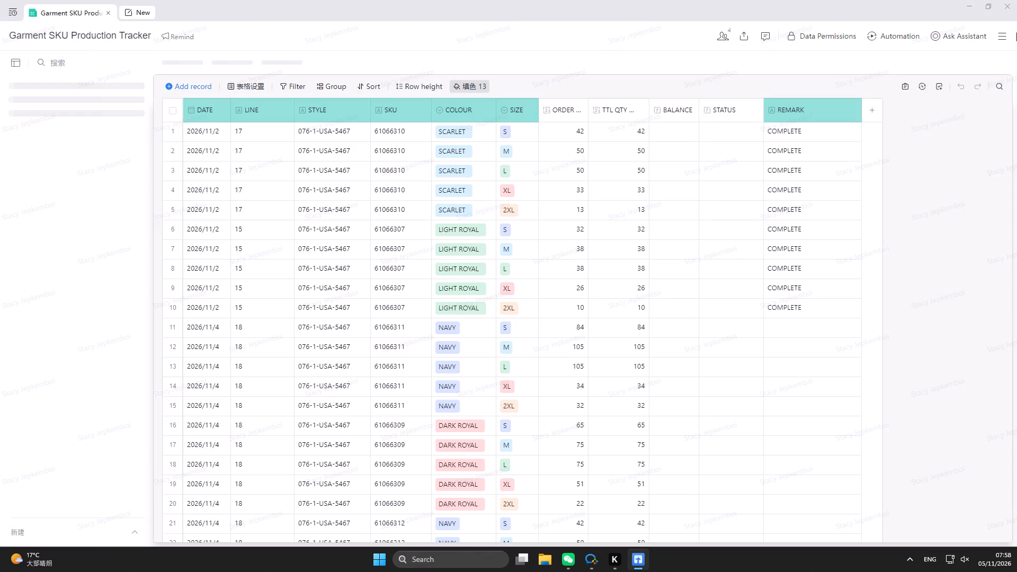
left_click(968, 7)
double_click(162, 159)
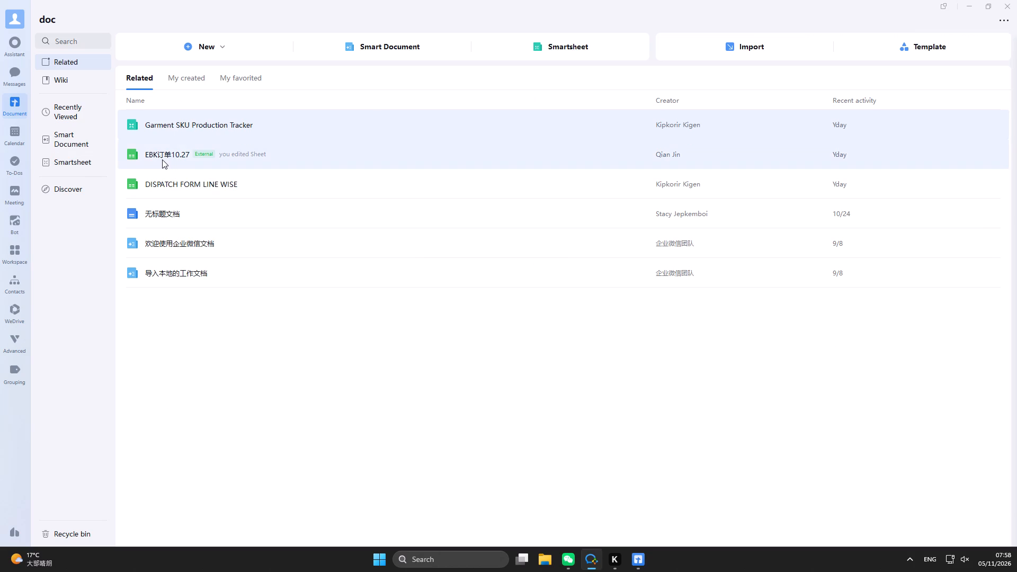
left_click(964, 12)
double_click(168, 187)
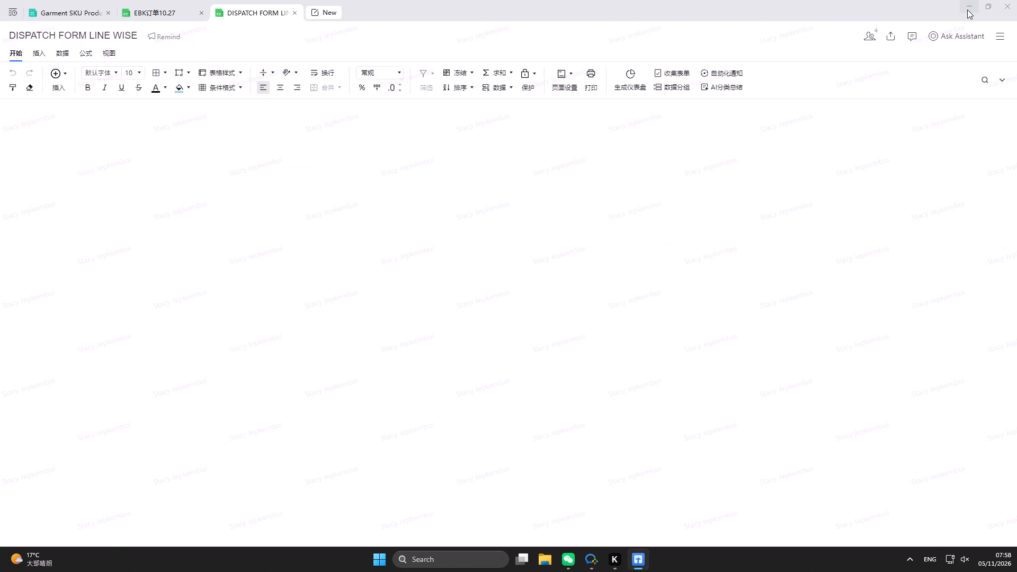
left_click(968, 9)
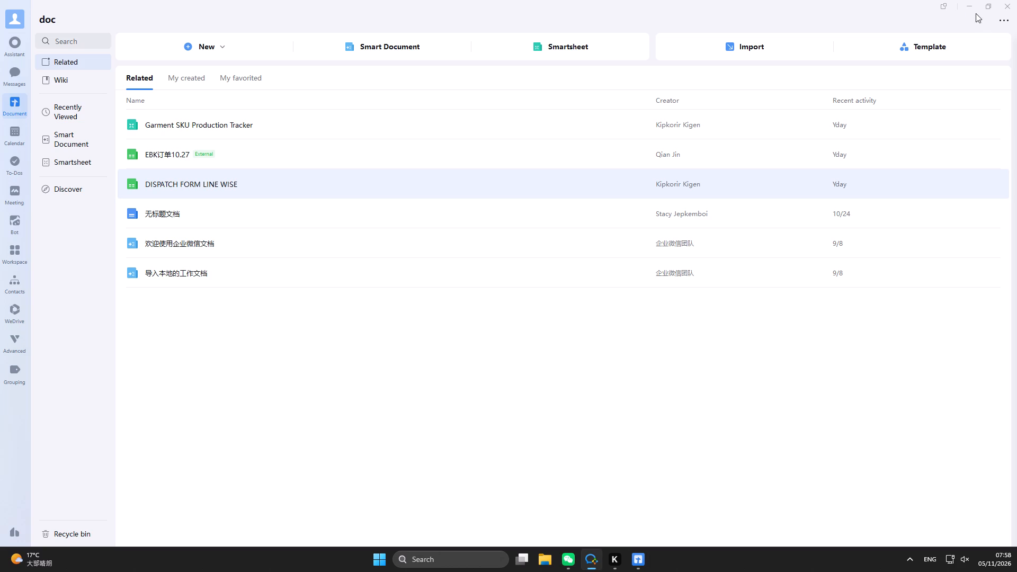
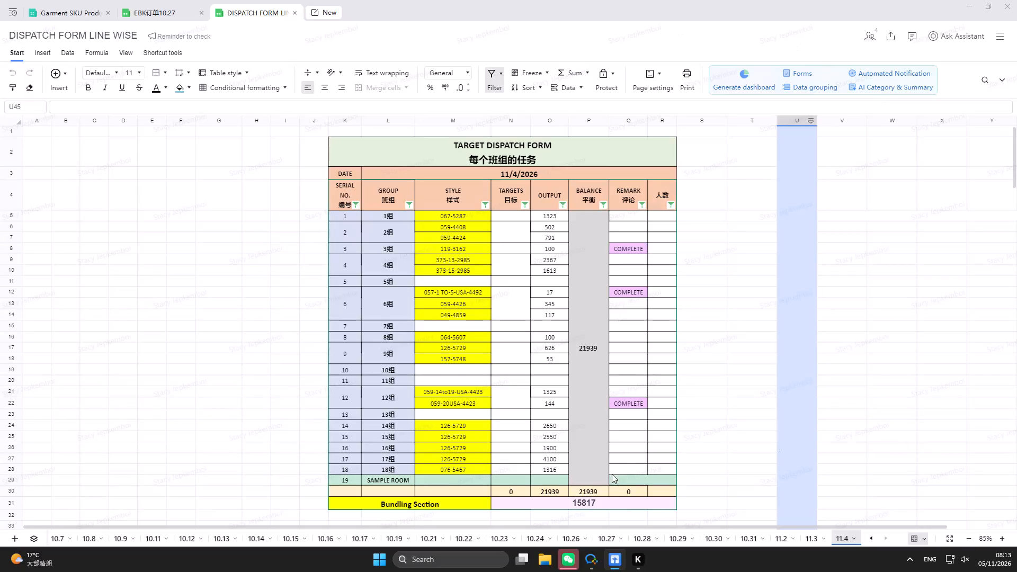
Switch to WeChat, check the EBK日产量数据 group chat, and return to the dispatch form.
left_click(563, 555)
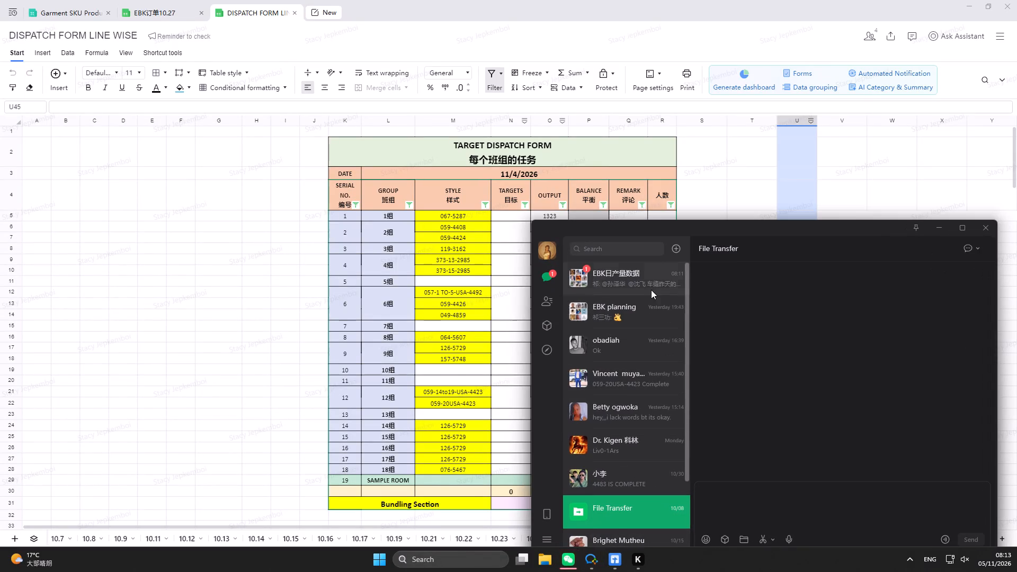
left_click(652, 290)
left_click(929, 228)
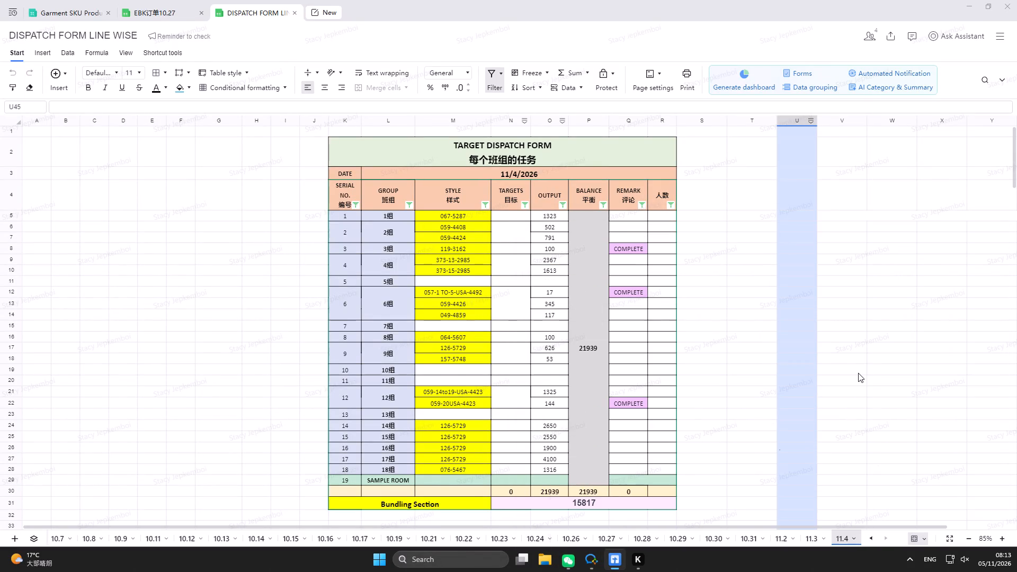
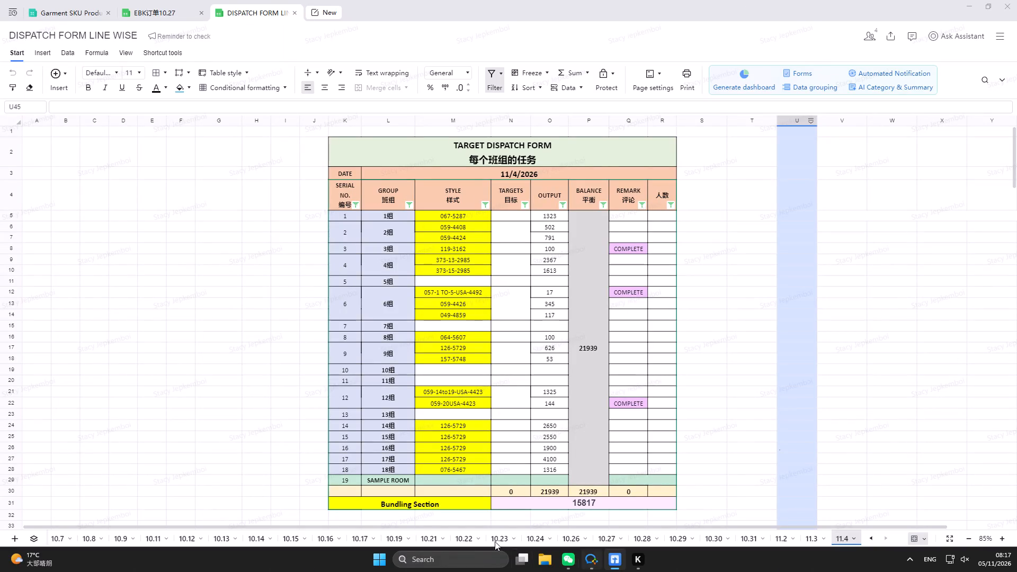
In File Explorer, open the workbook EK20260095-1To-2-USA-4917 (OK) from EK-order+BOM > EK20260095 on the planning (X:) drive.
left_click(554, 562)
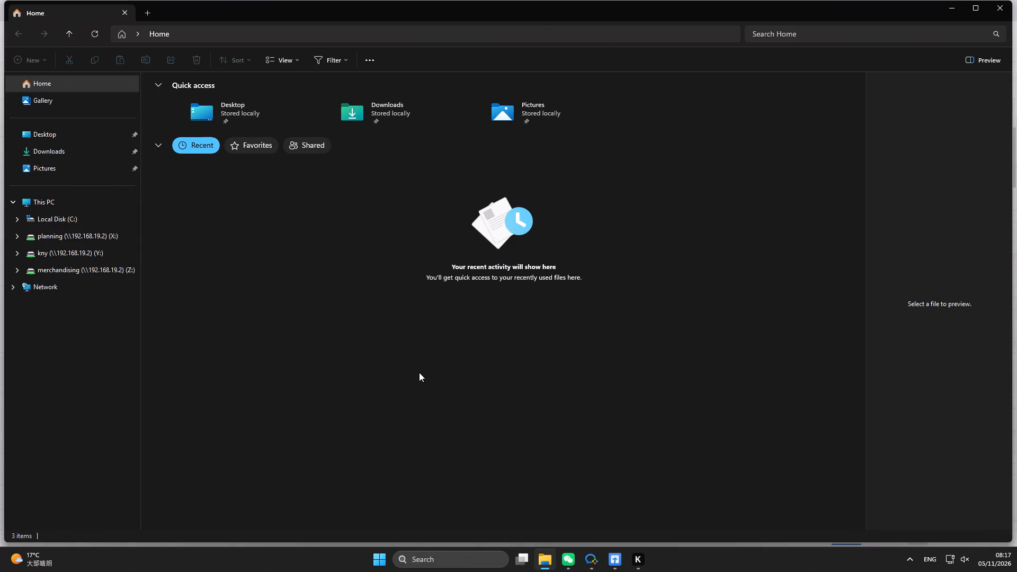
double_click(101, 241)
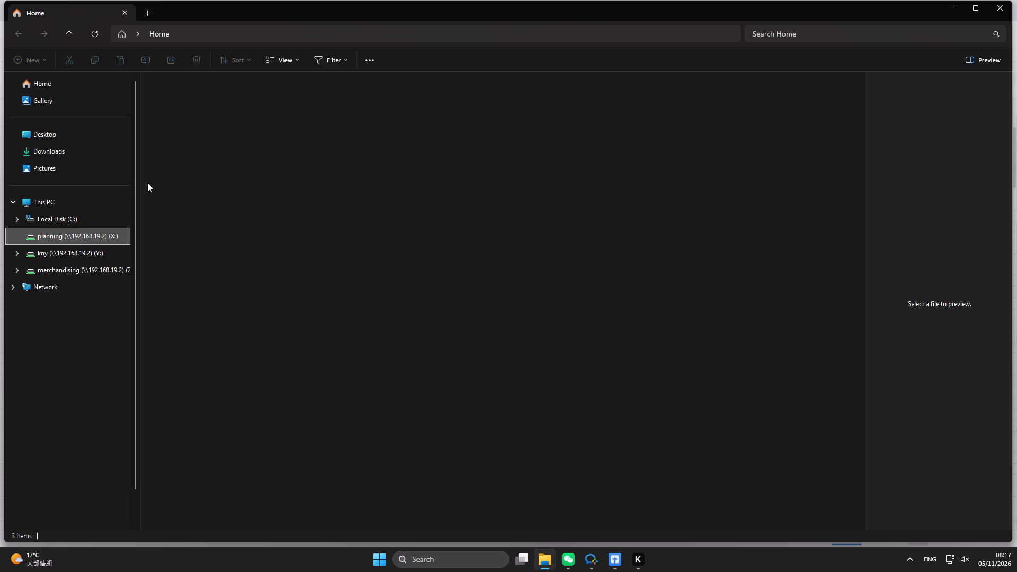
triple_click(195, 97)
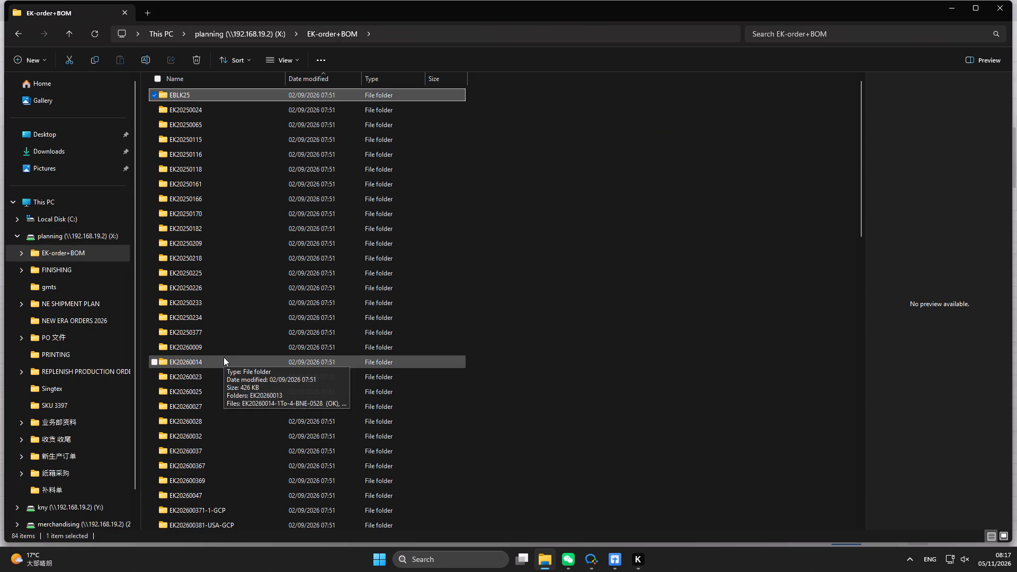
scroll(219, 380, "down", 20)
scroll(219, 380, "down", 2)
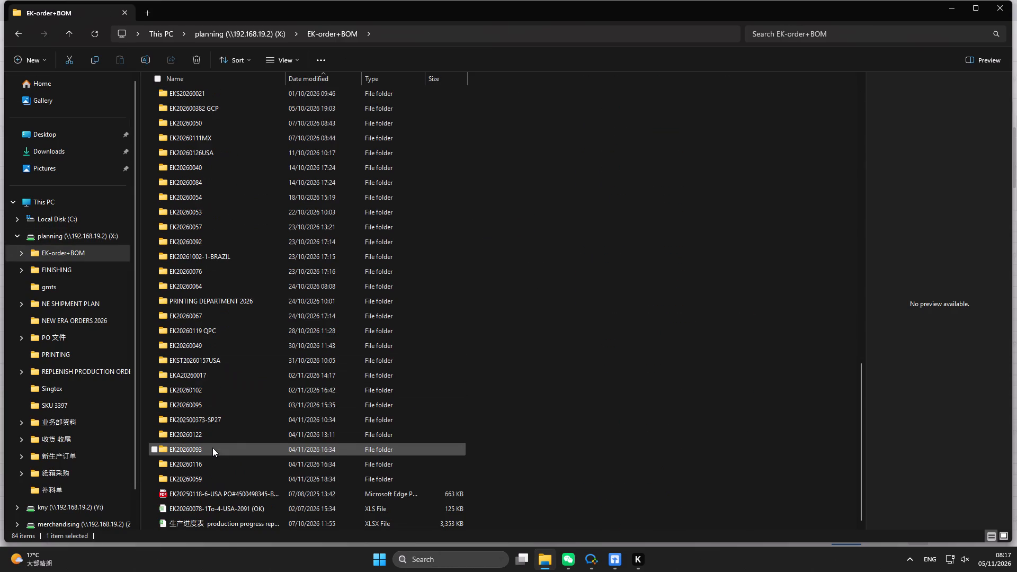
scroll(208, 460, "down", 8)
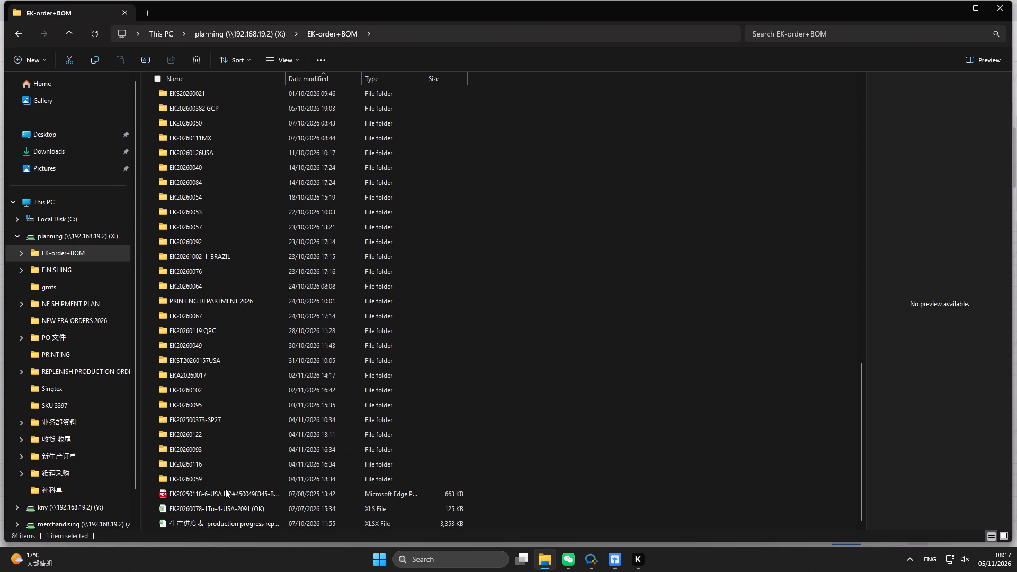
double_click(213, 408)
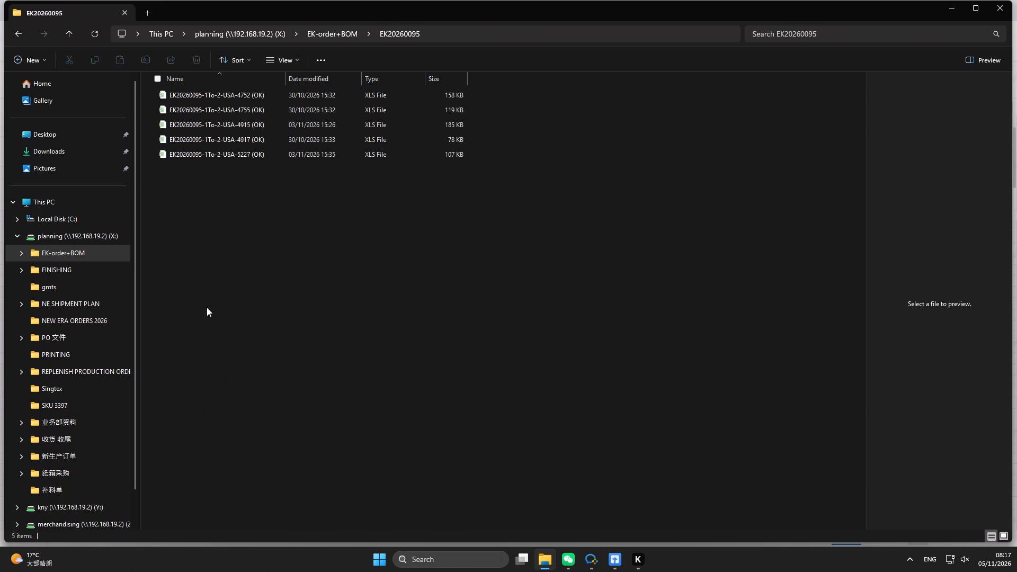
double_click(258, 141)
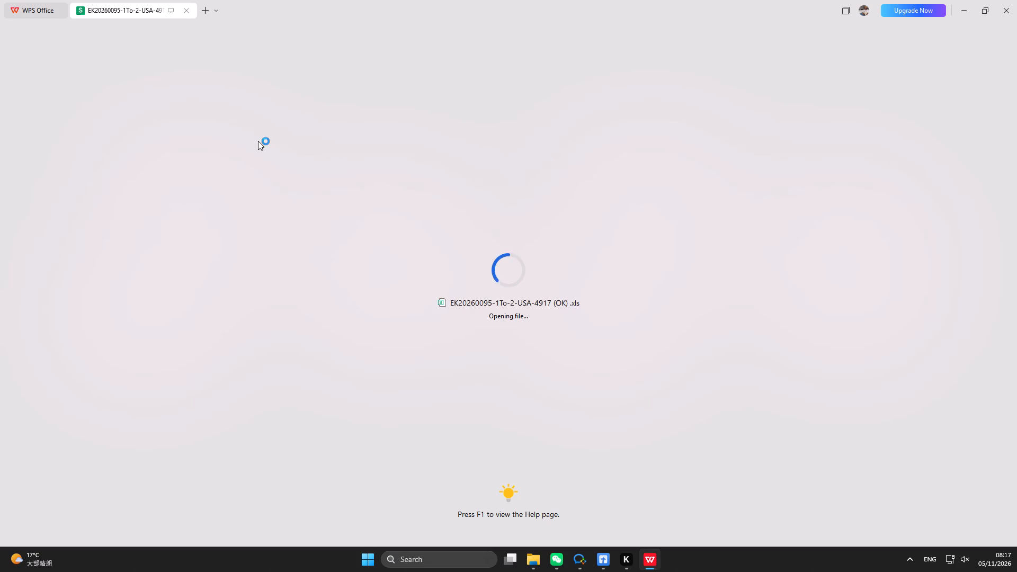
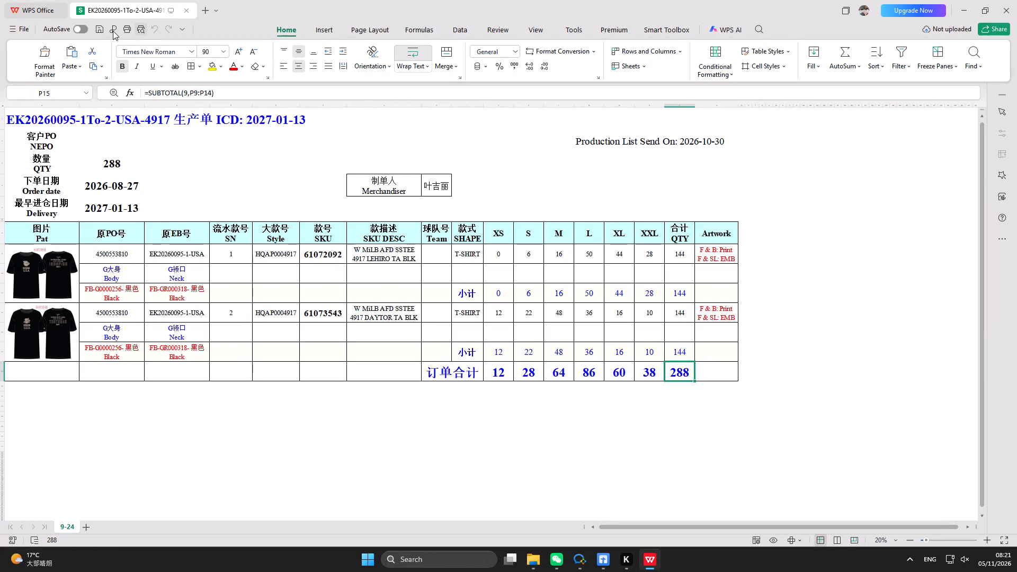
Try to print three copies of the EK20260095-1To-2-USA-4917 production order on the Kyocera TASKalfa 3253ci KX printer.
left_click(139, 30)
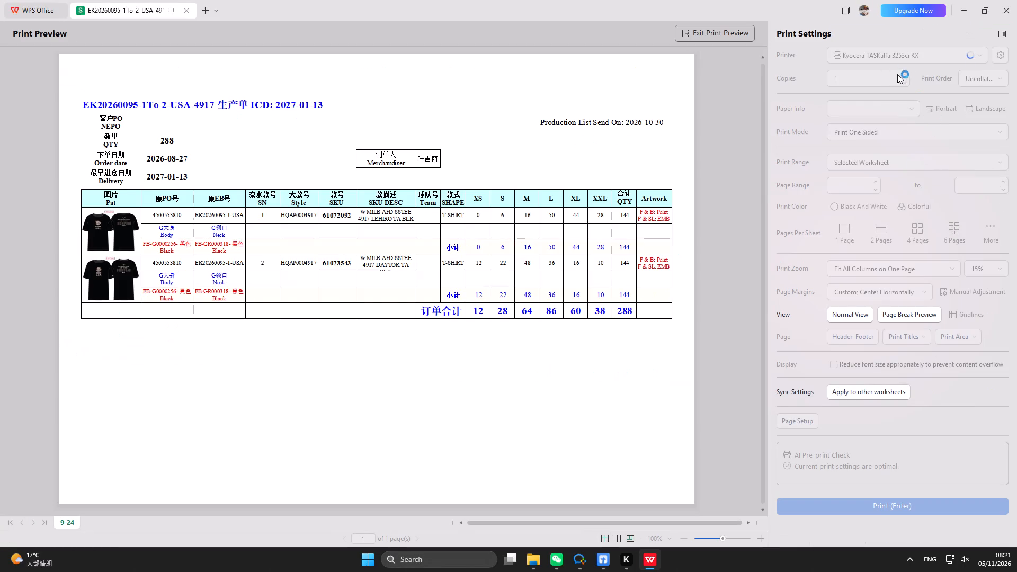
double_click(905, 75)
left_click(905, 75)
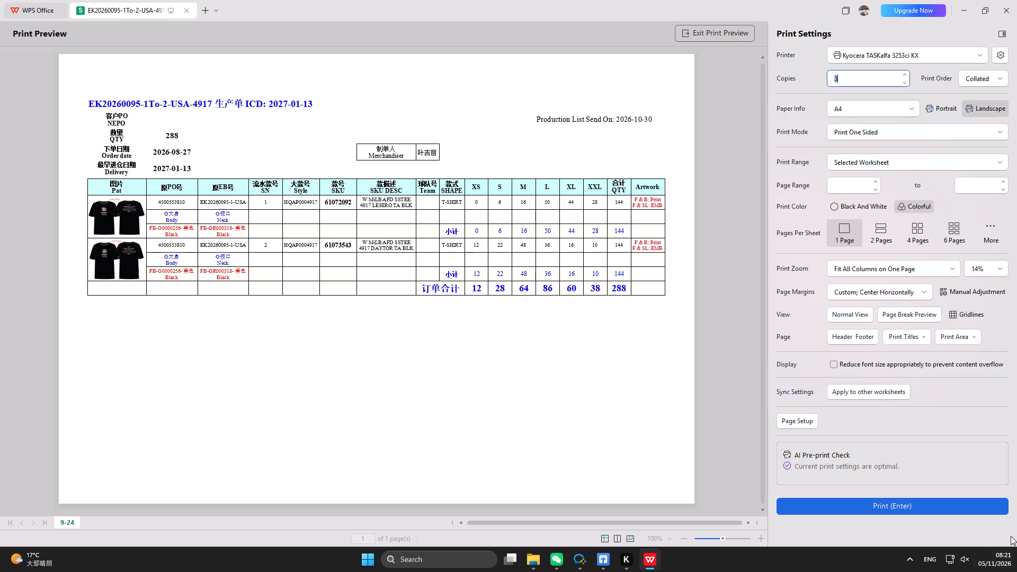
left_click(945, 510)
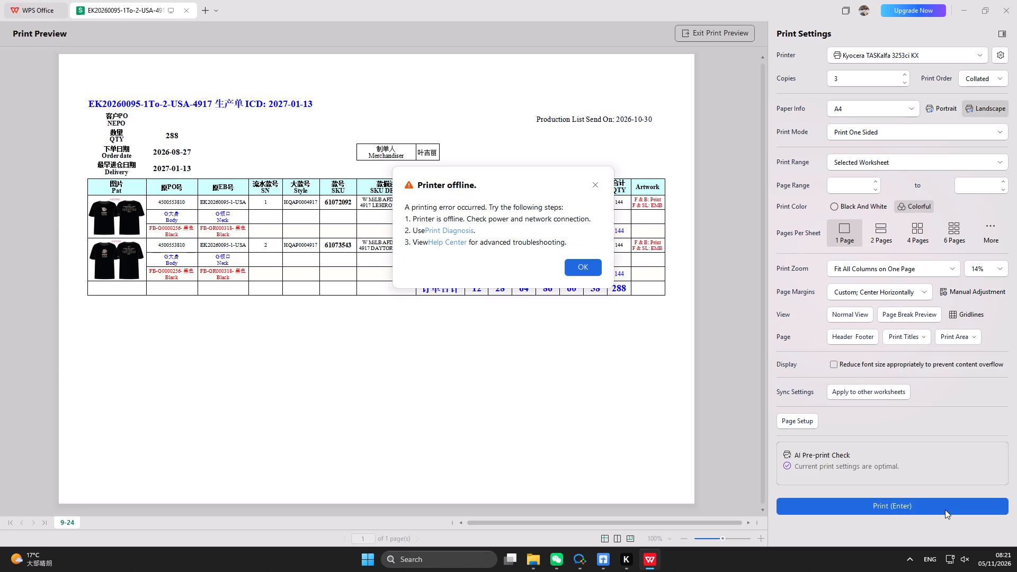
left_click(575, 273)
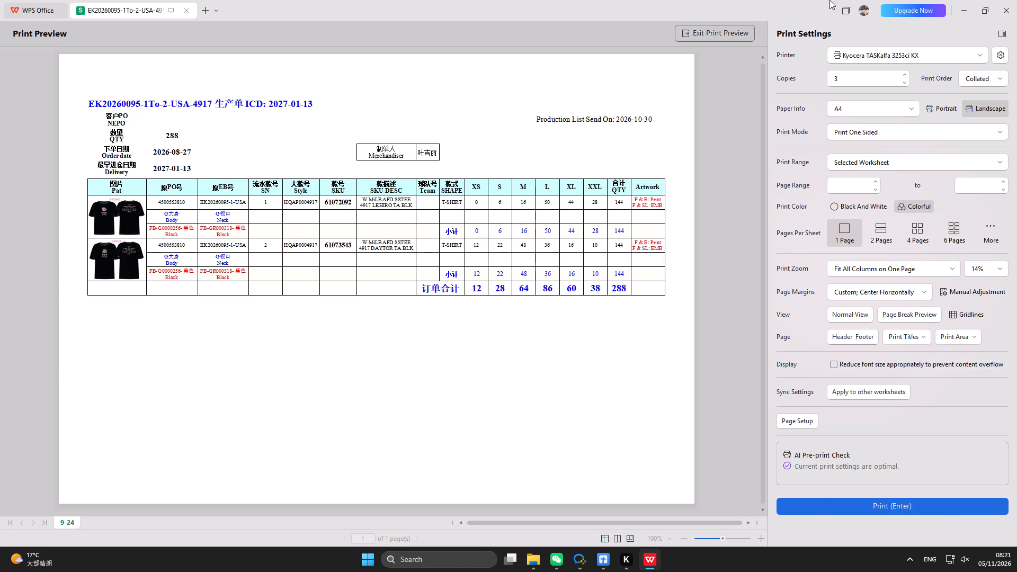
Close the 4917 order workbook and the EK20260095 folder window to return to the DISPATCH FORM LINE WISE sheet.
left_click(1011, 11)
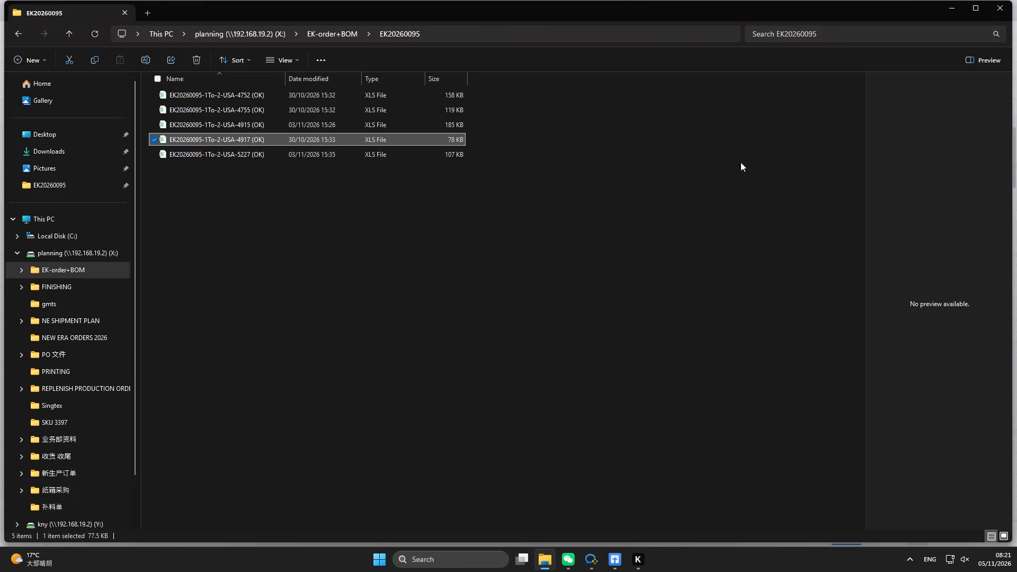
left_click(1002, 10)
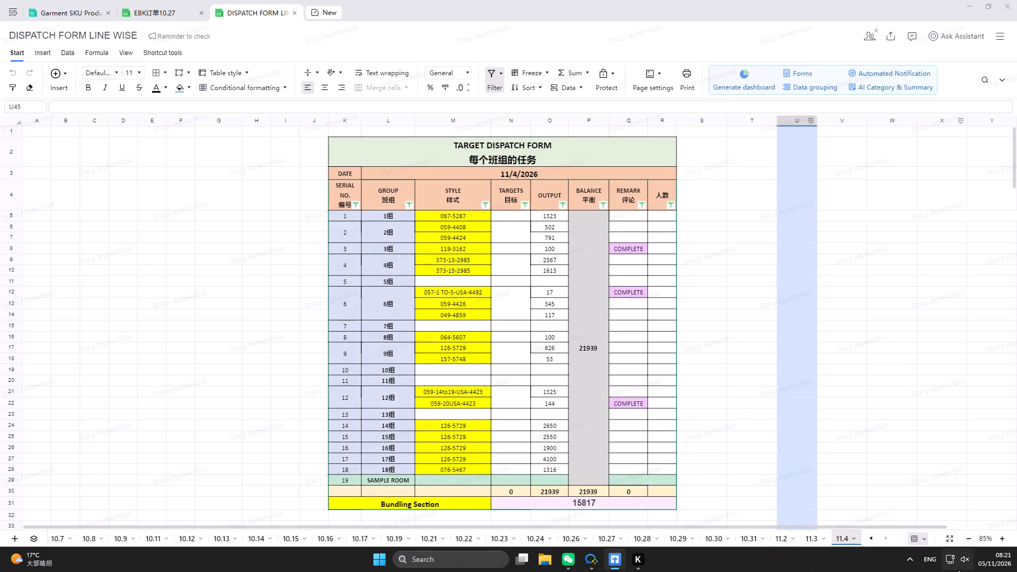
Turn on Night light in the Windows quick settings and return to the dispatch form sheet.
left_click(960, 569)
left_click(1004, 403)
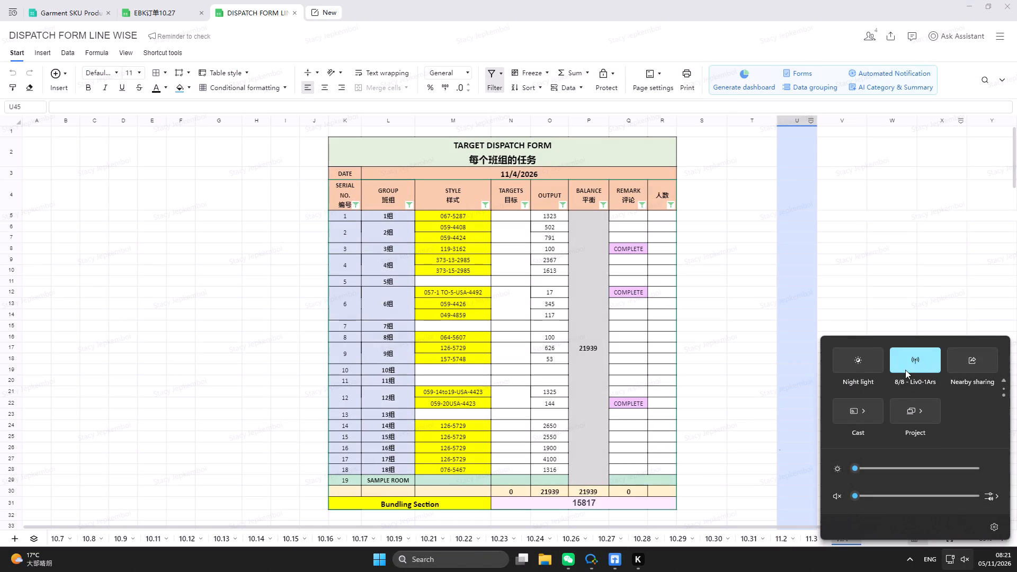
left_click(848, 362)
left_click(755, 382)
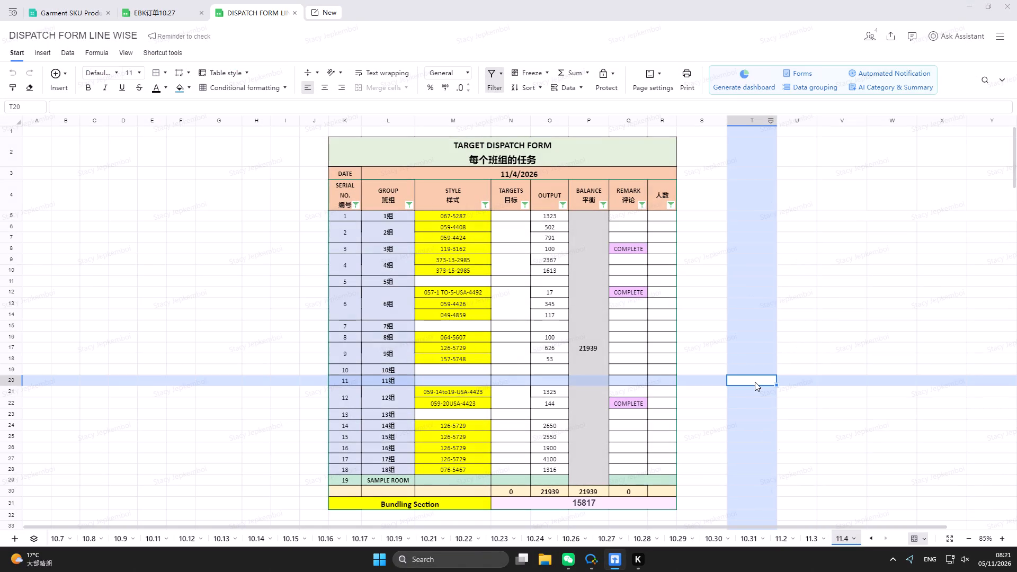
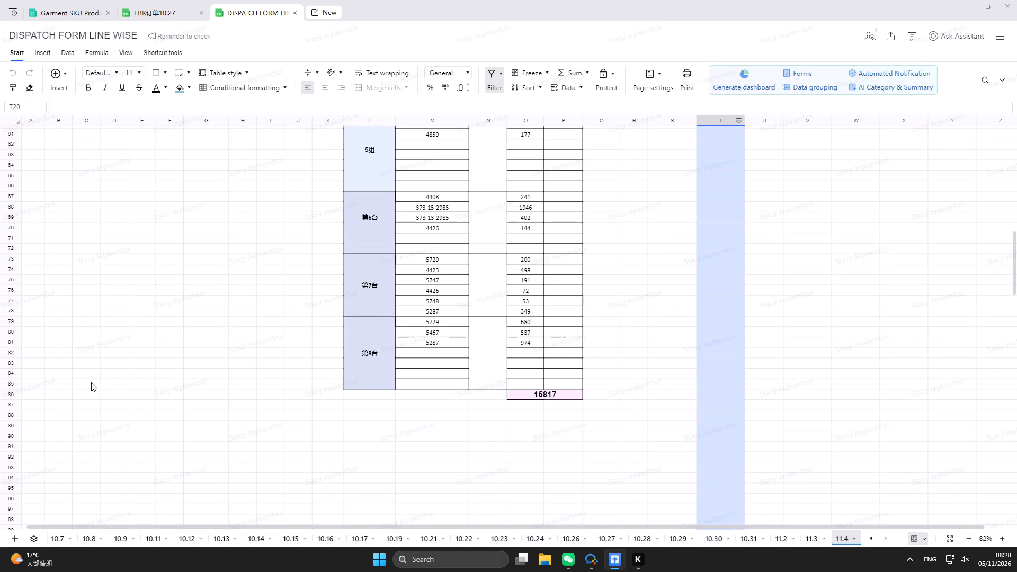
Add a new blank sheet to the dispatch form workbook and name it 11.5.
scroll(364, 172, "up", 20)
scroll(364, 172, "up", 9)
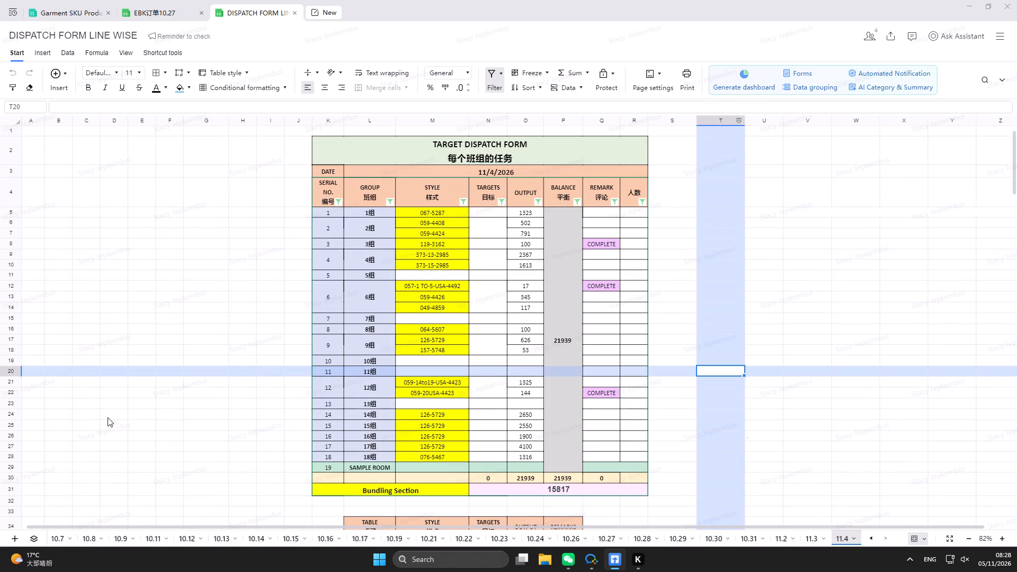
left_click(11, 536)
left_click(68, 467)
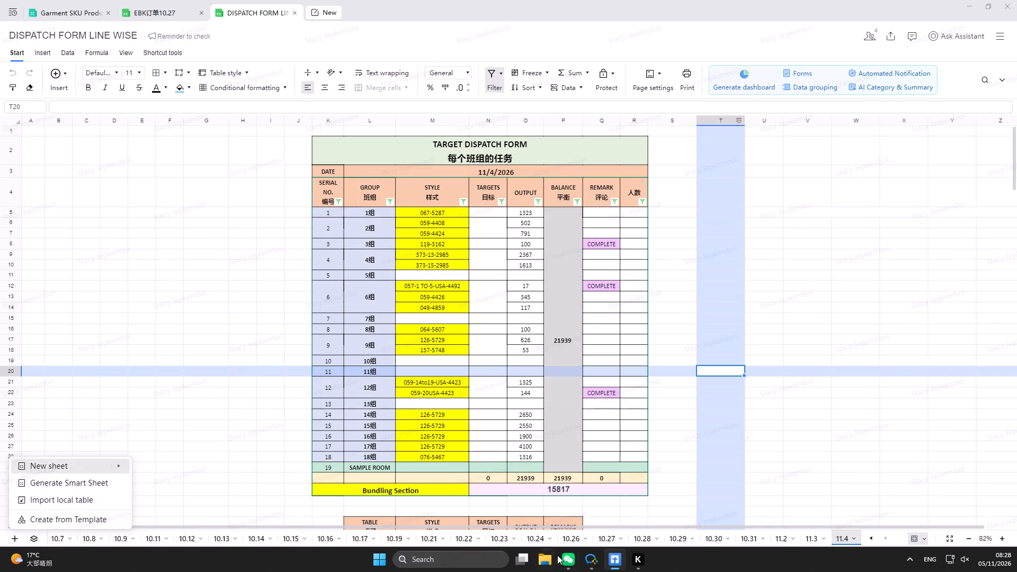
right_click(835, 539)
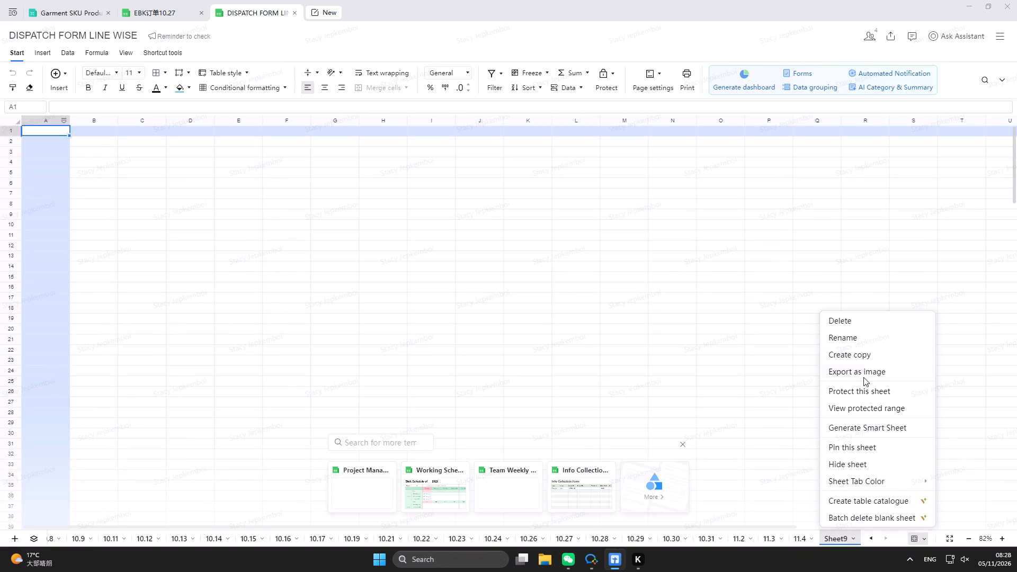
left_click(866, 337)
type("11.5")
key("Return")
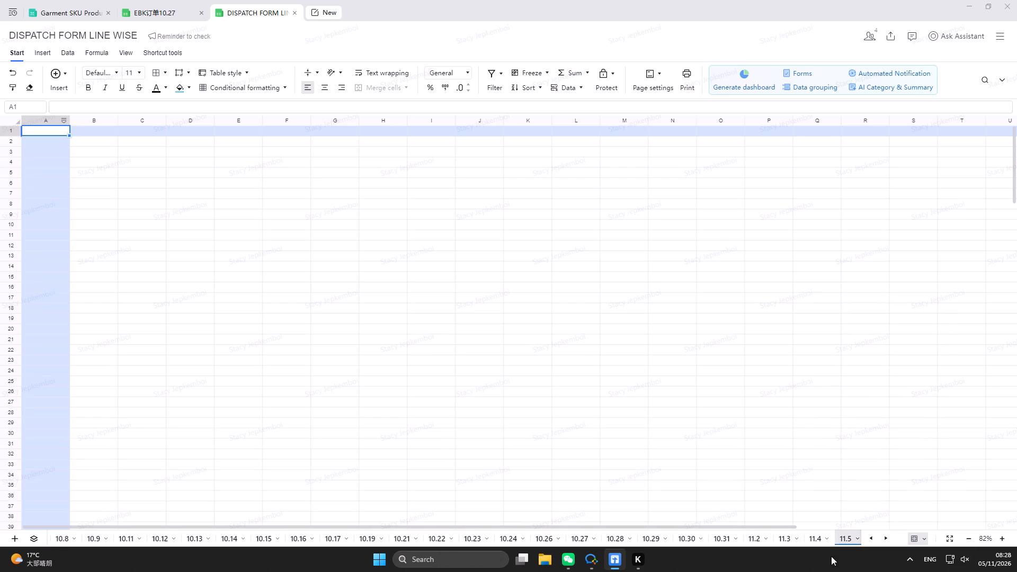
Copy the entire 11.4 sheet and paste it into the 11.5 sheet.
left_click(820, 537)
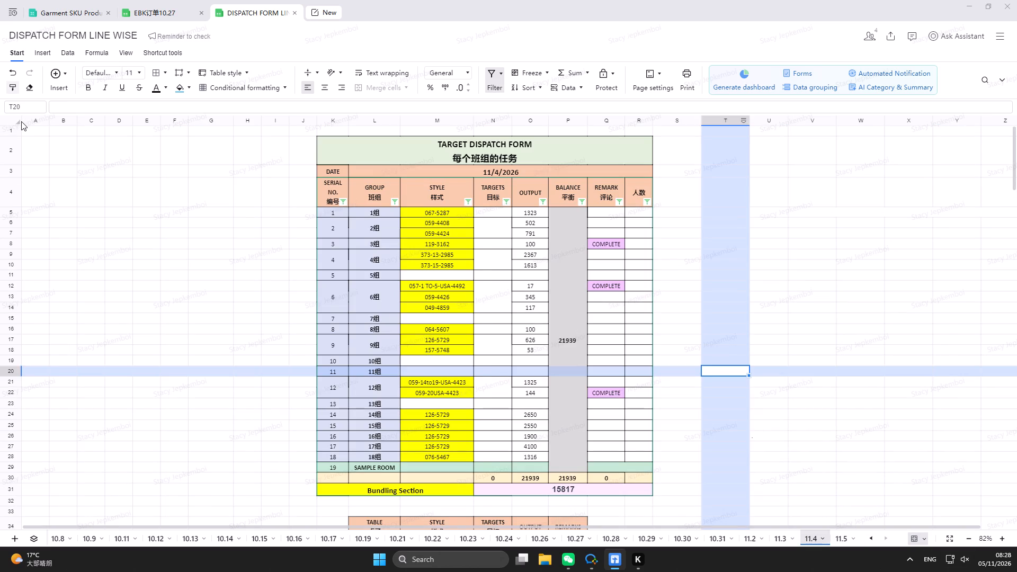
left_click(20, 122)
right_click(20, 122)
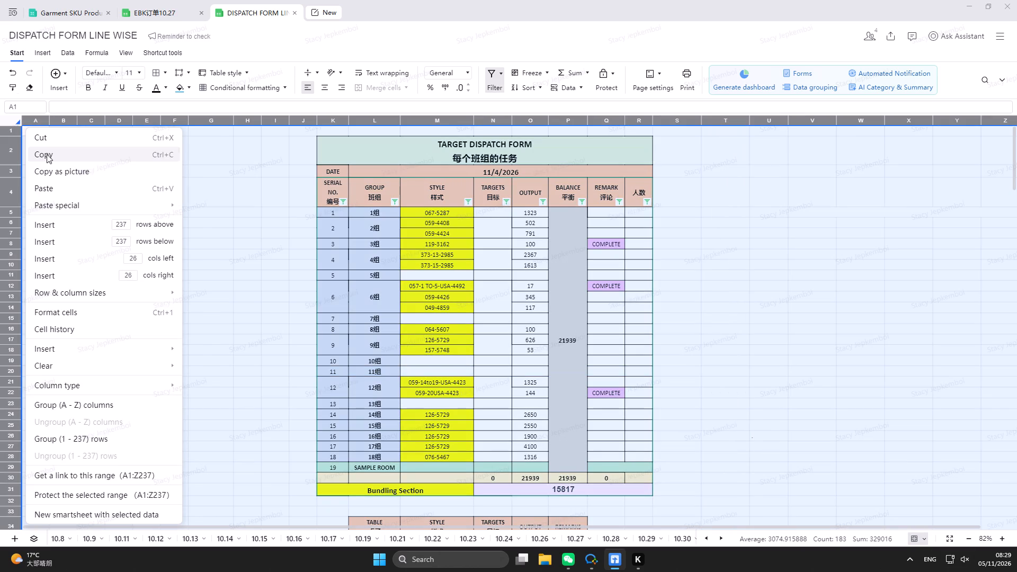
left_click(47, 154)
left_click(719, 537)
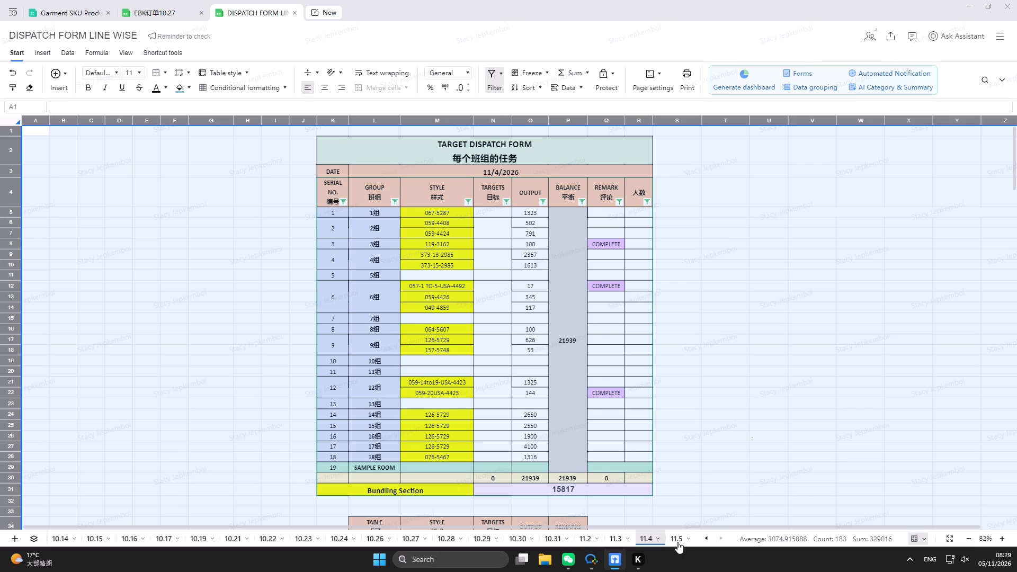
left_click(677, 537)
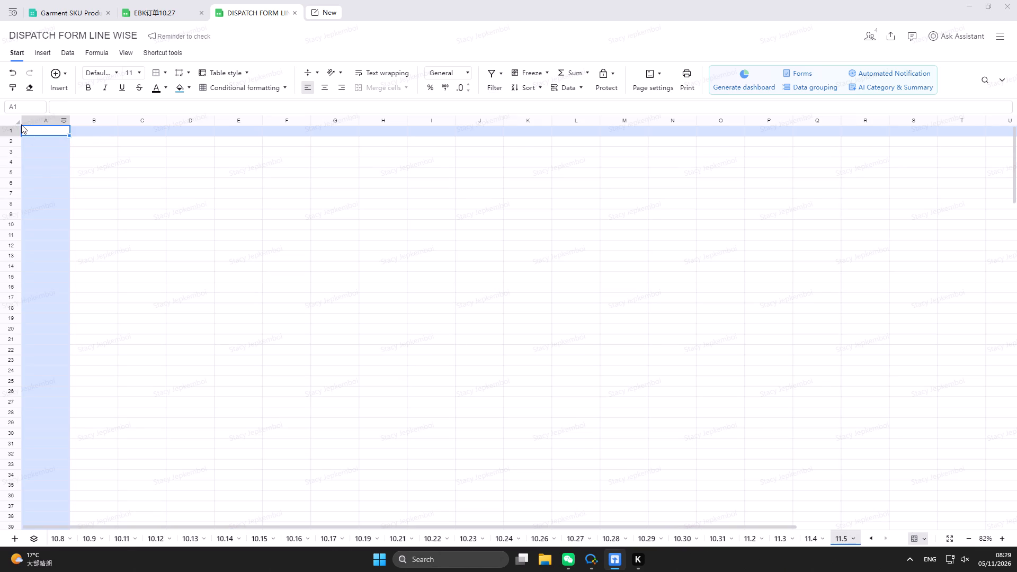
left_click(20, 123)
right_click(20, 123)
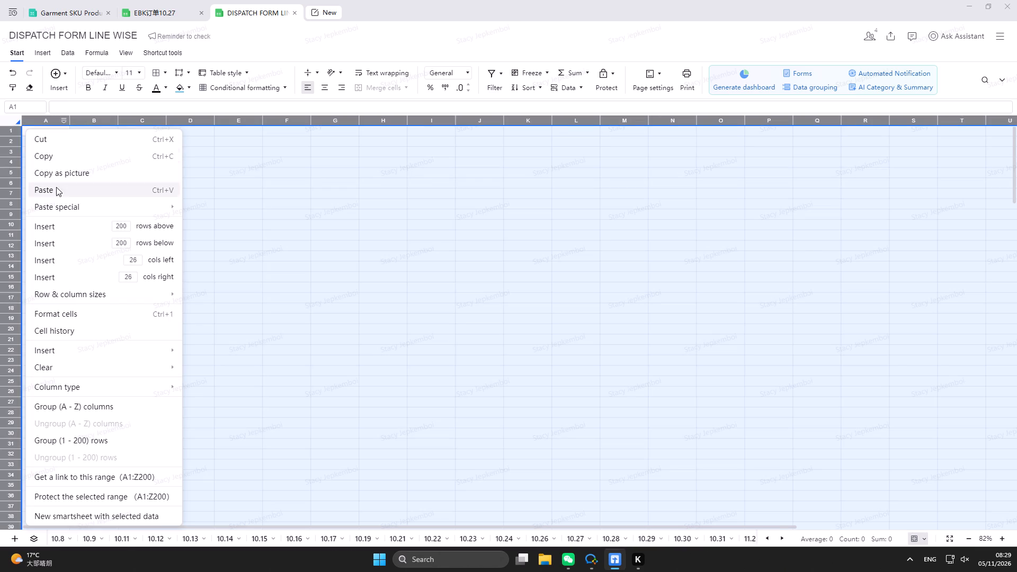
left_click(67, 196)
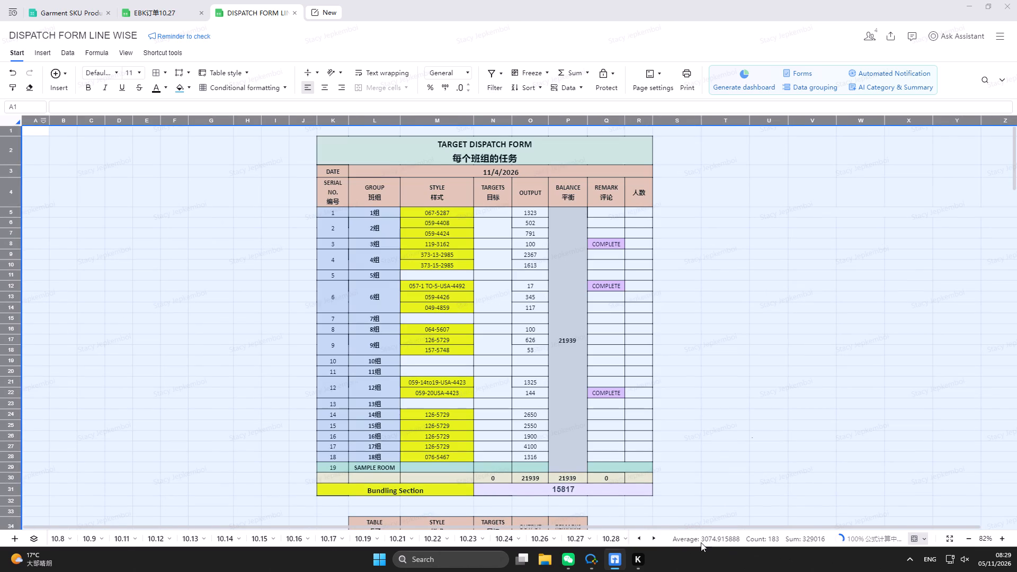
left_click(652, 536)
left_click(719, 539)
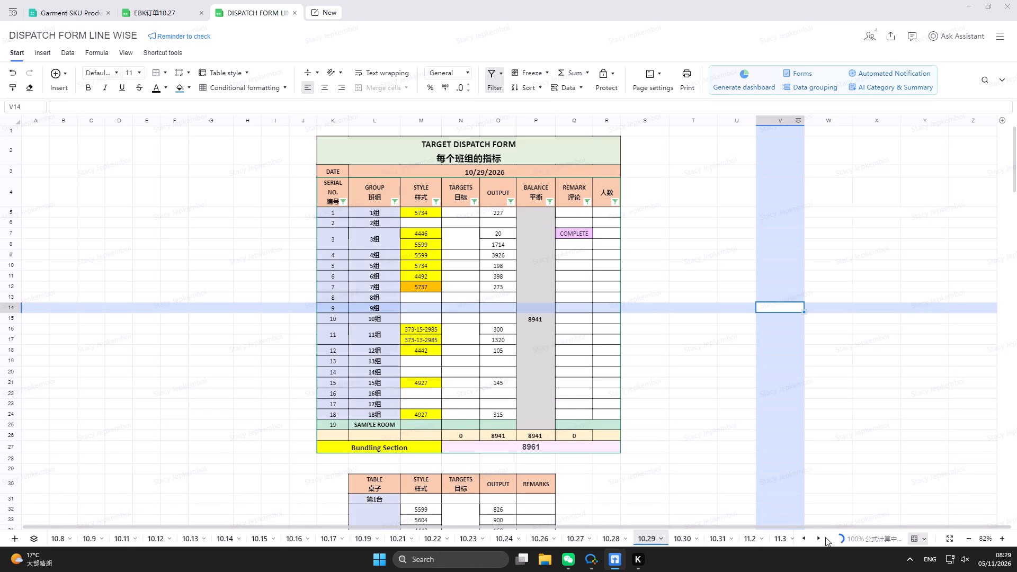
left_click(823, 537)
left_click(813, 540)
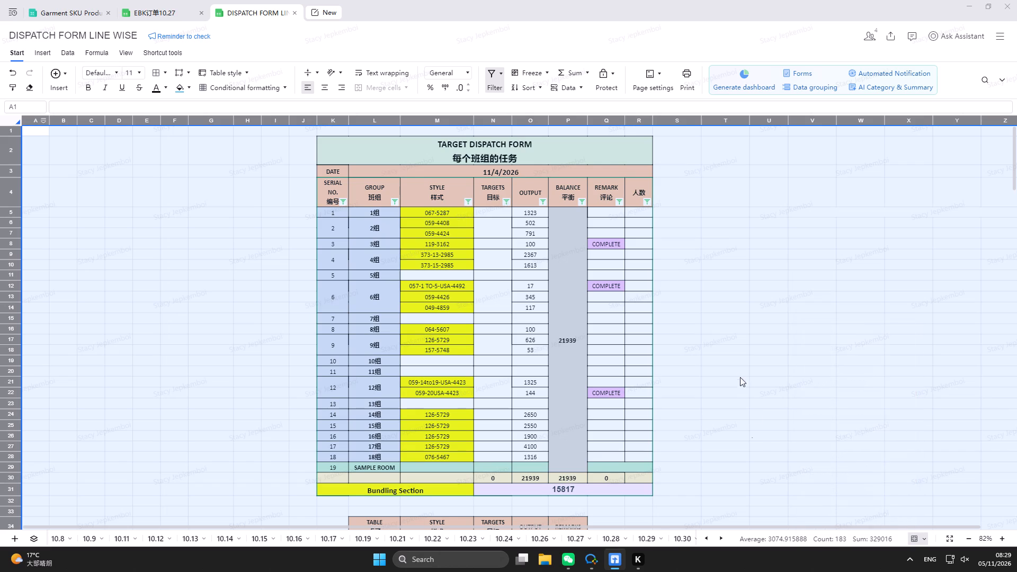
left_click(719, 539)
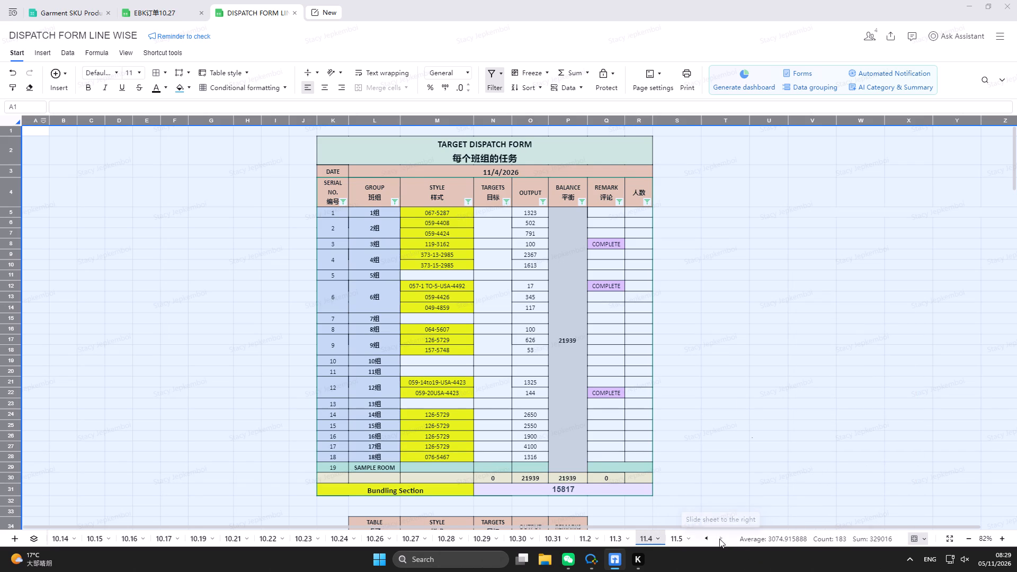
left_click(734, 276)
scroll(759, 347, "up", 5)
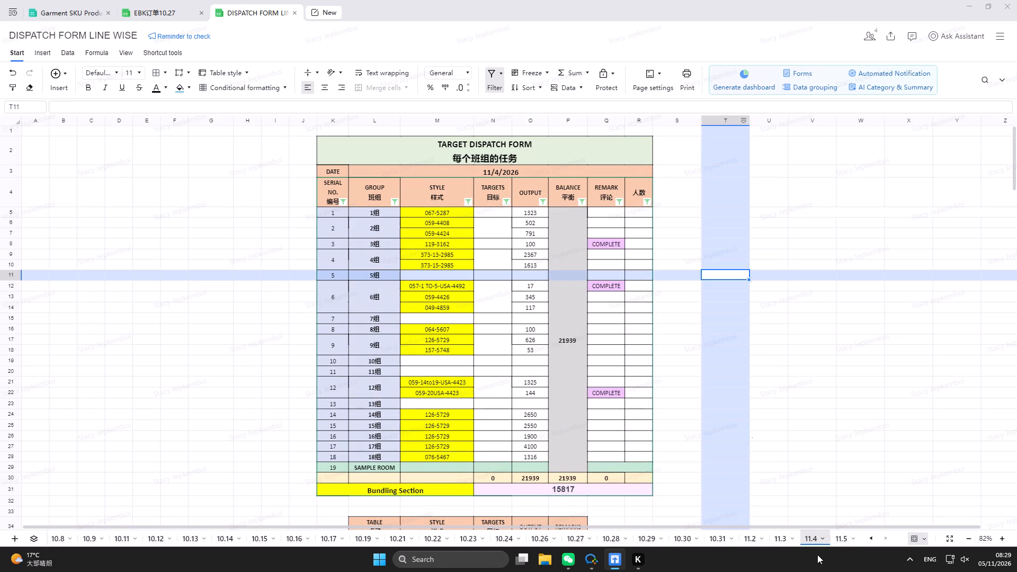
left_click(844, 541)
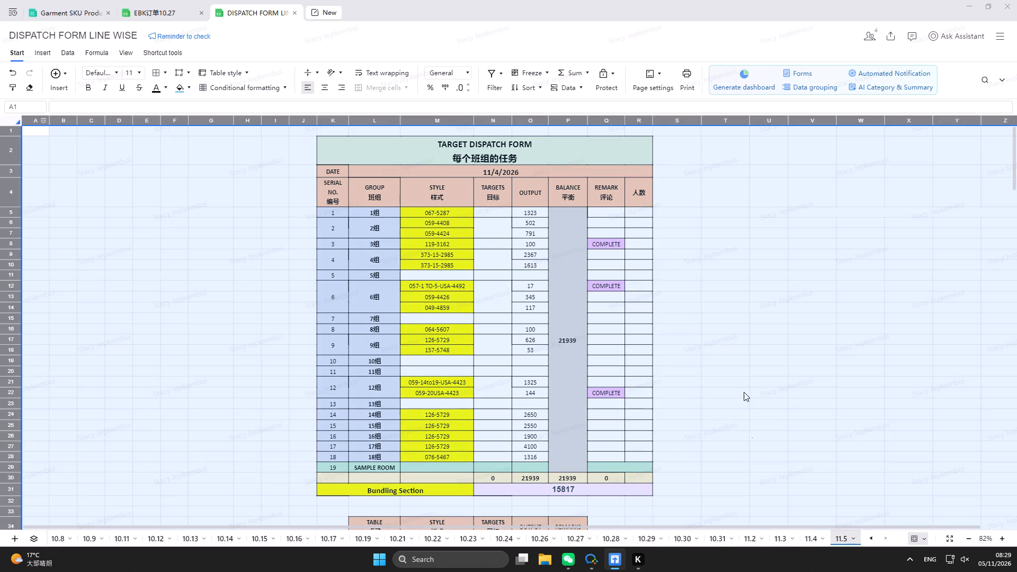
Set the date in the 11.5 sheet's target dispatch form to 2026/11/5.
left_click(744, 392)
scroll(744, 392, "up", 6)
left_click(537, 171)
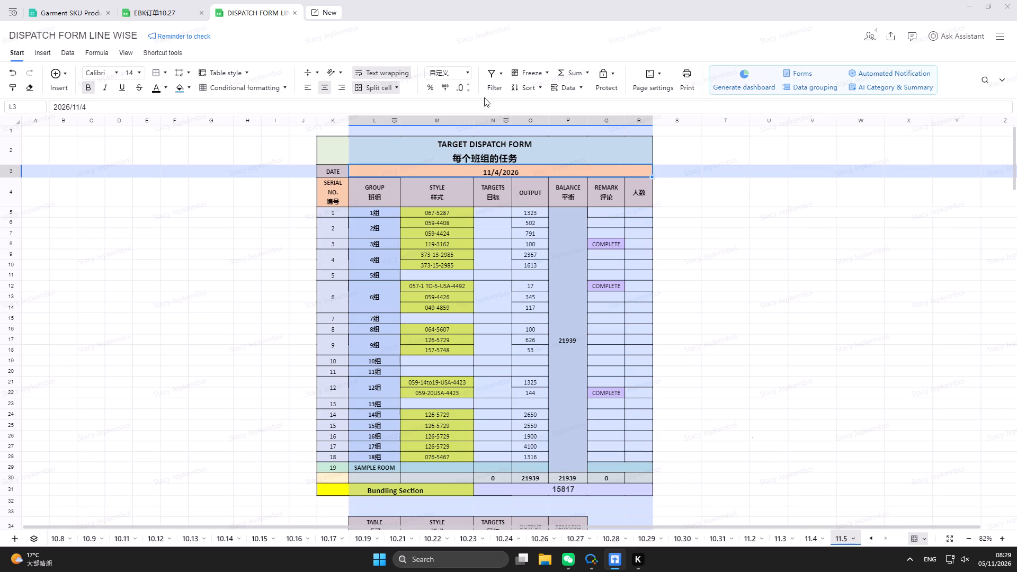
left_click(489, 109)
key("BackSpace")
key("5")
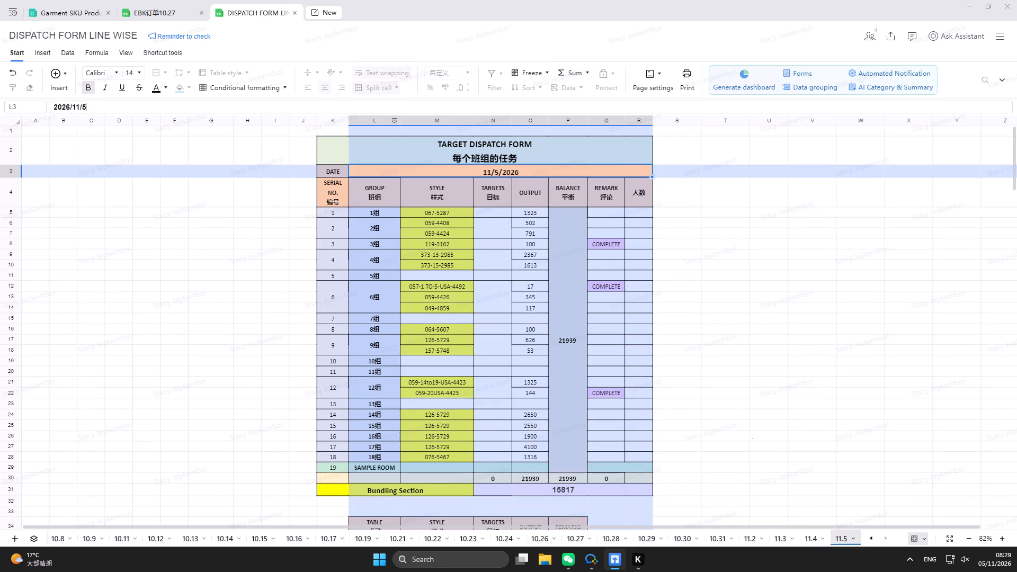
key("Return")
Clear the style, targets and output entries for groups 1 to 18 (M5:O28) and remove their cell fill.
left_click_drag(451, 213, 492, 312)
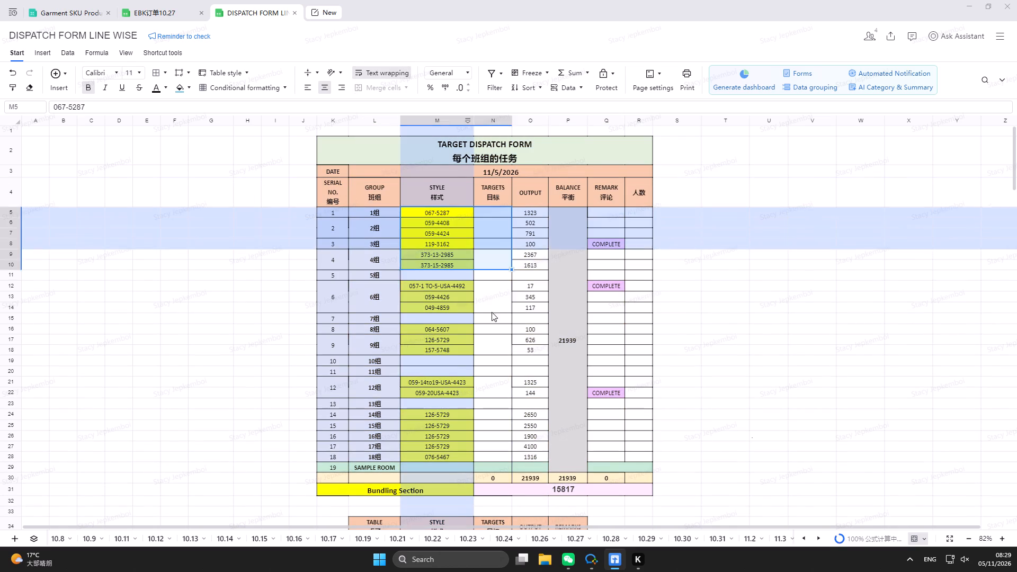
left_click_drag(492, 312, 540, 456)
right_click(464, 290)
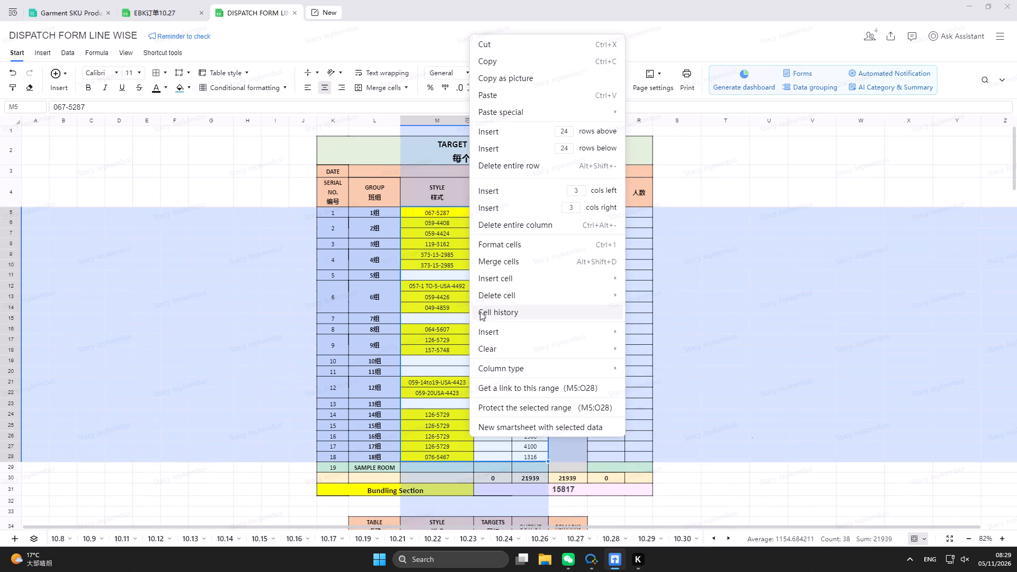
left_click(663, 368)
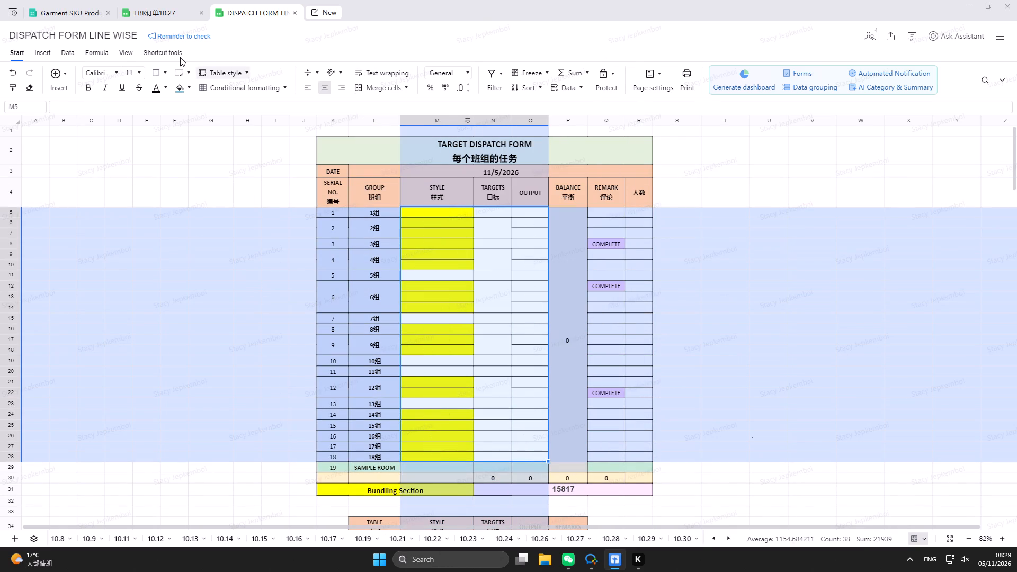
left_click(189, 90)
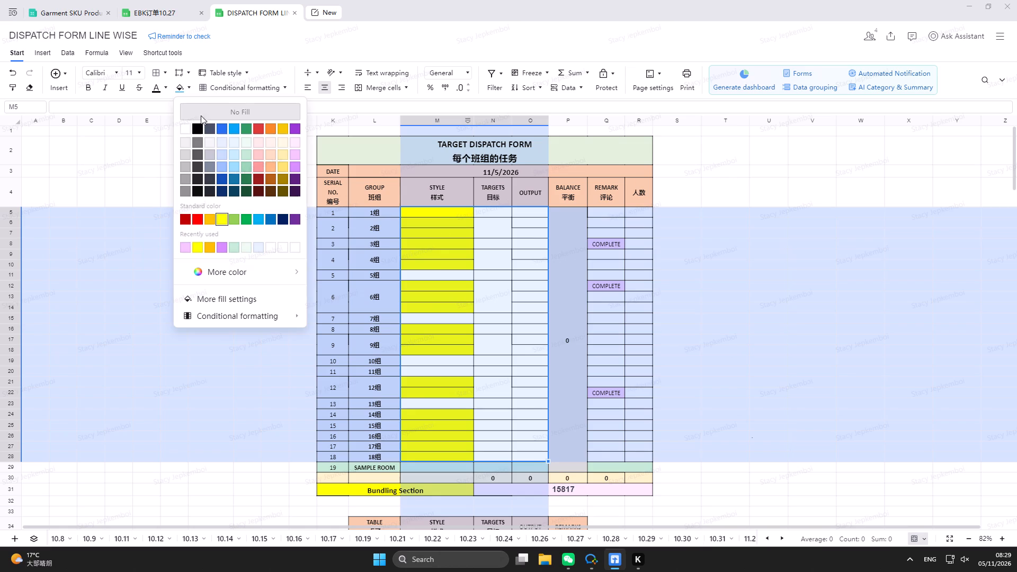
left_click(202, 113)
Clear the COMPLETE remarks in Q5:Q24 of the REMARK column and remove the cell fill.
left_click_drag(609, 207, 606, 397)
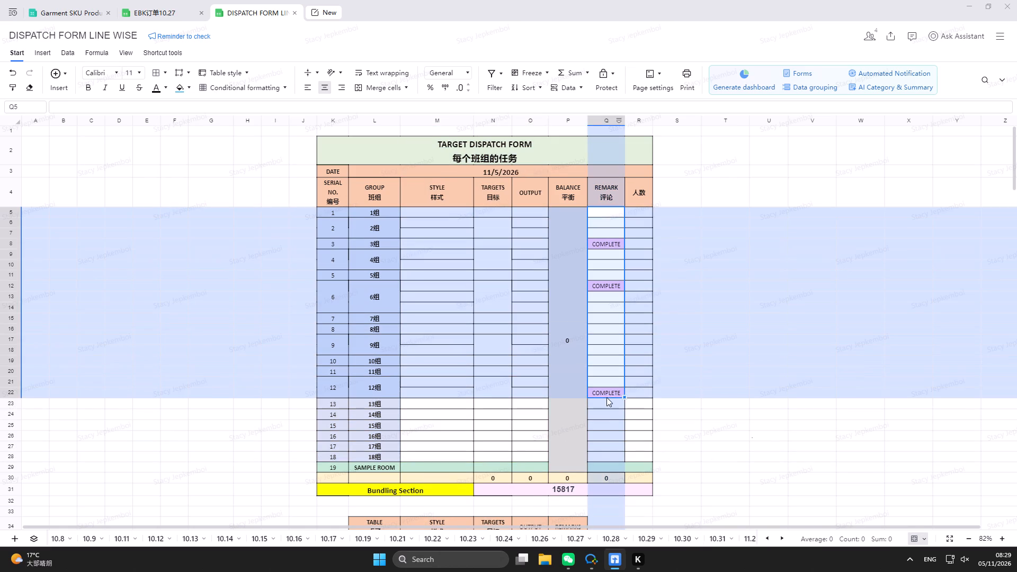
left_click_drag(606, 397, 604, 419)
right_click(604, 276)
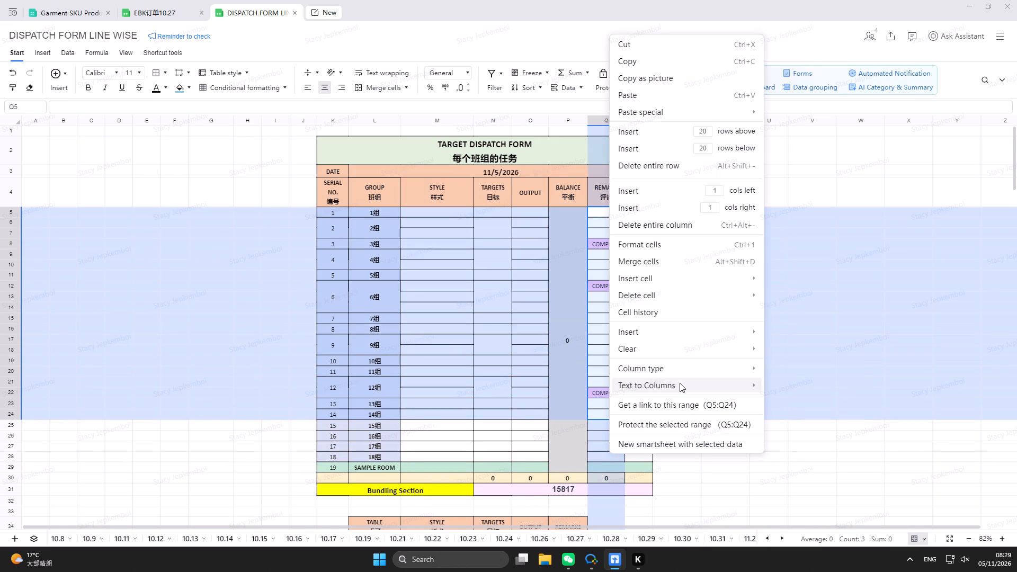
left_click(793, 367)
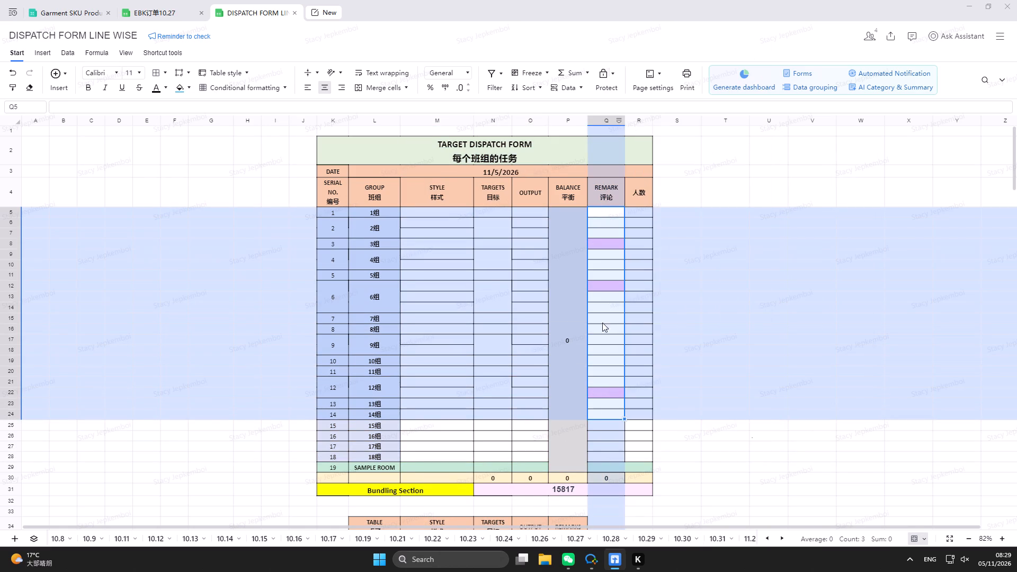
left_click(186, 85)
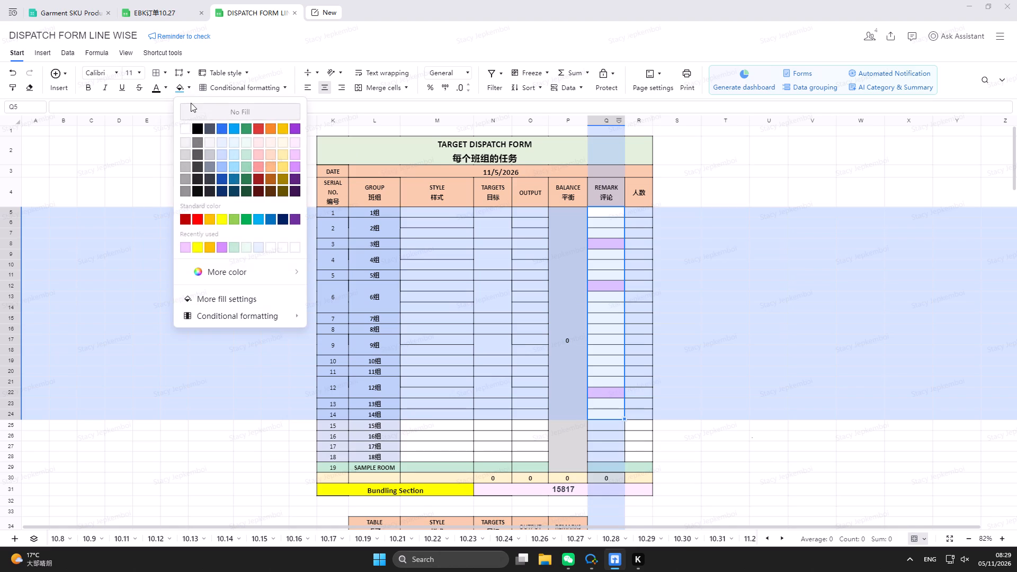
left_click(193, 110)
left_click(836, 363)
scroll(527, 299, "up", 4)
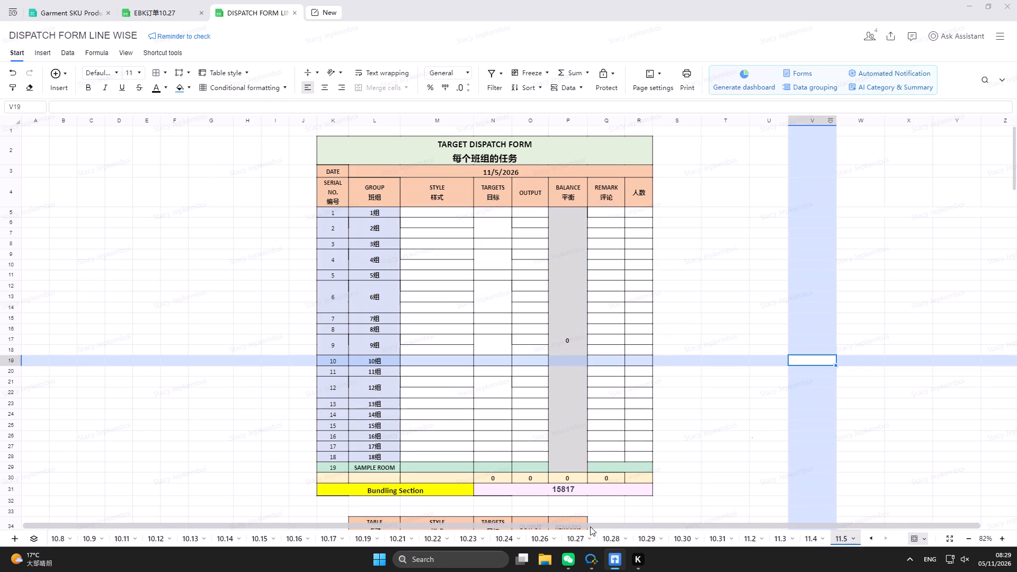
Delete the Bundling Section total in the 11.5 sheet's dispatch form.
left_click(590, 486)
key("BackSpace")
Clear the style, targets and output contents of the lower bundling table for all tables (M35:O85).
scroll(585, 484, "down", 4)
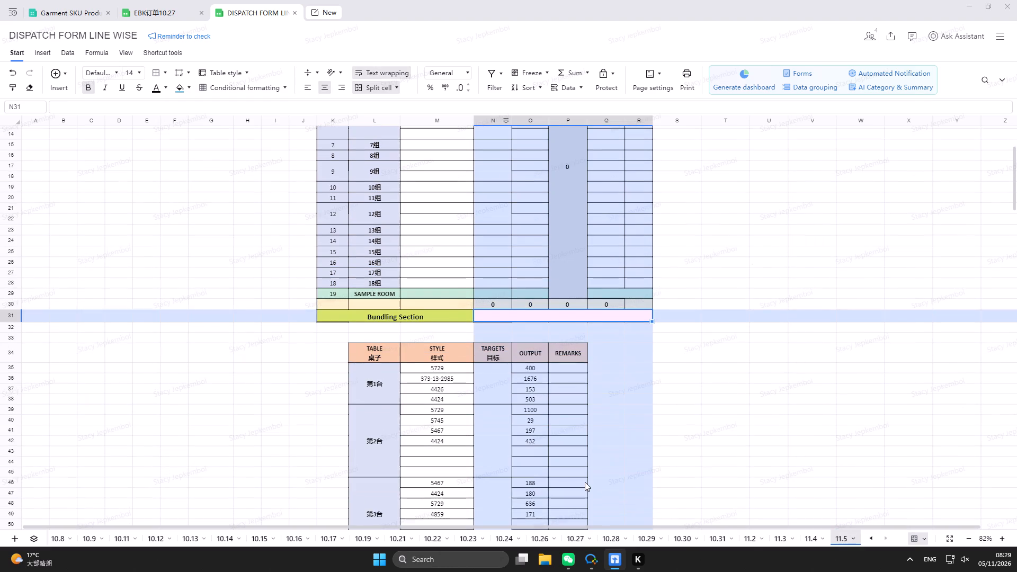
left_click_drag(434, 365, 538, 529)
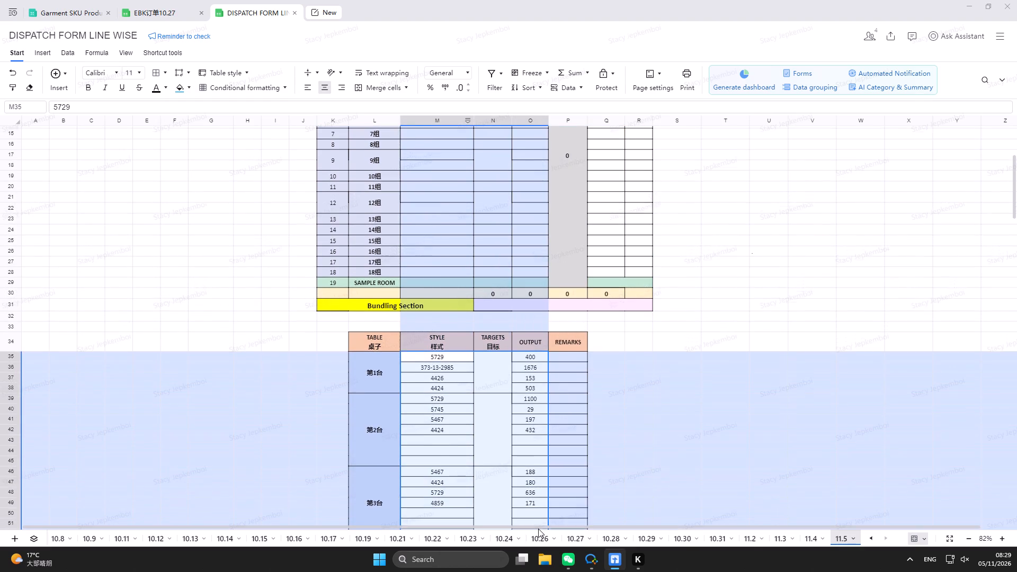
left_click_drag(538, 529, 527, 310)
right_click(527, 310)
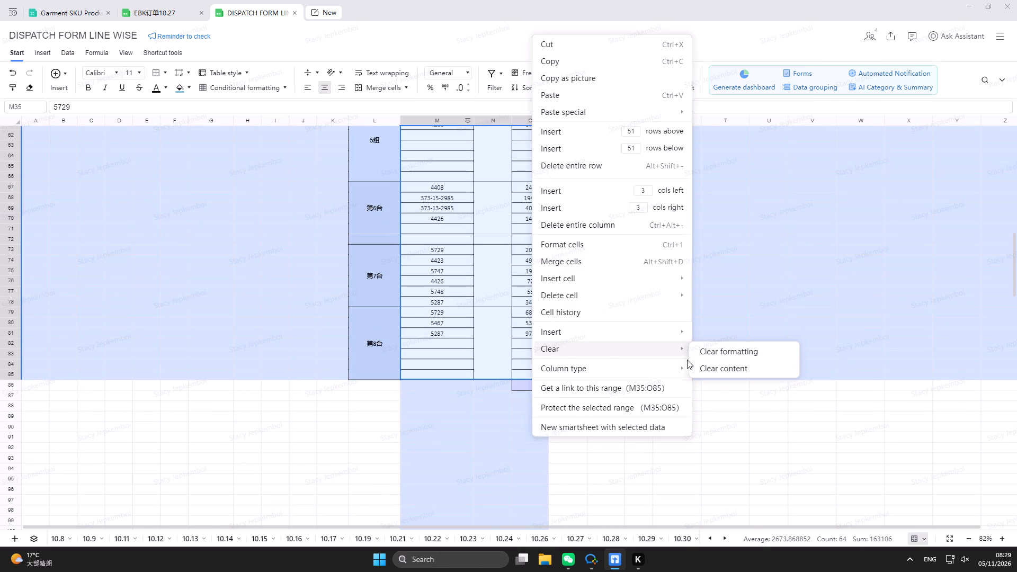
left_click(721, 375)
left_click(726, 348)
scroll(726, 346, "up", 20)
scroll(726, 346, "up", 2)
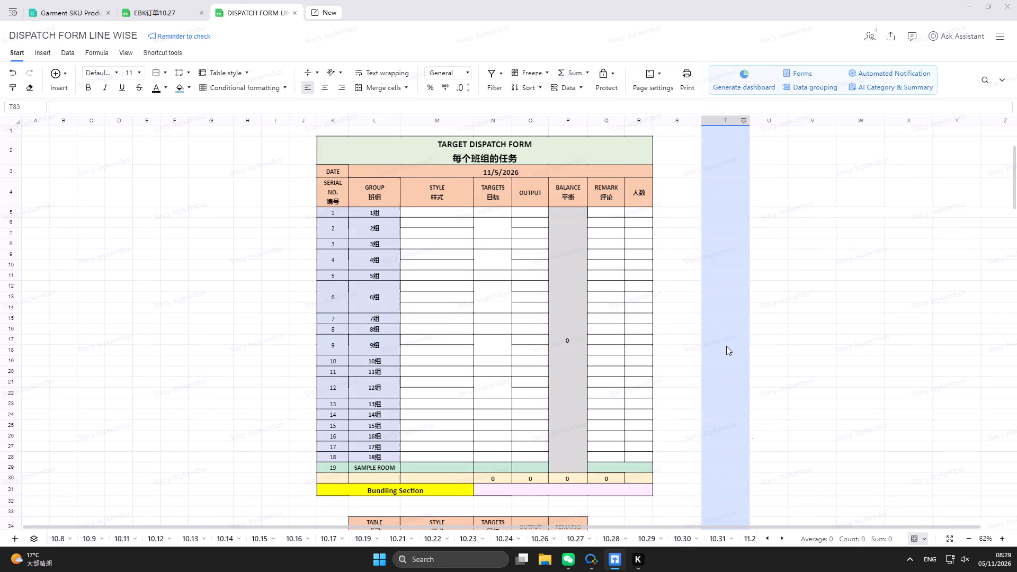
scroll(726, 346, "up", 5)
scroll(561, 335, "up", 13)
Switch to the EBK订单10.27 workbook and examine the INPUT balance entries in column R of planning(11.04), from row 3 to row 25.
left_click(144, 15)
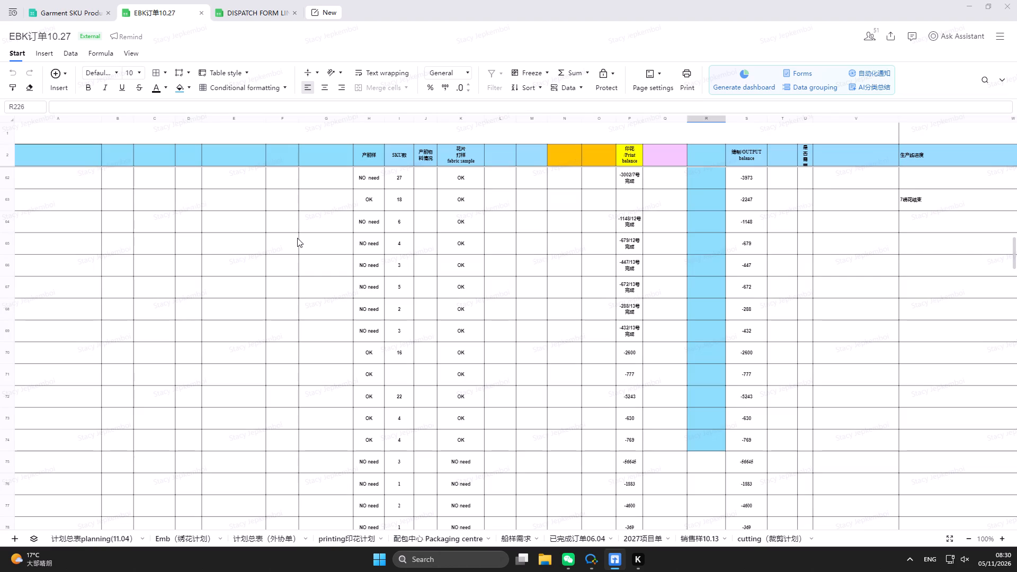
scroll(298, 274, "up", 14)
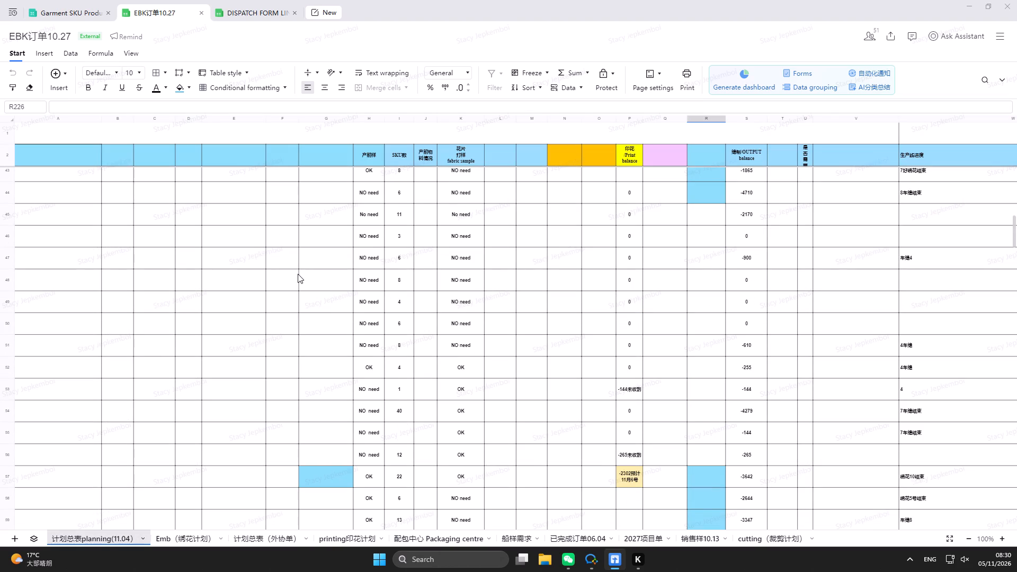
scroll(298, 274, "up", 16)
scroll(298, 274, "up", 14)
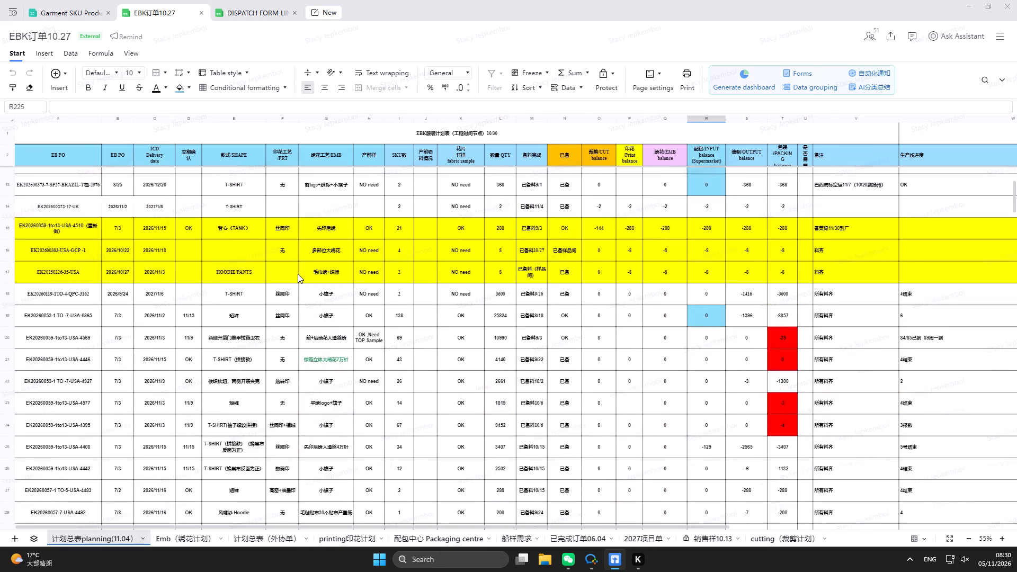
scroll(298, 274, "up", 20)
scroll(298, 274, "up", 15)
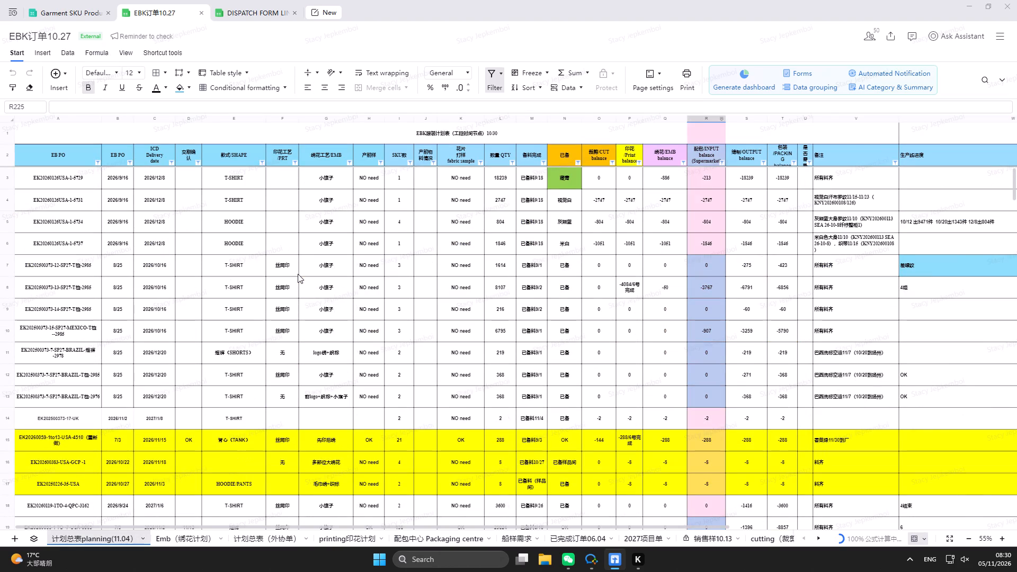
left_click(706, 187)
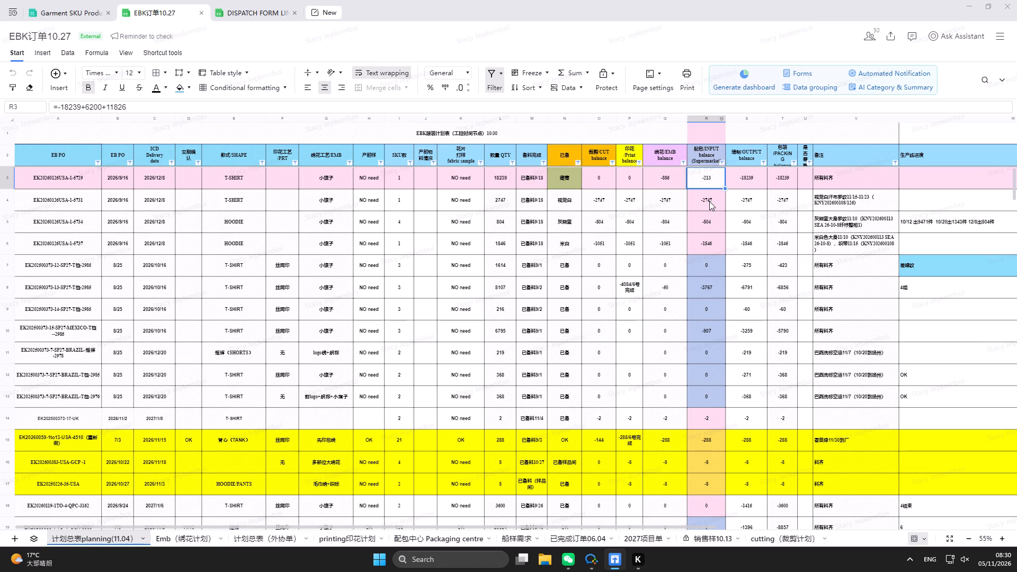
left_click(709, 201)
left_click(716, 223)
left_click(716, 244)
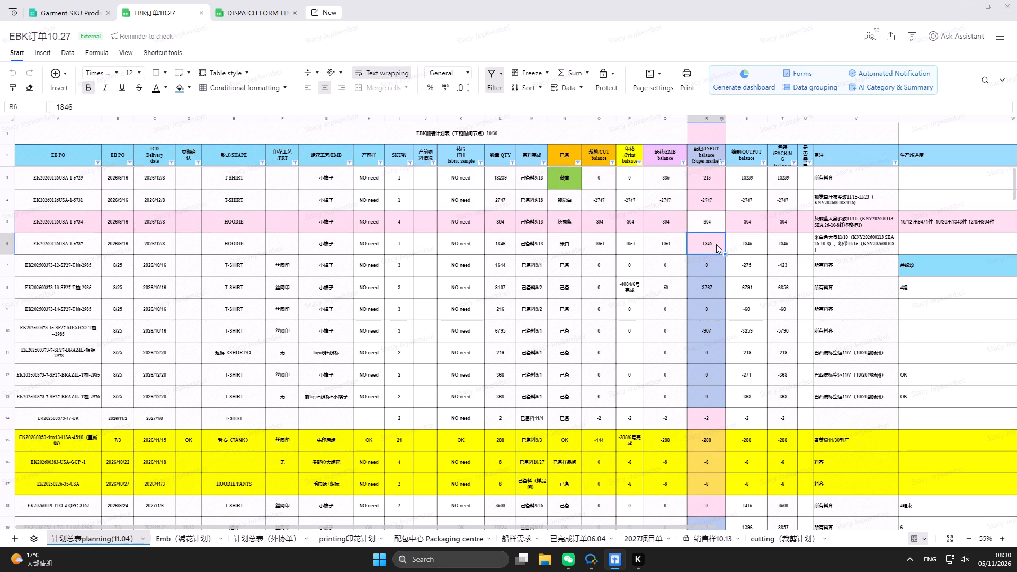
left_click(711, 290)
left_click(707, 333)
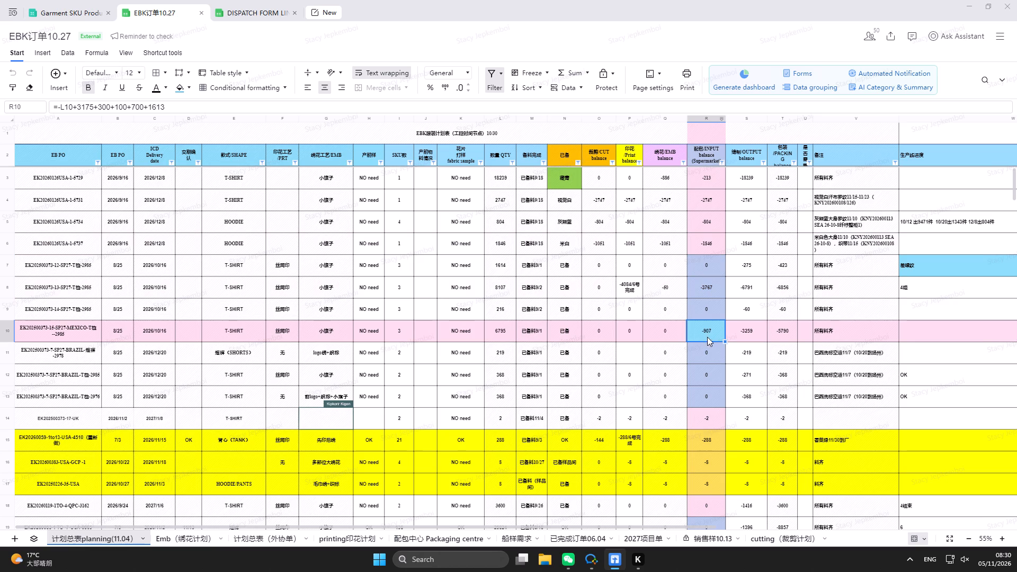
scroll(716, 463, "down", 8)
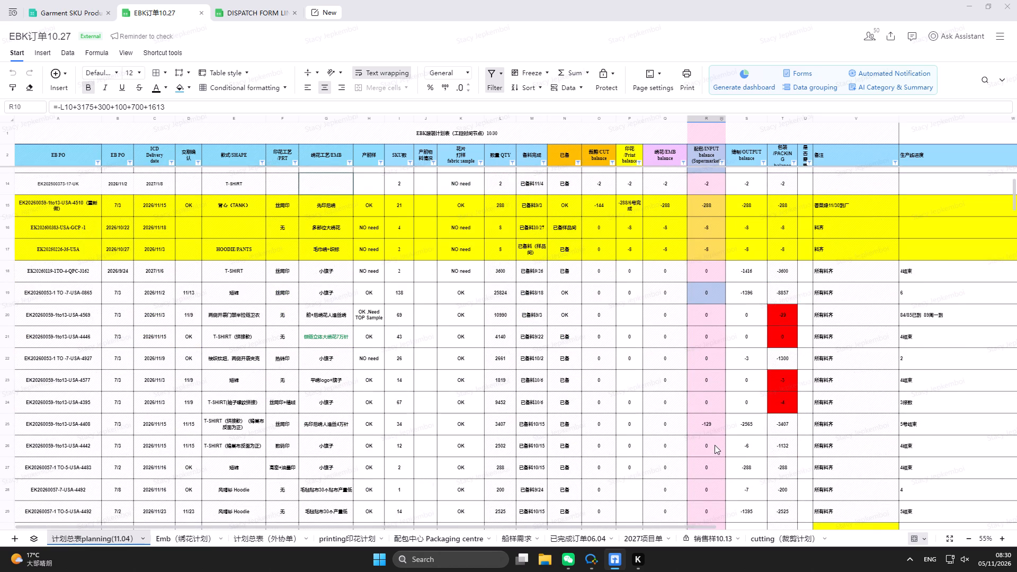
left_click(713, 432)
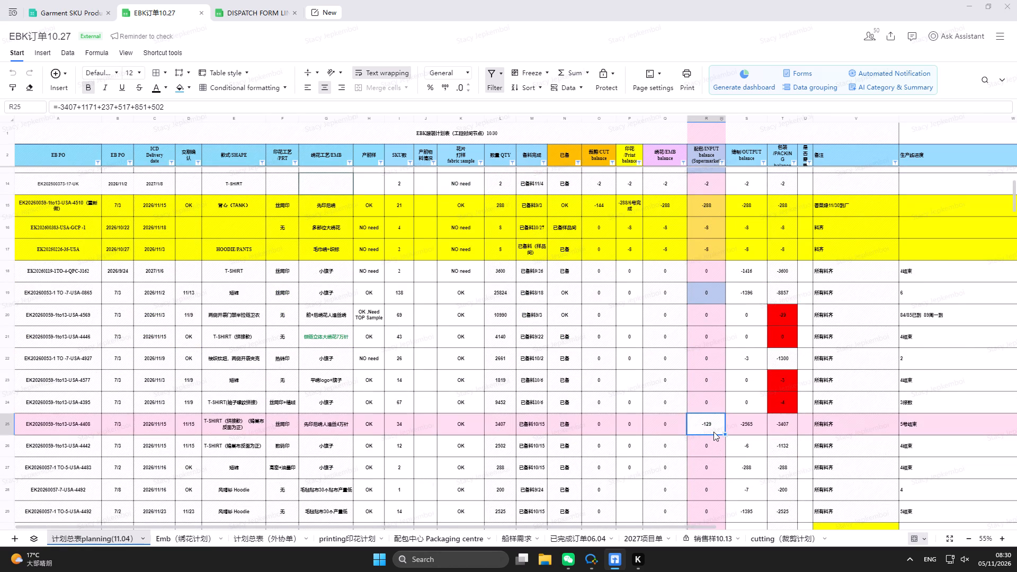
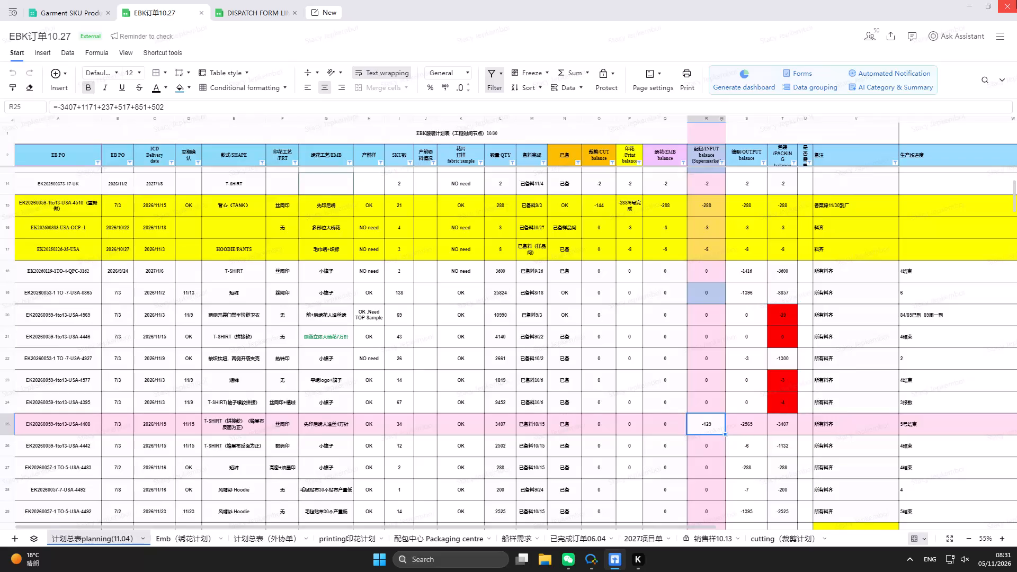
Review the INPUT balance formula of order EK20260126USA-1-5729 in planning(11.04) and the styles and outputs in the 11.4 dispatch sheet.
scroll(0, 571, "up", 1)
scroll(602, 404, "up", 4)
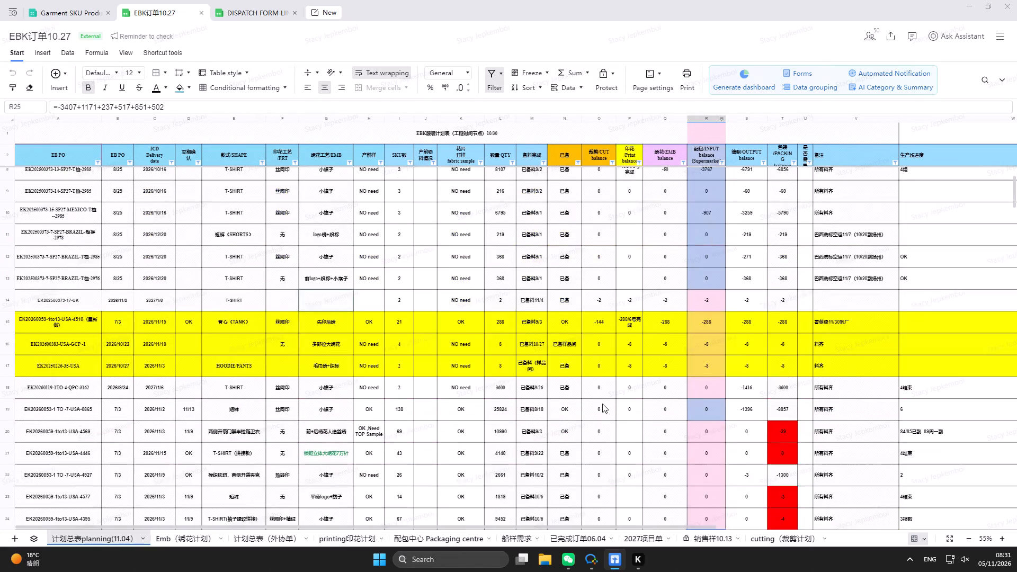
scroll(602, 404, "up", 19)
left_click(712, 176)
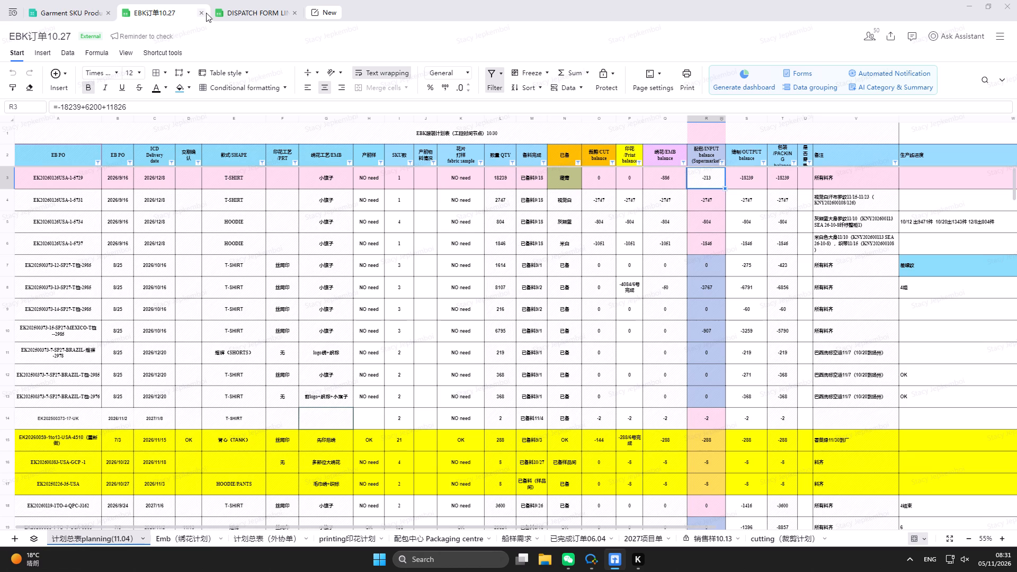
left_click(258, 16)
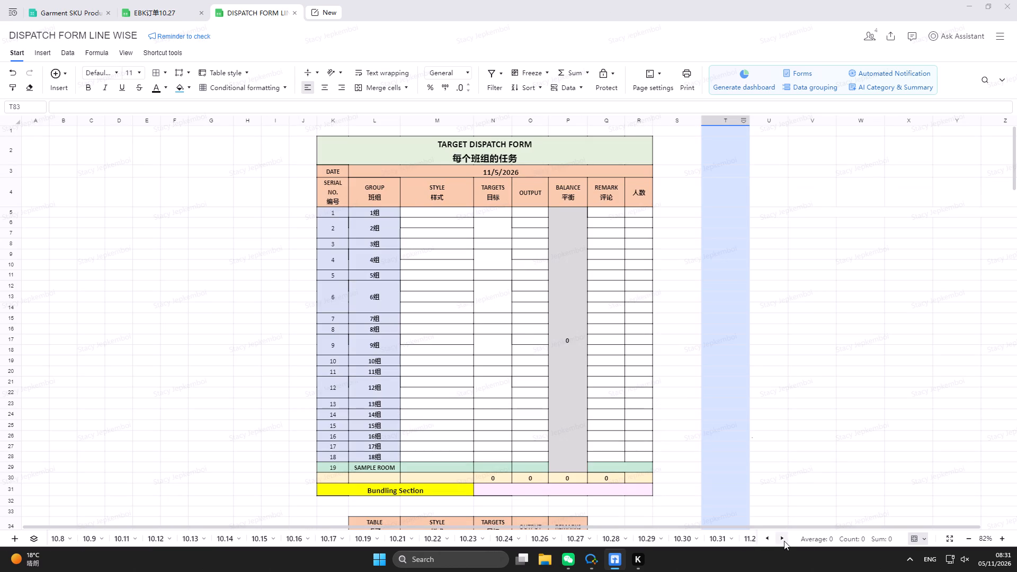
left_click(784, 541)
left_click(709, 540)
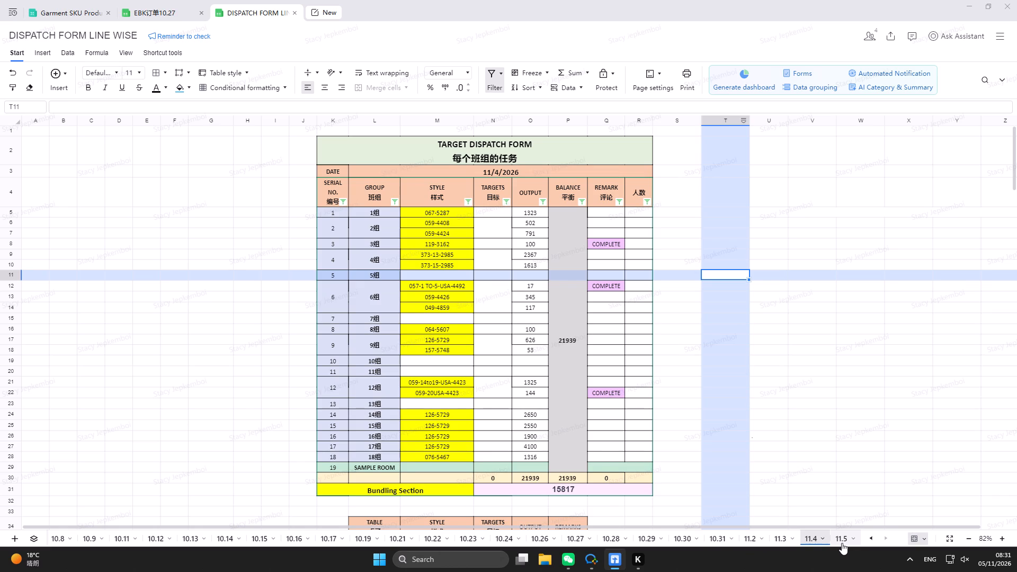
scroll(731, 392, "up", 5)
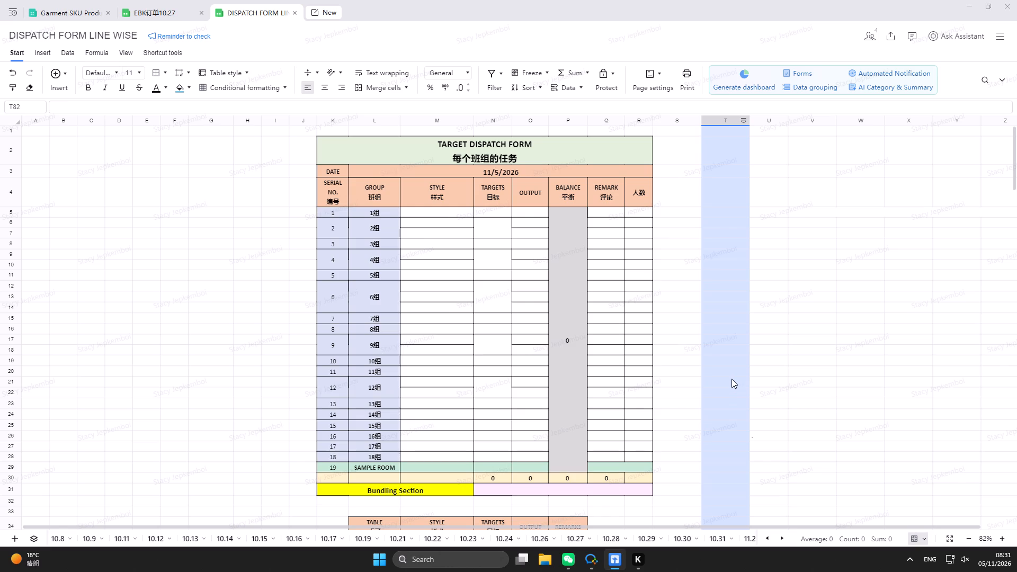
Open the EK20260126USA-1 production order workbook from the EK20260126USA folder in EK-order+BOM on the planning network drive.
left_click(542, 557)
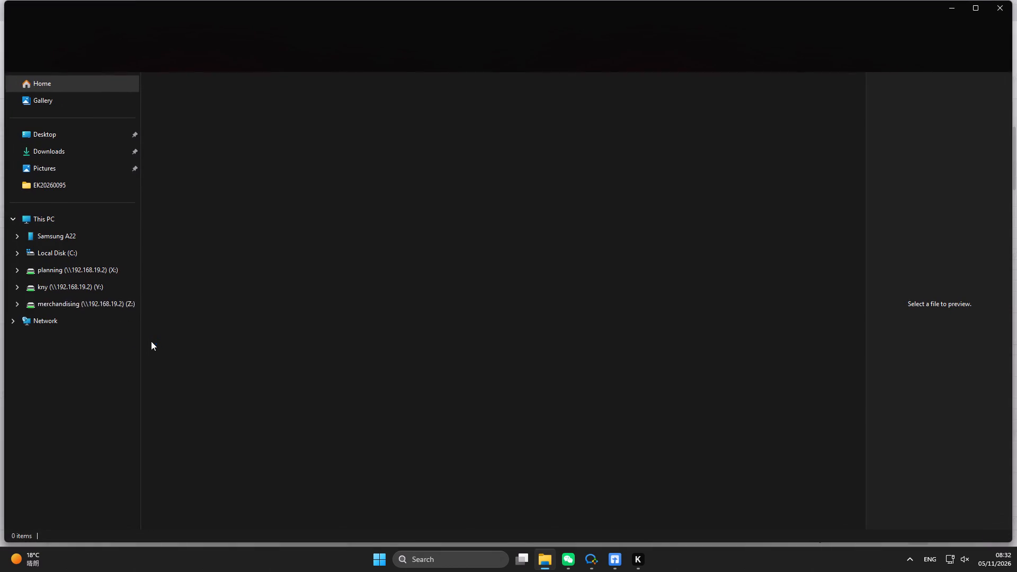
double_click(83, 270)
triple_click(217, 94)
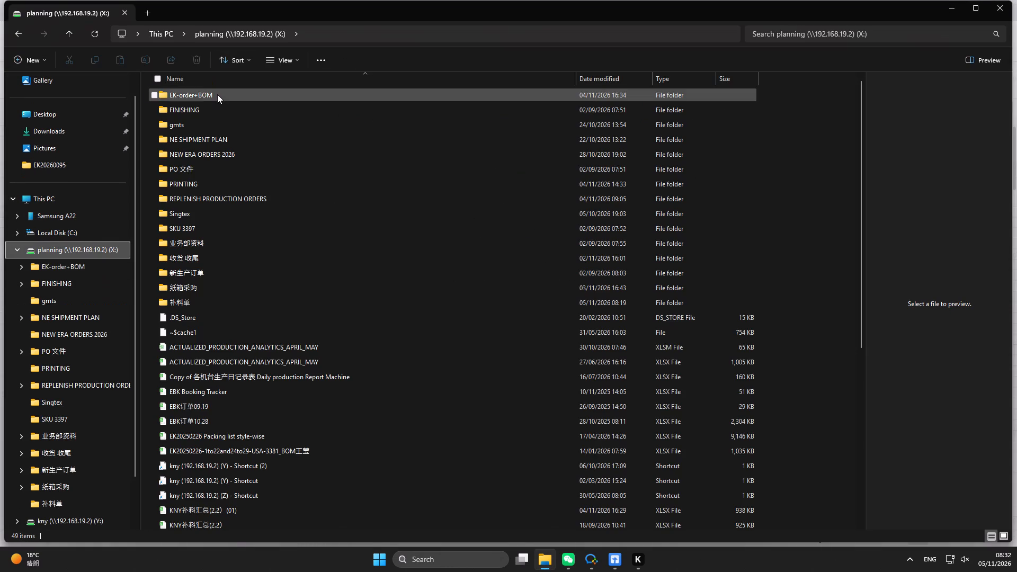
scroll(307, 337, "down", 9)
scroll(307, 344, "up", 2)
scroll(299, 360, "down", 6)
left_click(621, 558)
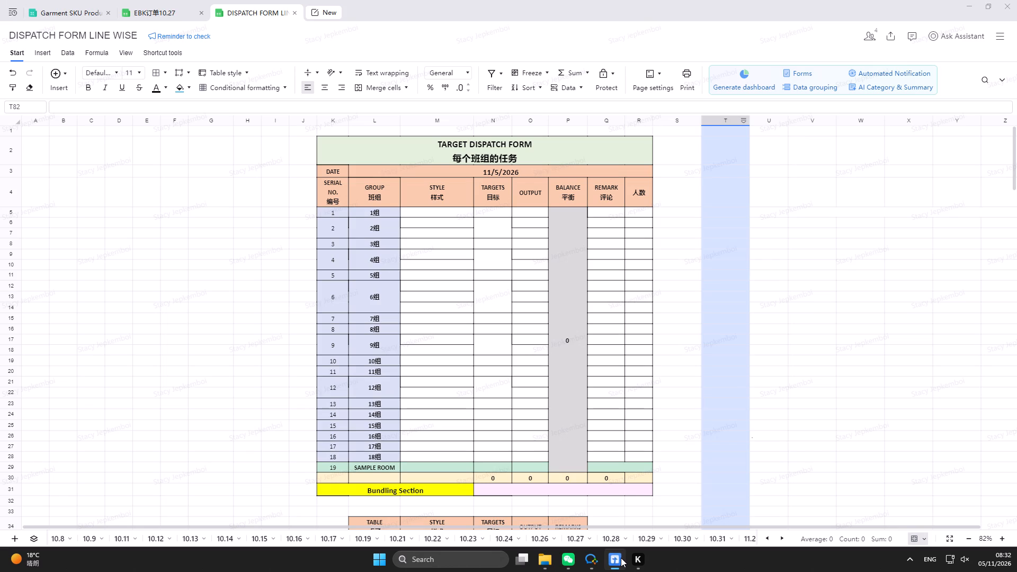
left_click(135, 7)
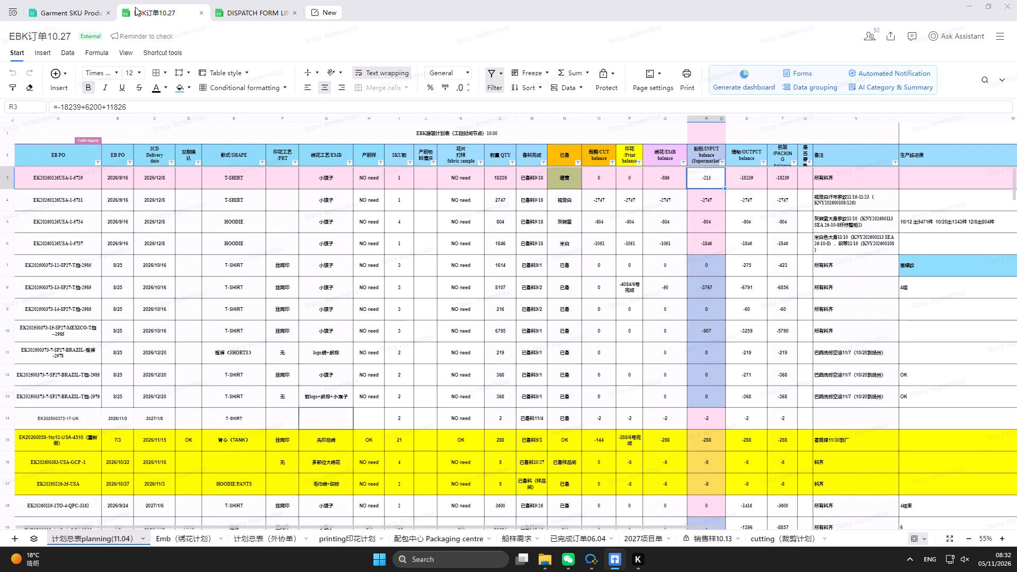
left_click(545, 555)
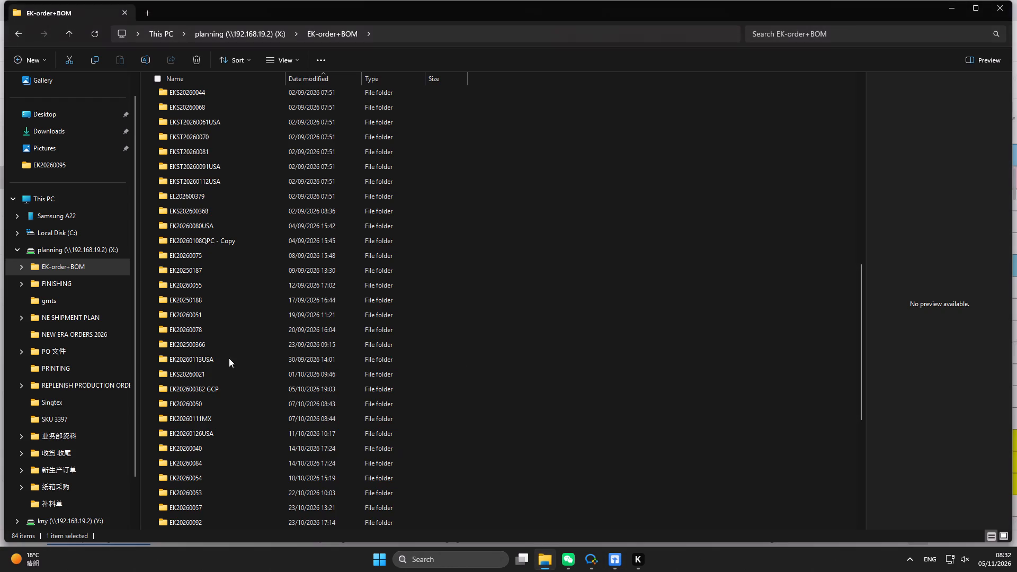
scroll(223, 352, "down", 20)
scroll(223, 352, "down", 3)
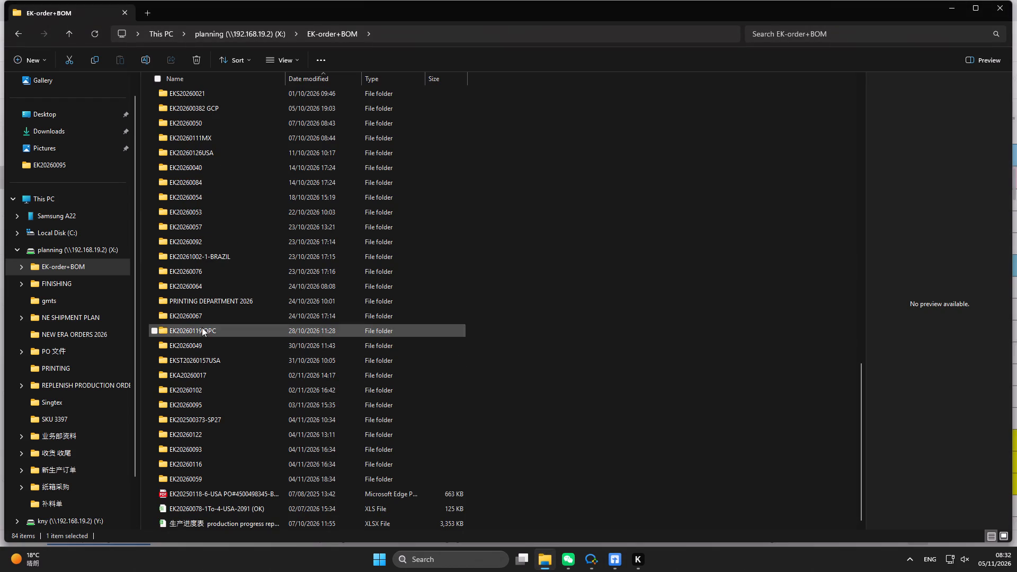
scroll(202, 301, "down", 2)
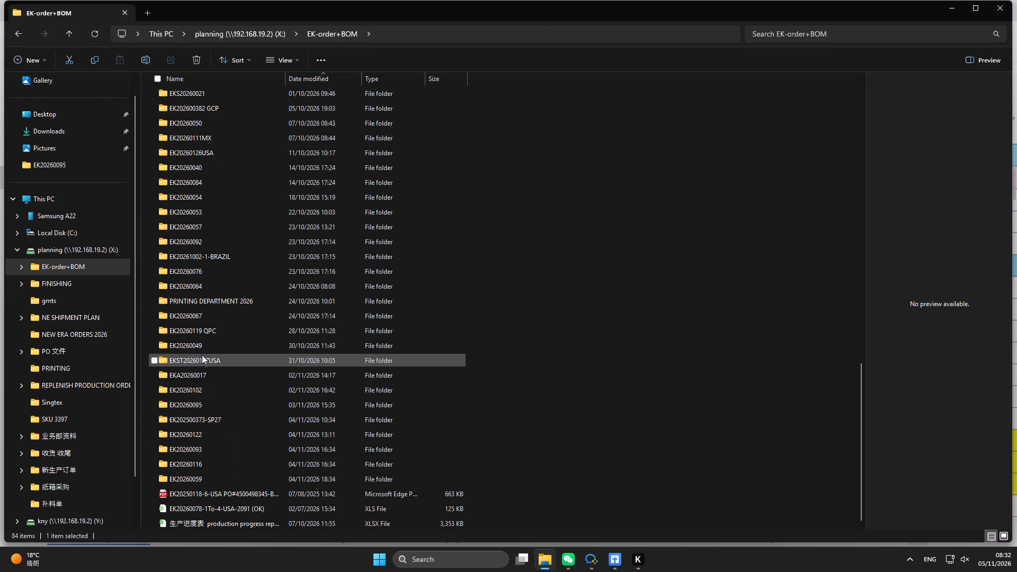
double_click(216, 156)
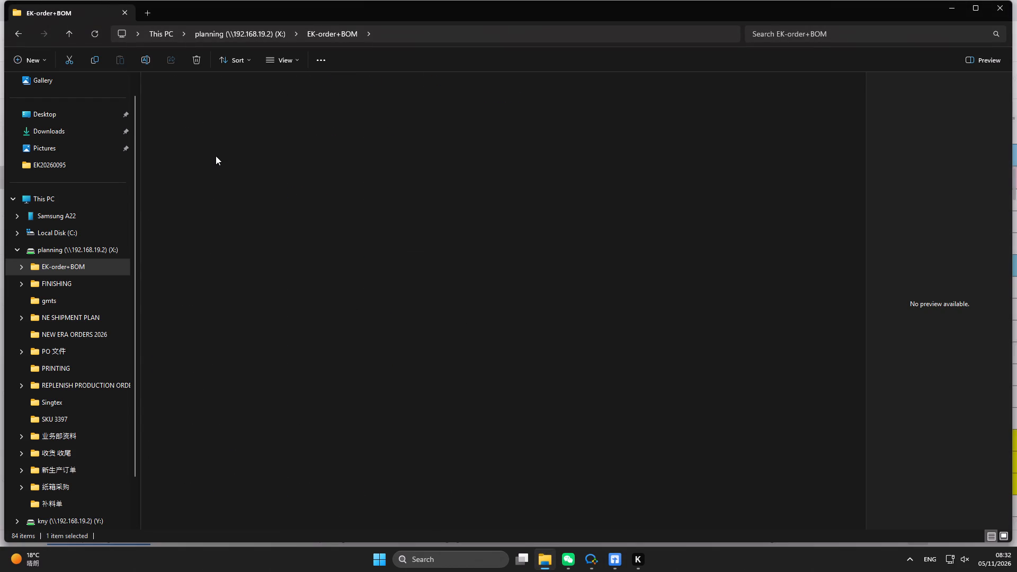
double_click(222, 98)
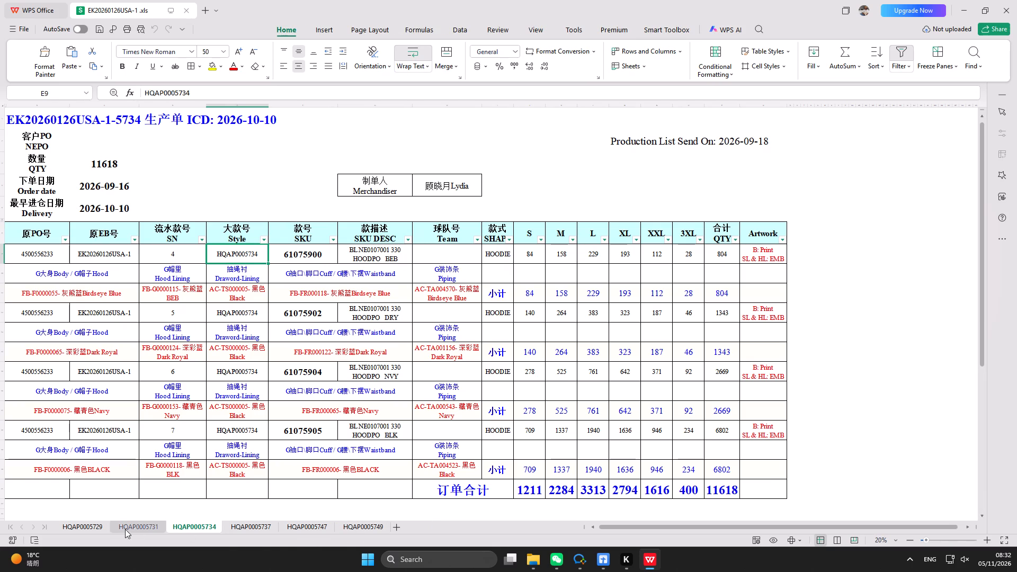
Examine the HQAP0005729 sheet's order quantities, especially navy SKU 61051899, and compare them with the 5729 row in EBK订单10.27.
left_click(88, 526)
scroll(231, 338, "down", 1)
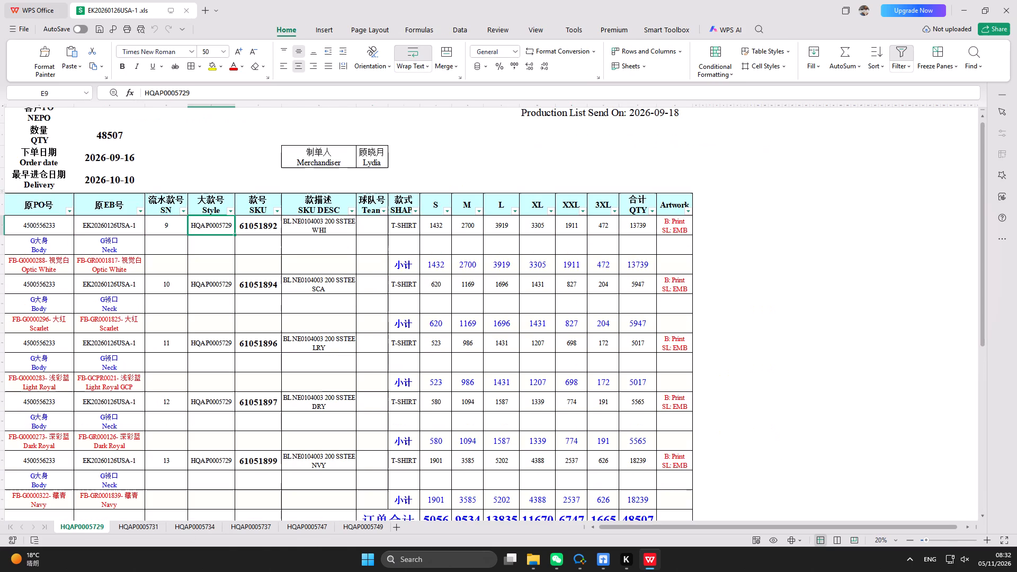
scroll(218, 368, "down", 4)
scroll(218, 375, "up", 2)
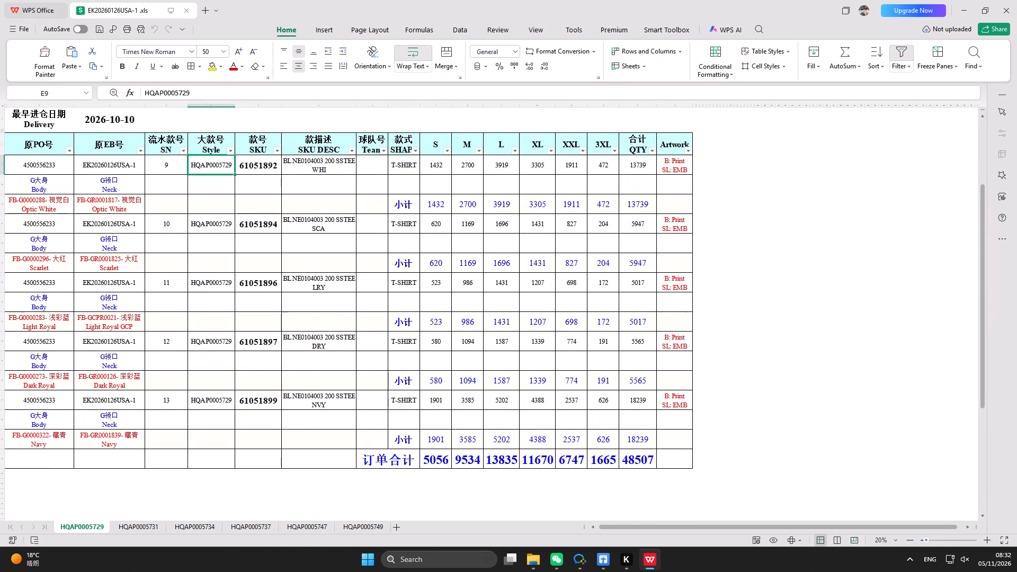
left_click(623, 446)
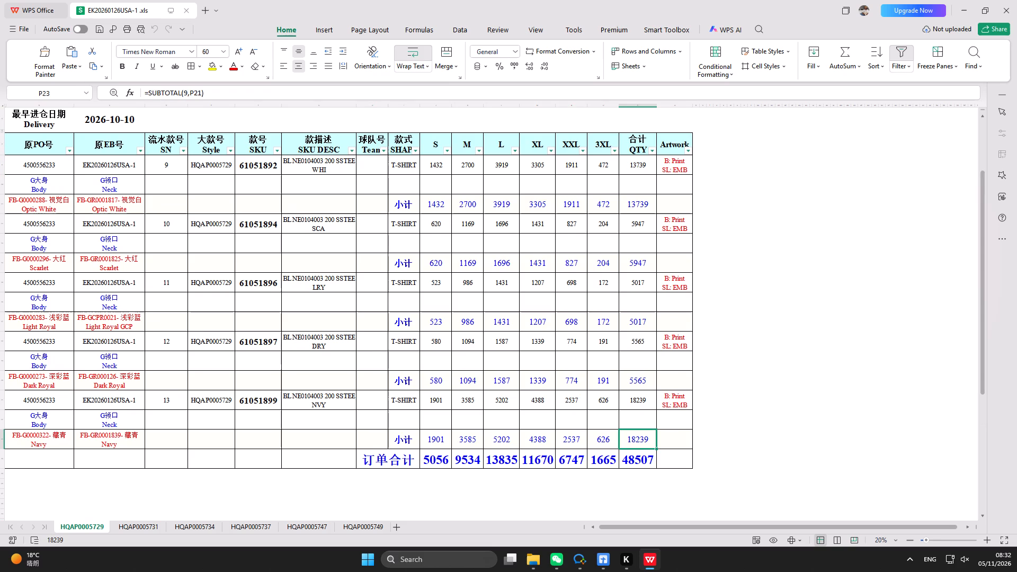
left_click(606, 558)
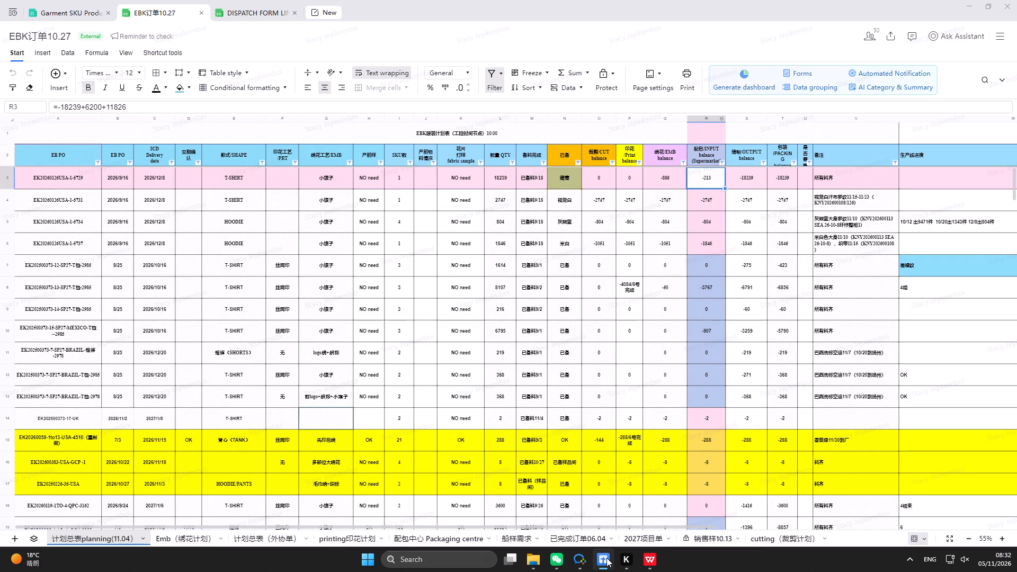
left_click(606, 558)
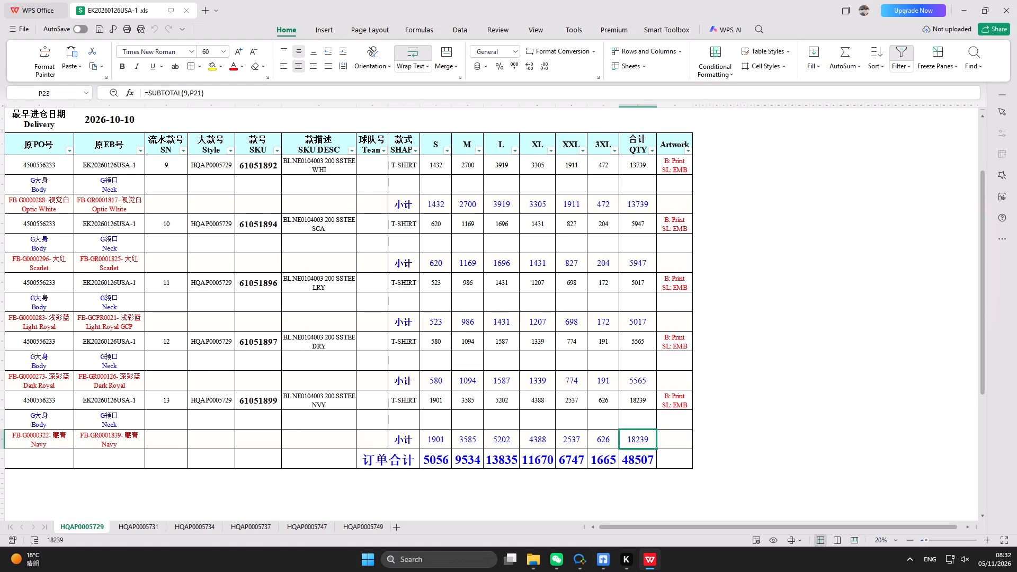
scroll(516, 456, "up", 3)
scroll(516, 456, "down", 1)
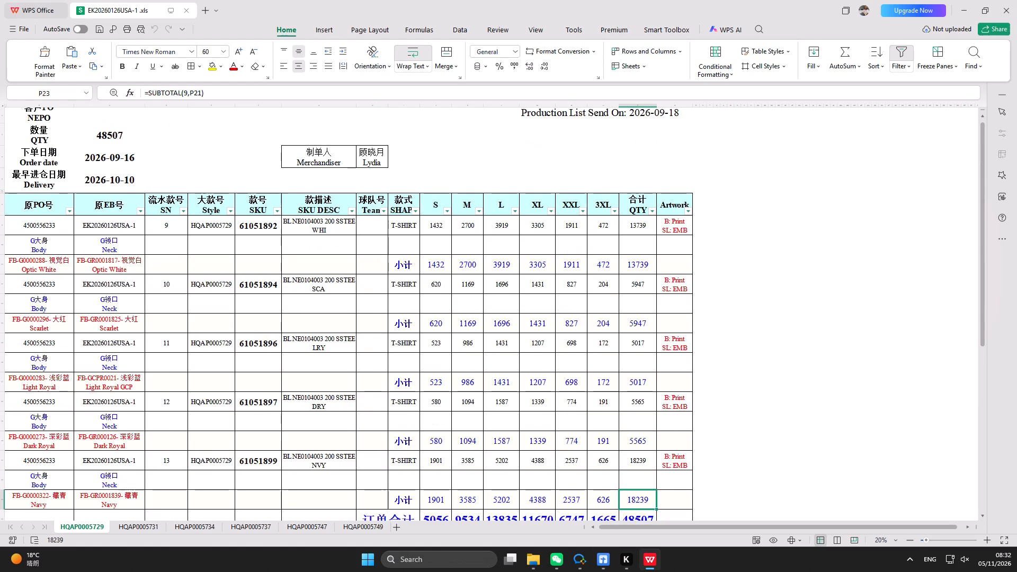
scroll(516, 456, "down", 2)
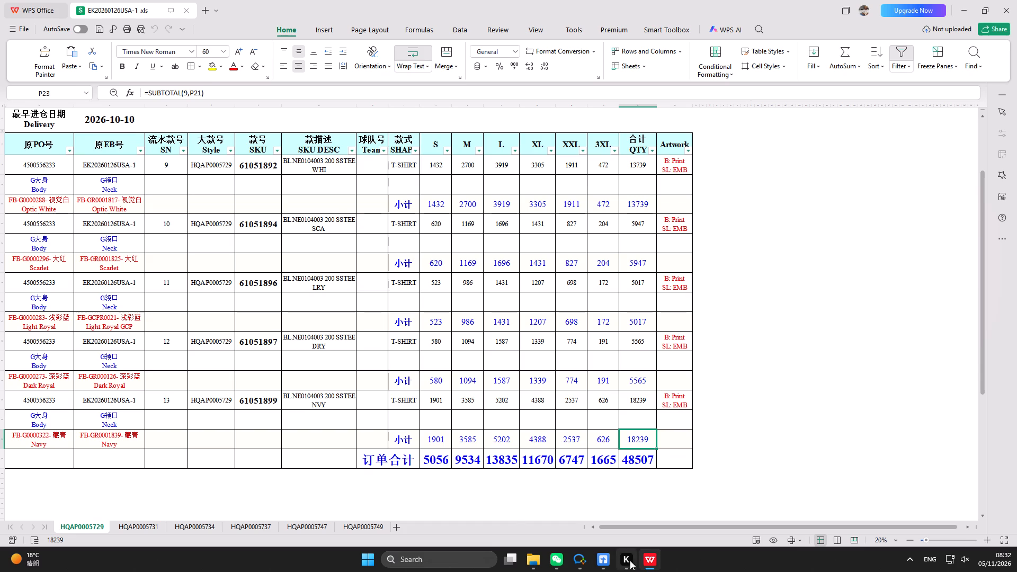
left_click(607, 562)
left_click(606, 562)
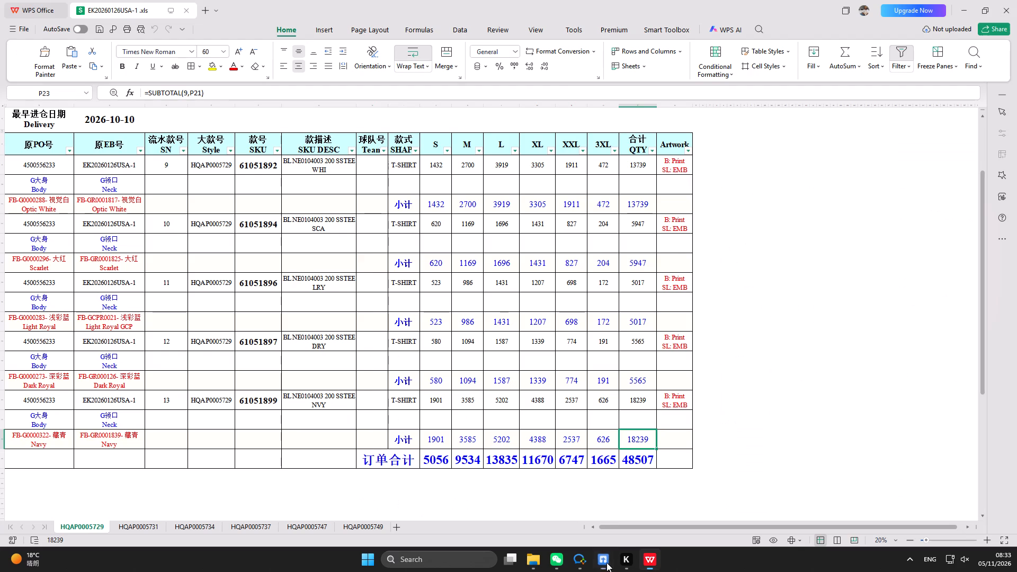
scroll(606, 565, "up", 1)
Switch to the Garment SKU Production Tracker and check the combined balance of sizes S to 2XL in the 126USA-1-5729 table.
left_click(606, 565)
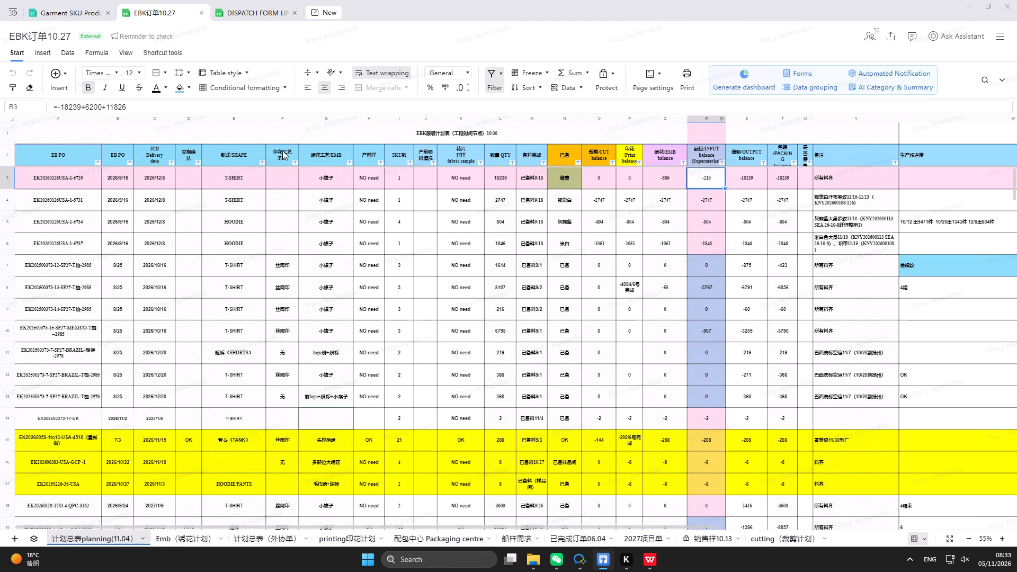
left_click(50, 9)
scroll(69, 332, "down", 1)
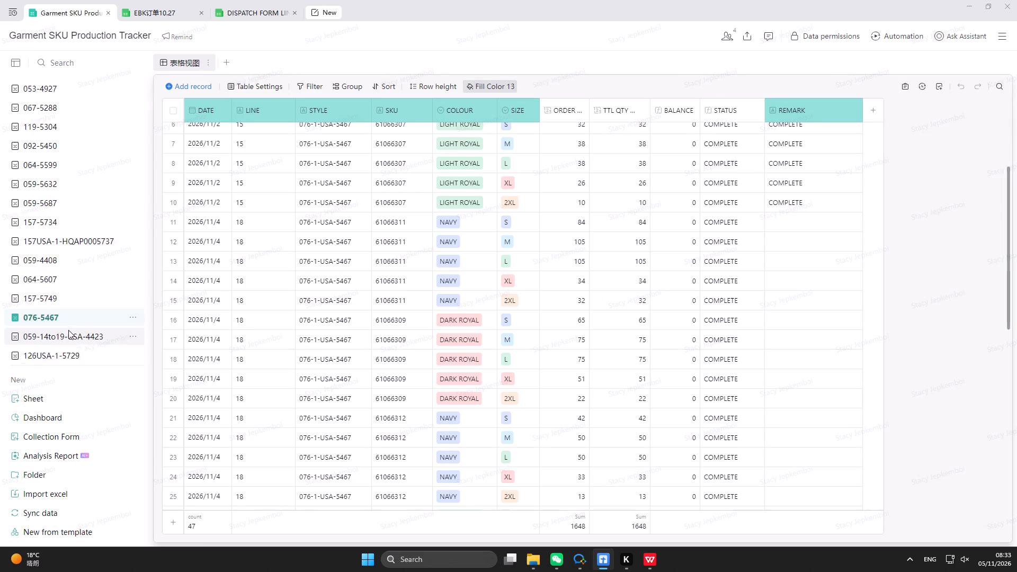
scroll(64, 311, "down", 2)
left_click(76, 239)
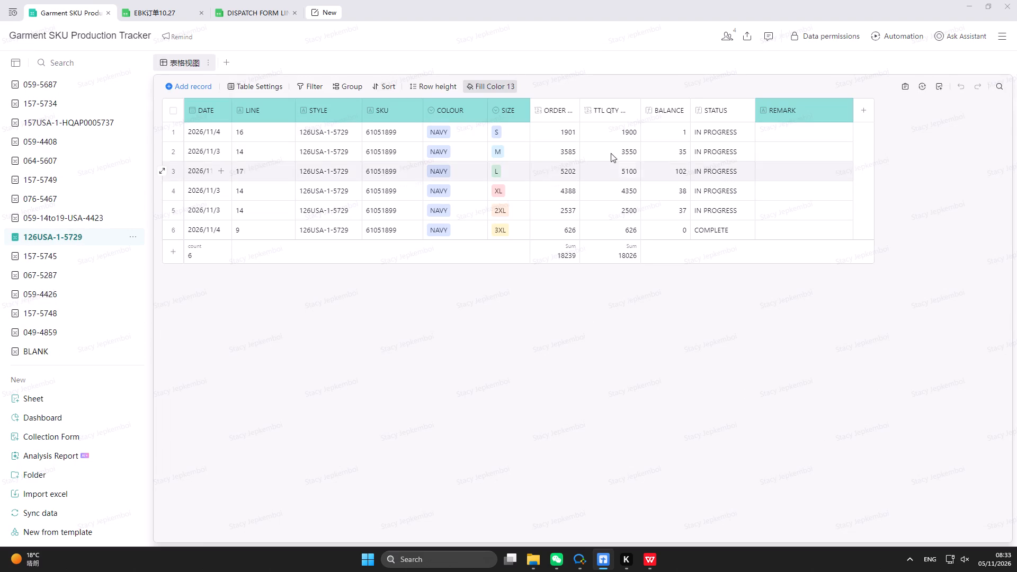
left_click_drag(675, 136, 676, 209)
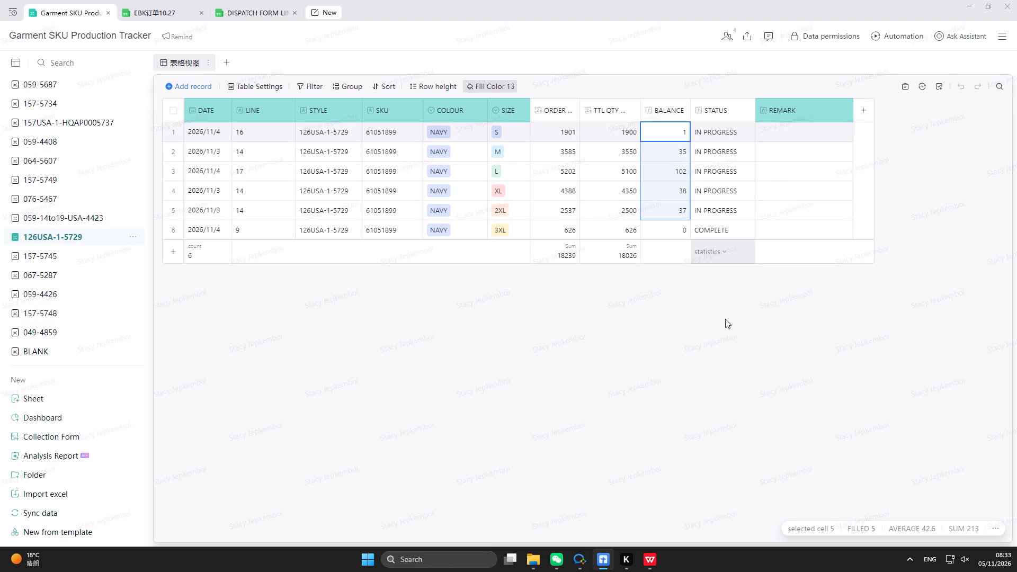
left_click(725, 319)
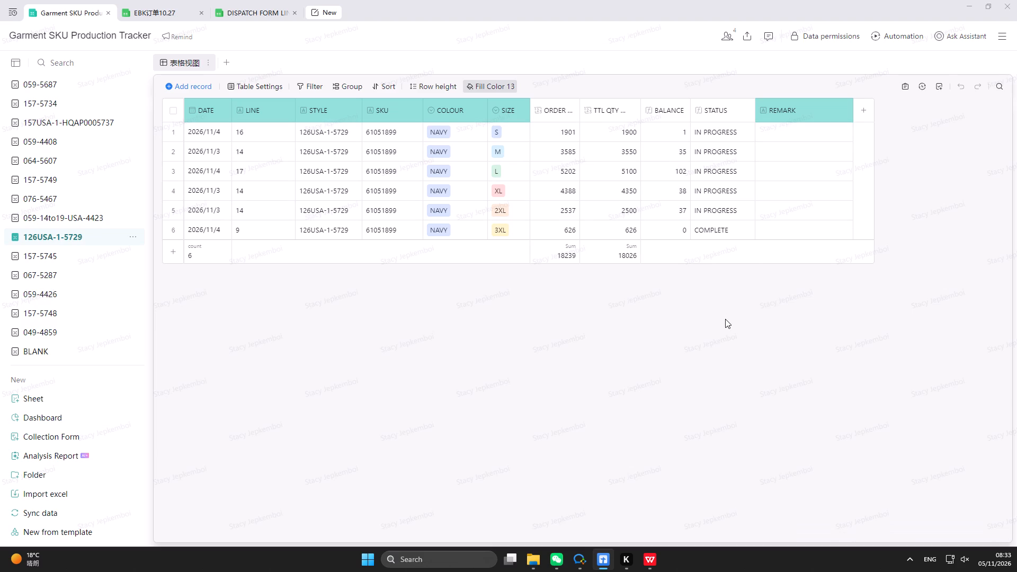
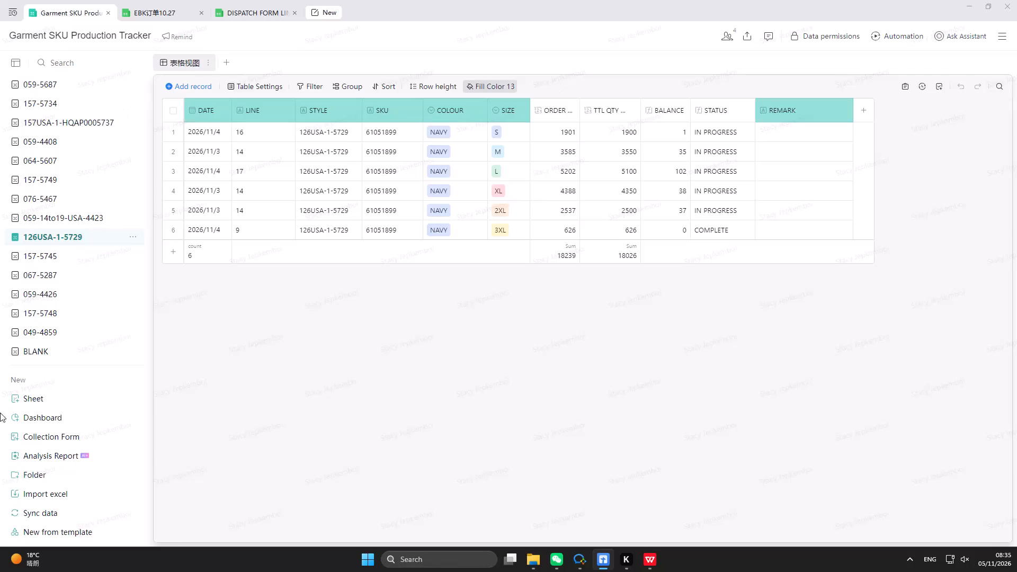
Switch to DISPATCH FORM LINE WISE and bring the 11.5 dispatch sheet into view among the dated sheets.
left_click(258, 12)
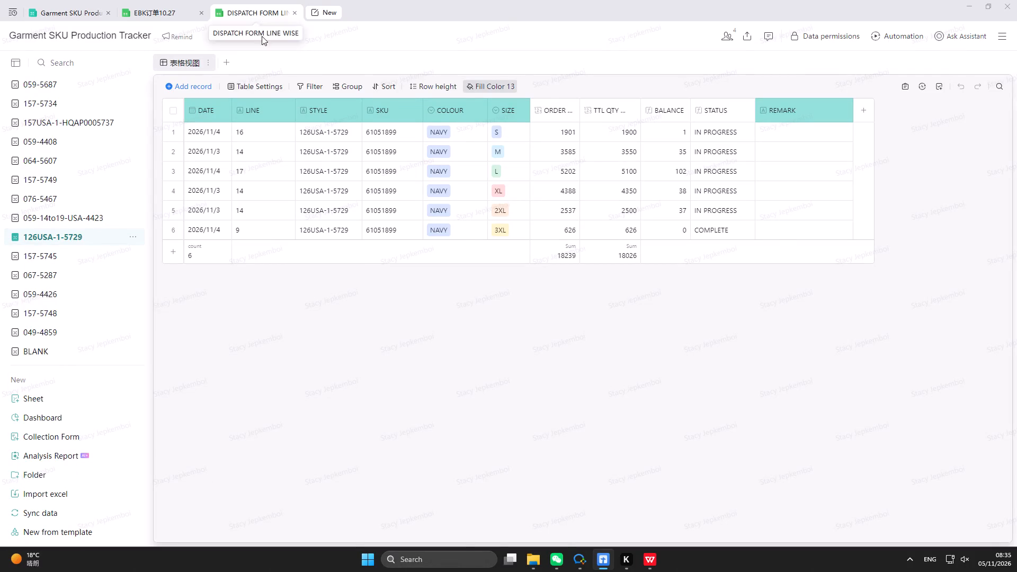
scroll(466, 298, "up", 3)
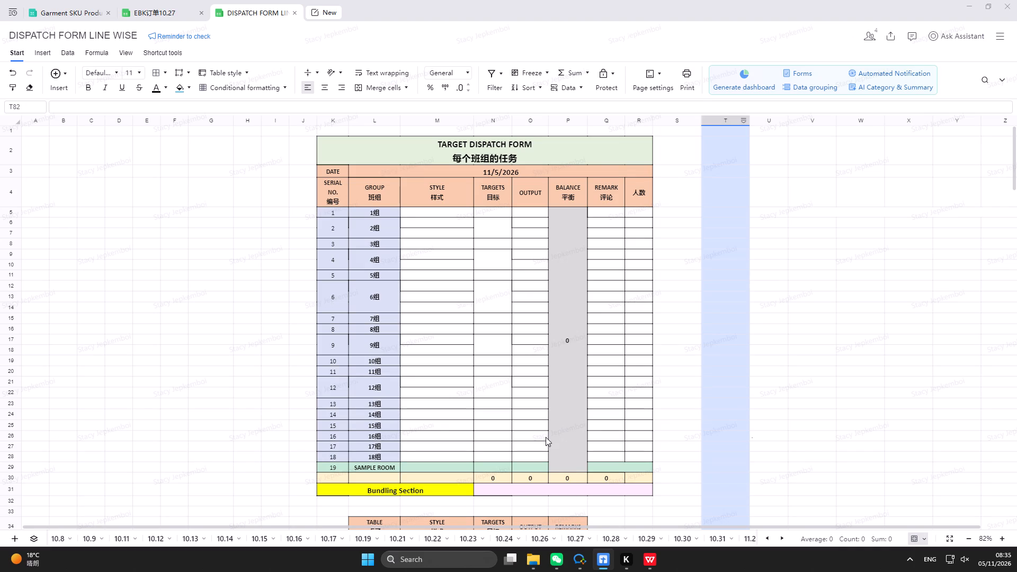
left_click(780, 539)
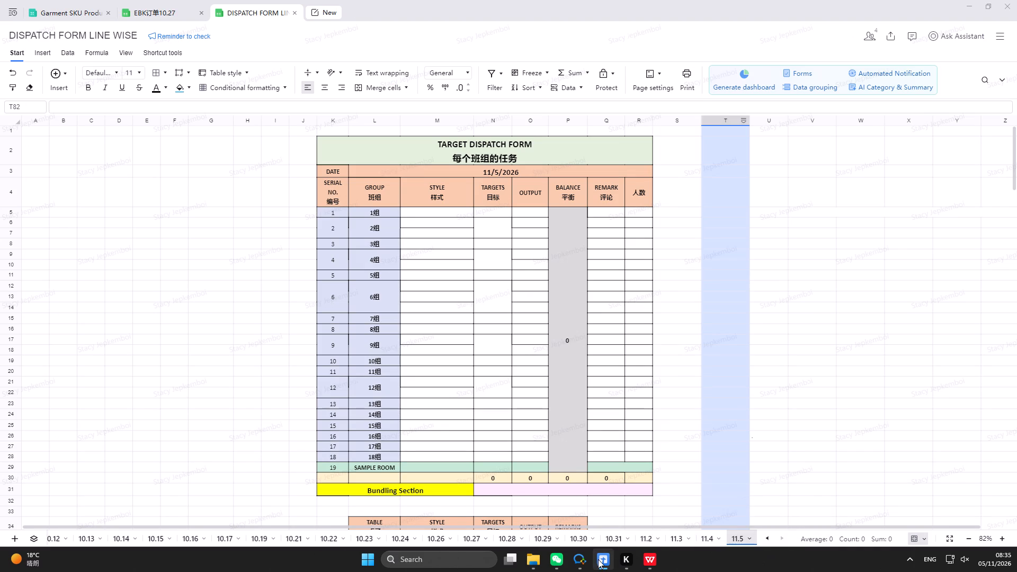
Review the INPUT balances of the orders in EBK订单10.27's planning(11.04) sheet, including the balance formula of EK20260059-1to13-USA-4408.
left_click(131, 15)
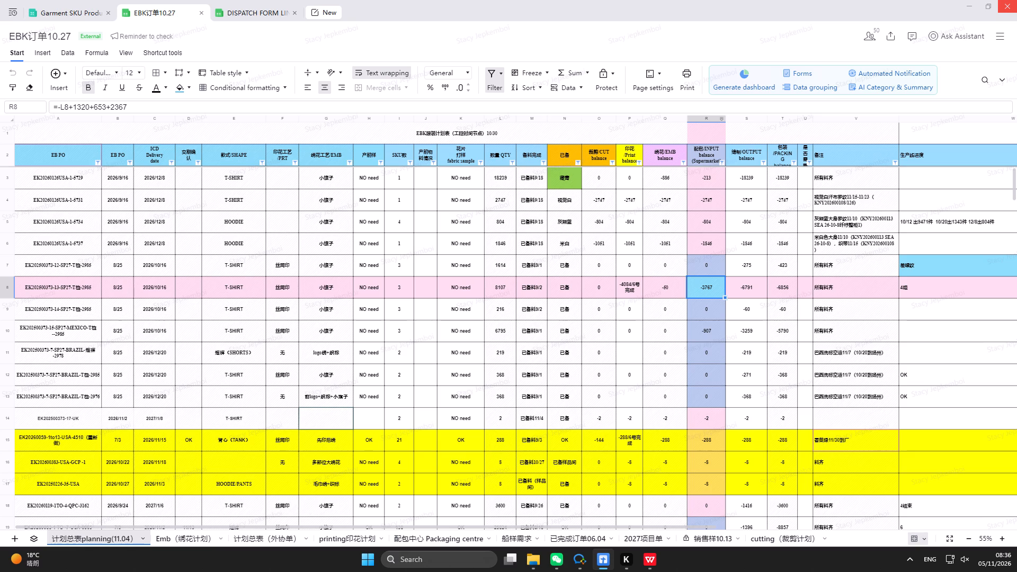
scroll(452, 199, "down", 1)
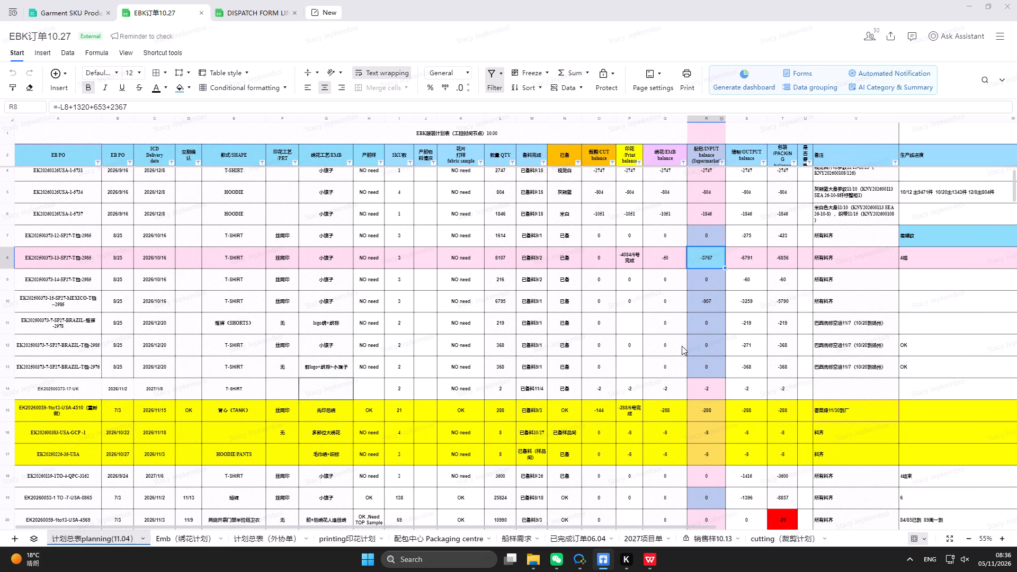
left_click(712, 308)
left_click(711, 415)
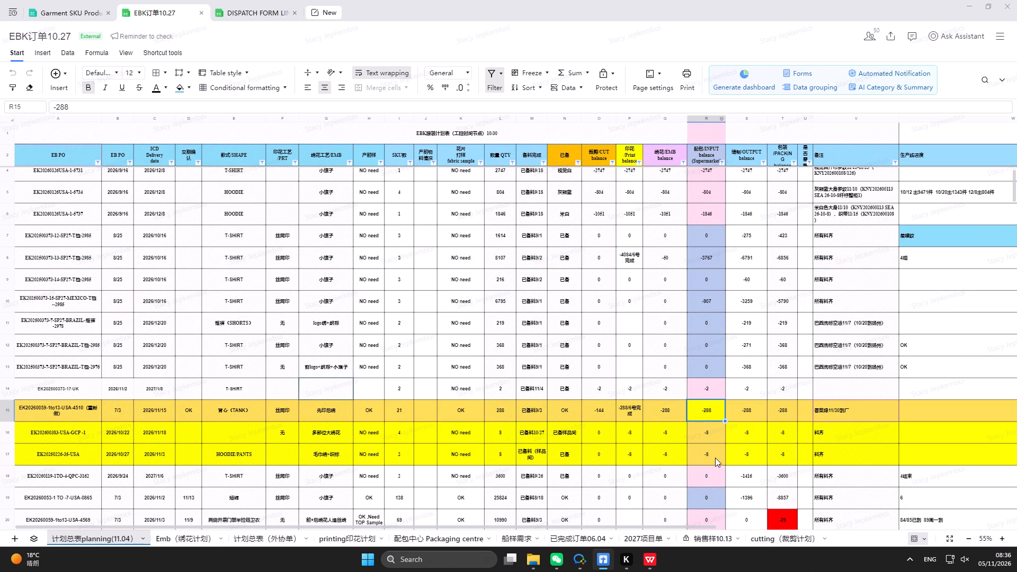
scroll(715, 458, "down", 11)
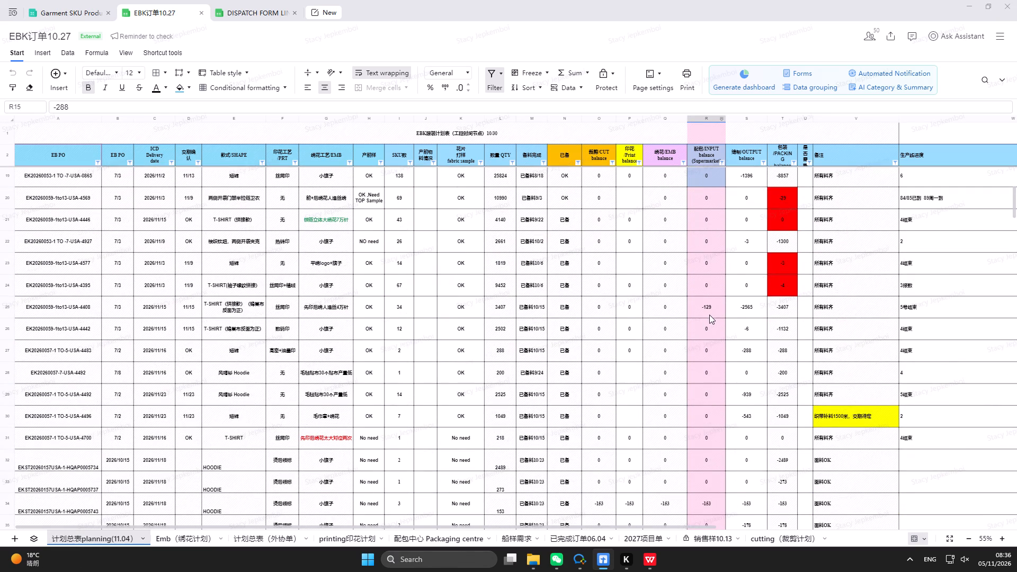
left_click(710, 313)
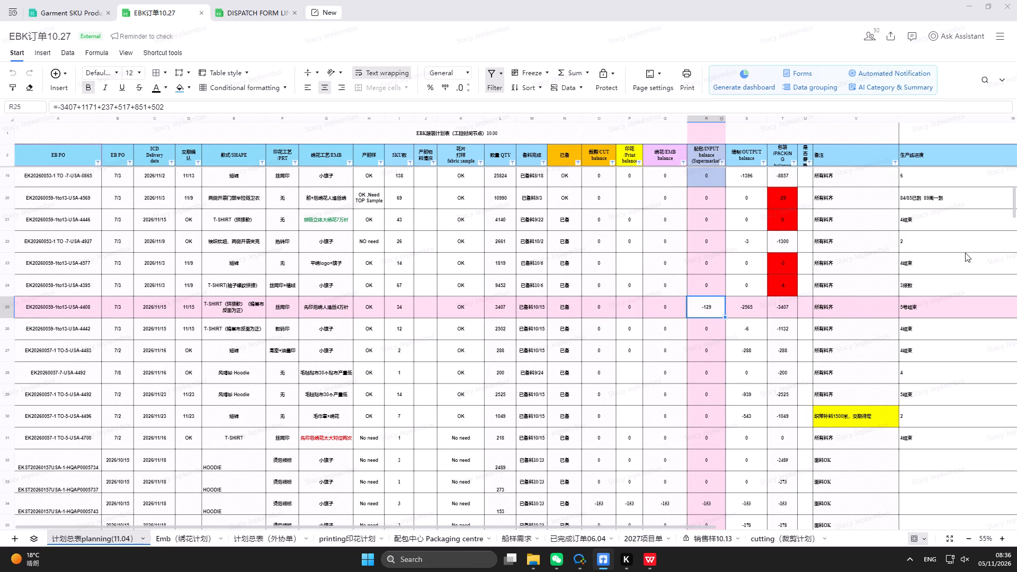
scroll(985, 254, "up", 11)
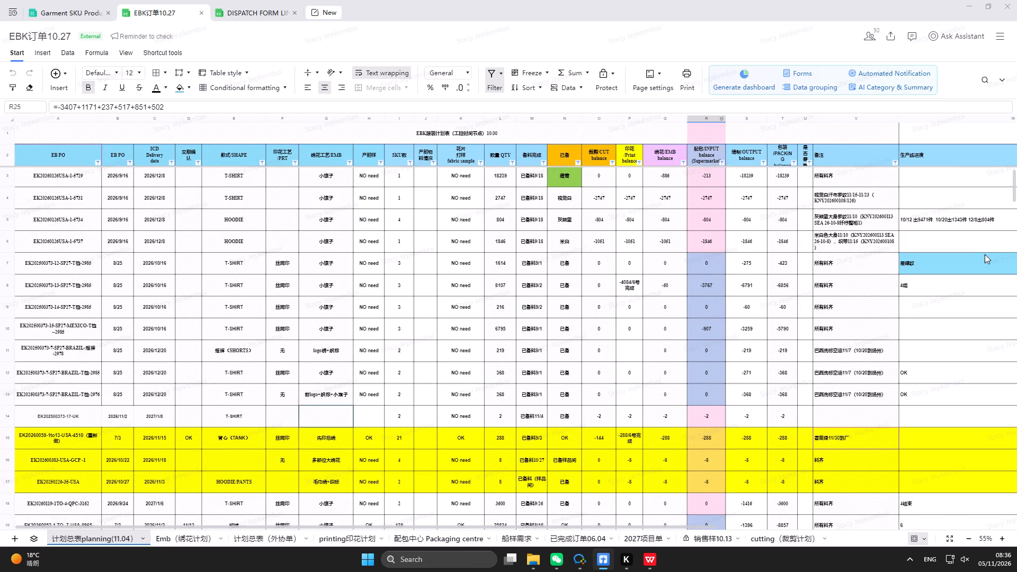
scroll(985, 254, "up", 13)
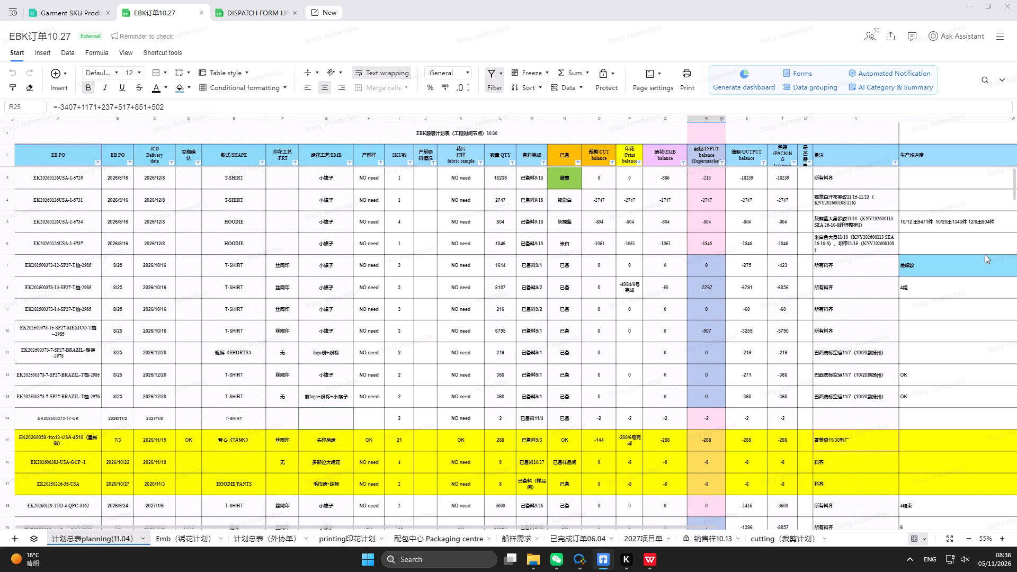
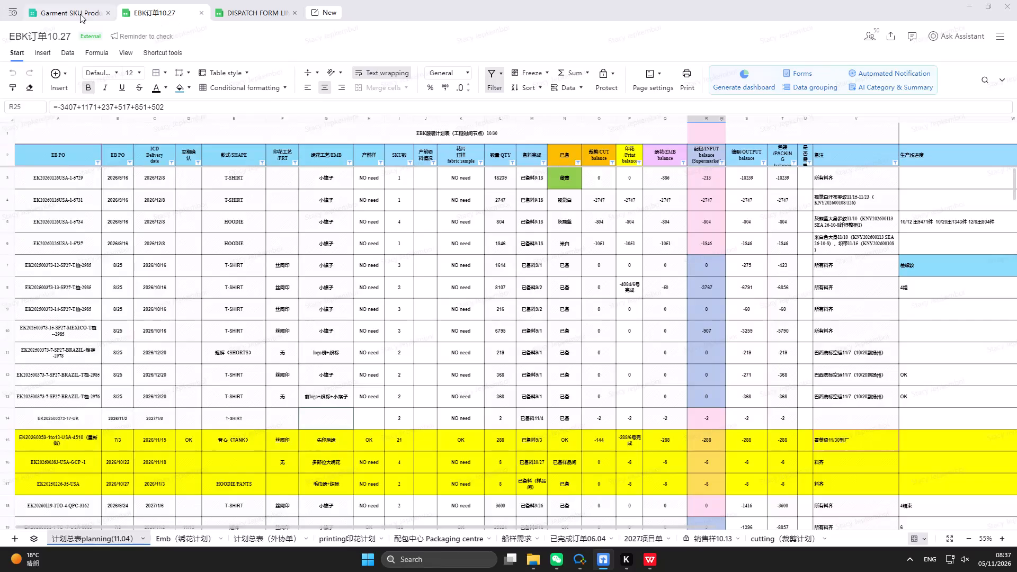
Switch from EBK订单10.27 to the Garment SKU production tracking workbook.
left_click(80, 14)
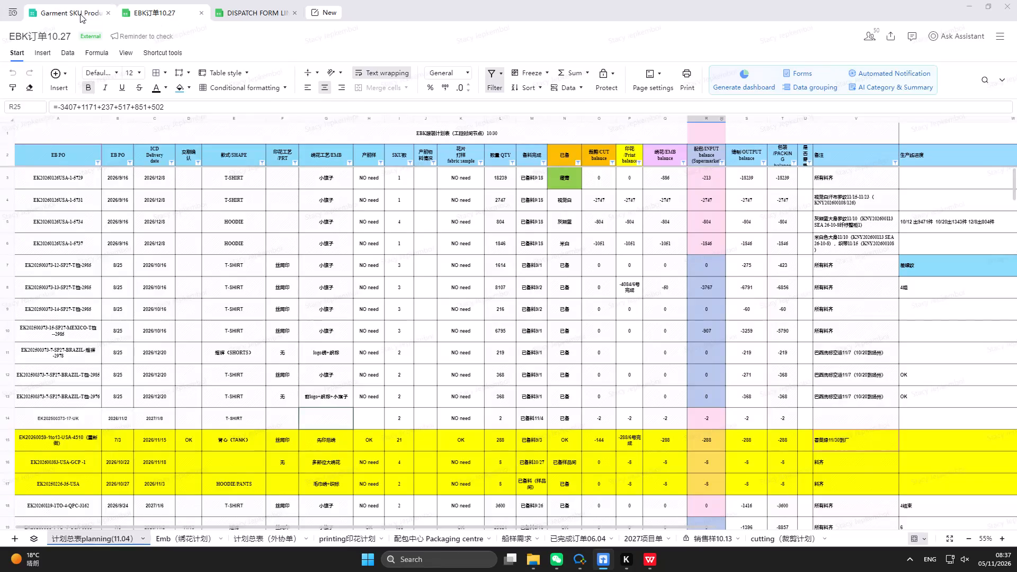
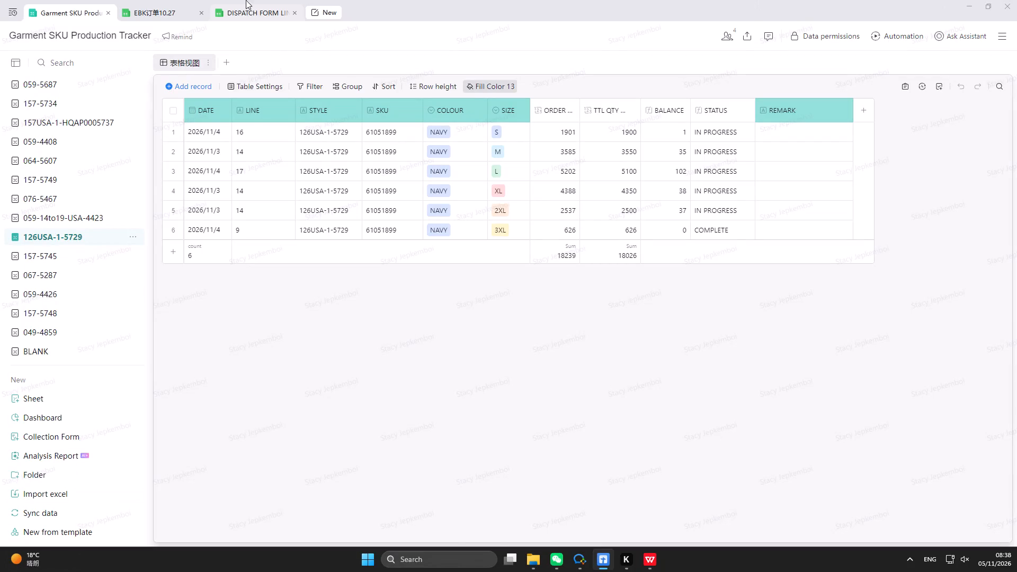
In EBK订单10.27's planning sheet, review the INPUT balances, checking orders HQAP0005747, HQAP0005748, BRAZIL-2565 and USA-5607.
left_click(141, 5)
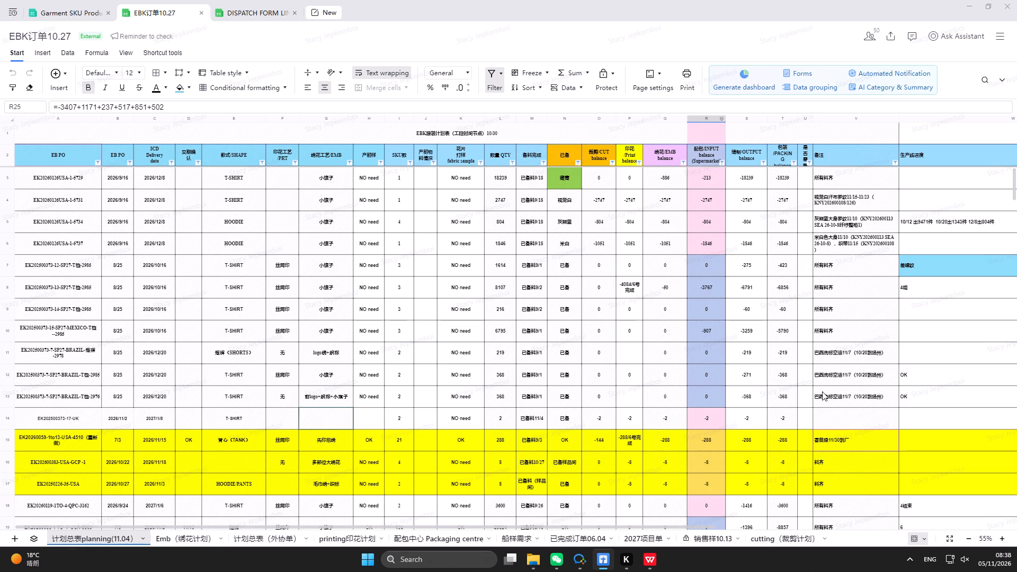
scroll(699, 469, "down", 10)
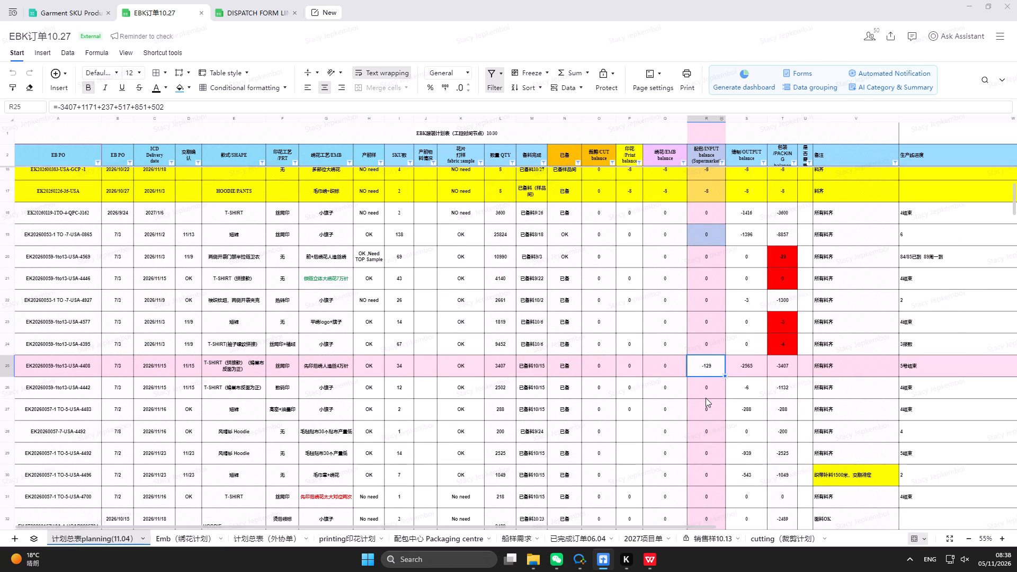
scroll(706, 398, "down", 5)
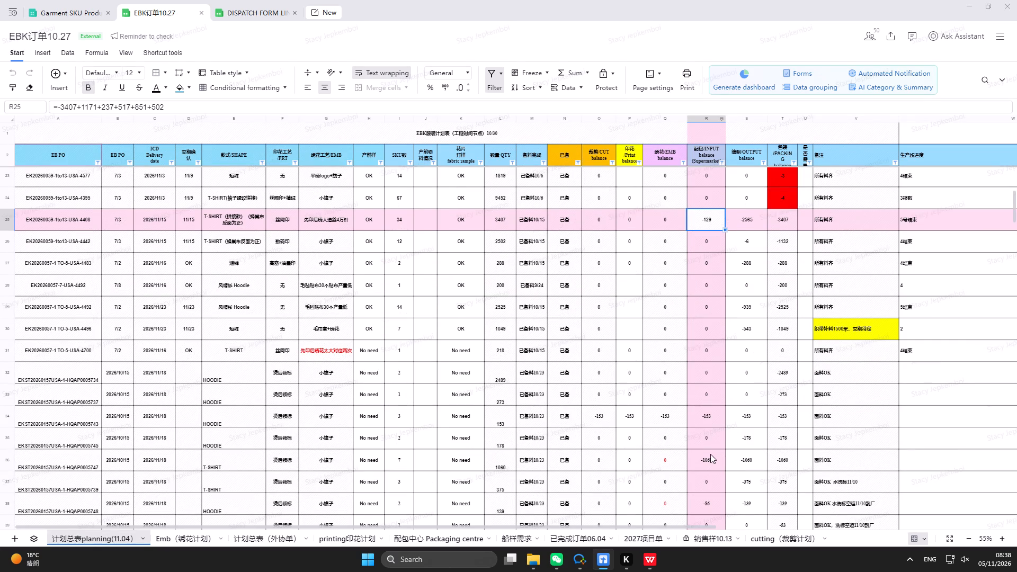
left_click(710, 454)
scroll(710, 454, "down", 5)
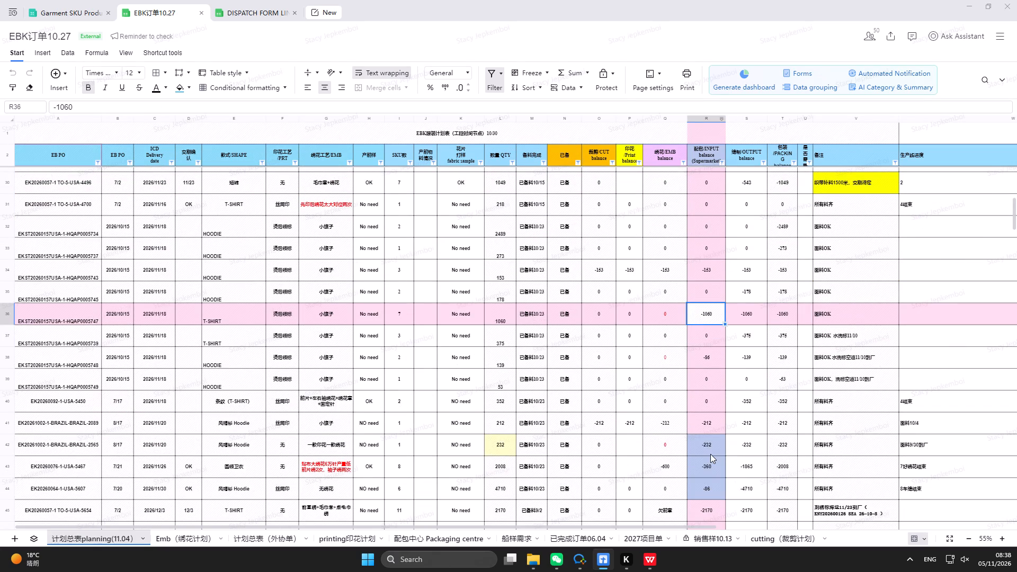
left_click(713, 362)
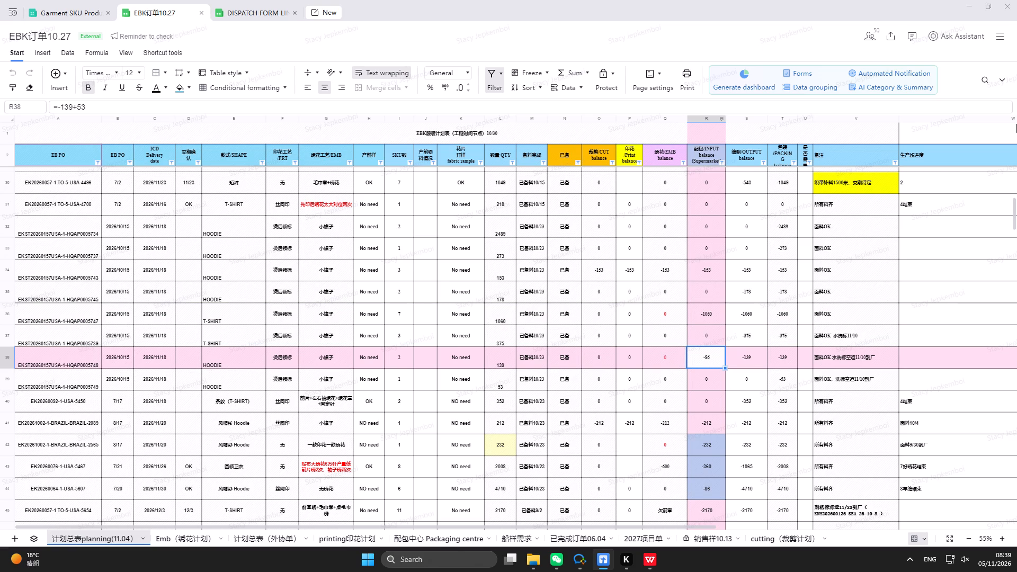
scroll(987, 133, "down", 4)
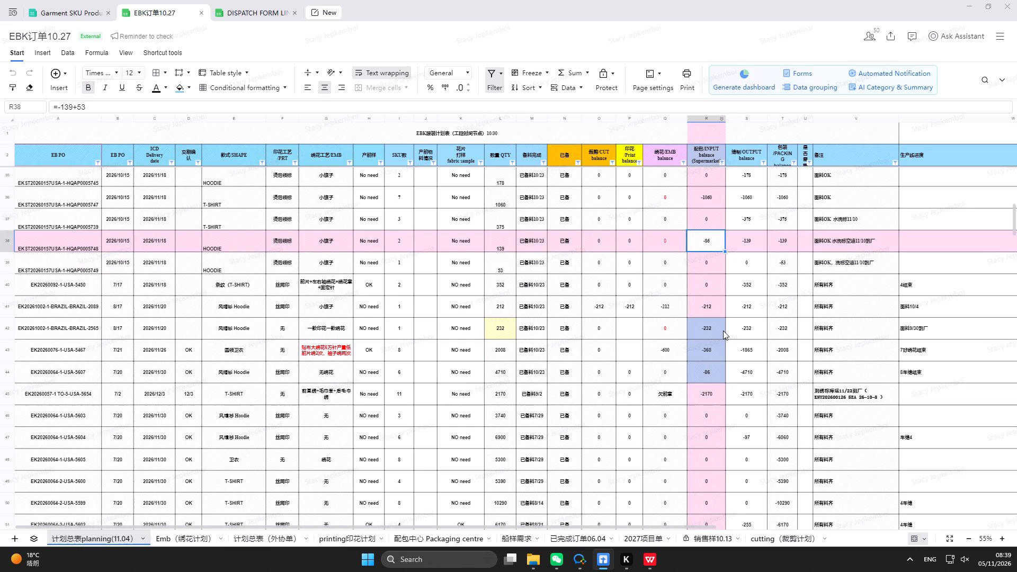
left_click(719, 331)
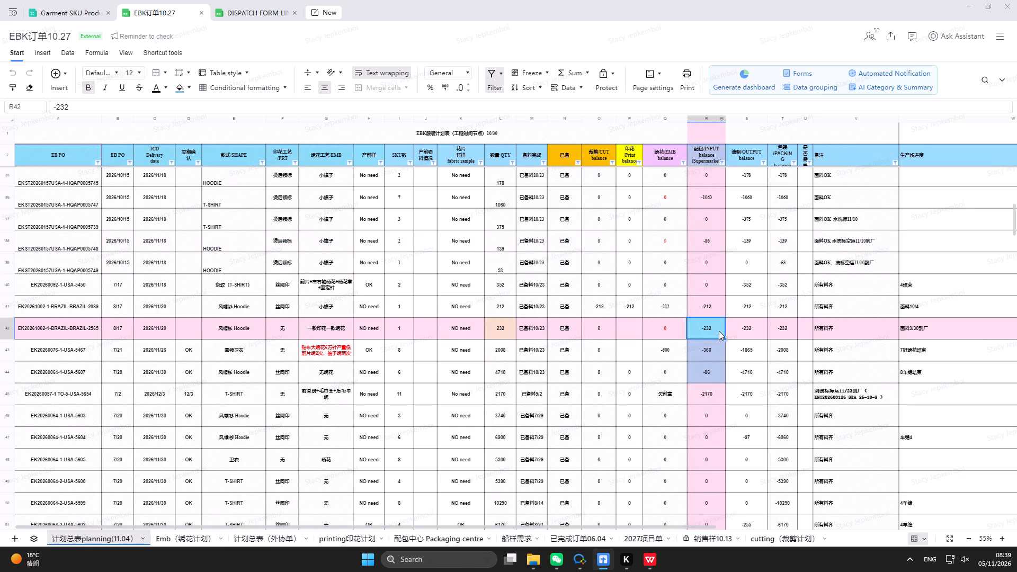
left_click(716, 372)
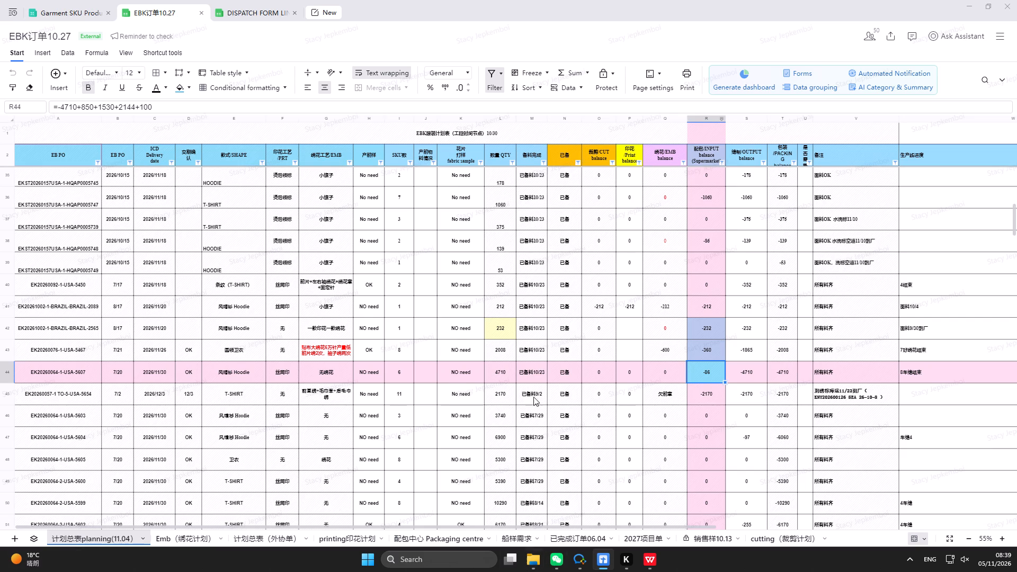
Continue reviewing the INPUT balances further down the planning sheet, checking orders USA-5287, USA-4752 and USA-4917.
scroll(713, 438, "down", 3)
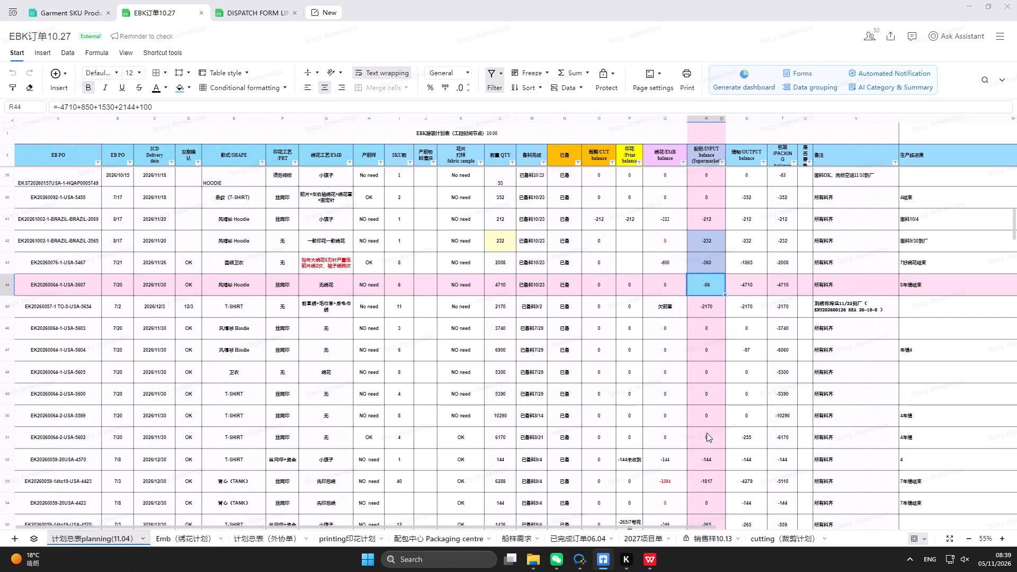
scroll(707, 433, "down", 1)
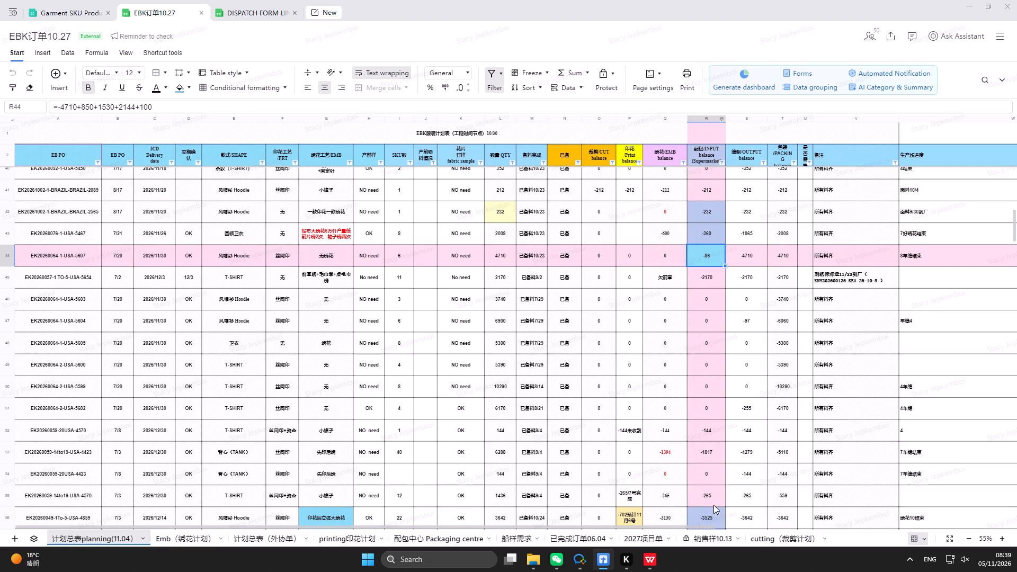
scroll(712, 491, "down", 7)
left_click(707, 336)
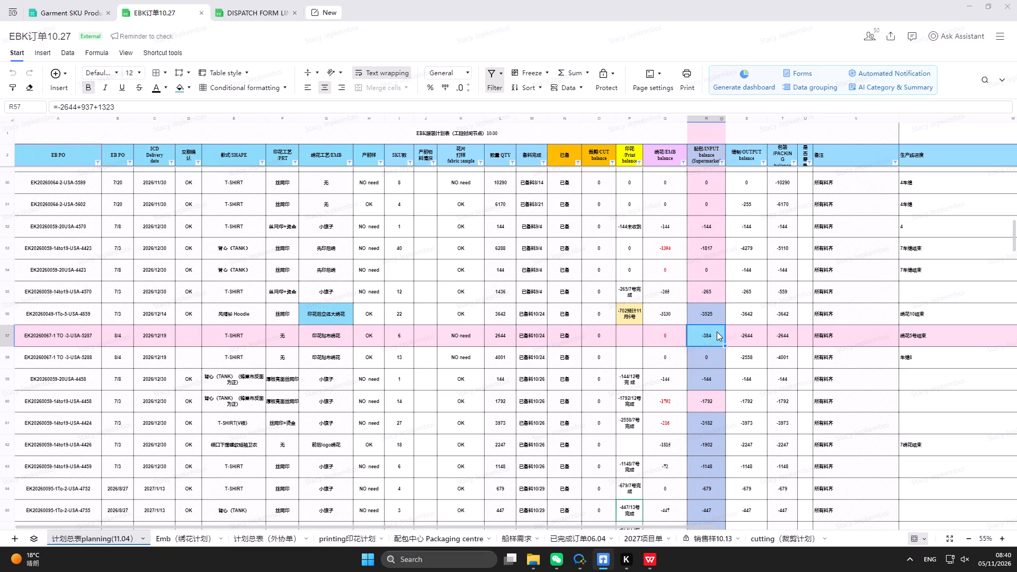
scroll(708, 339, "down", 3)
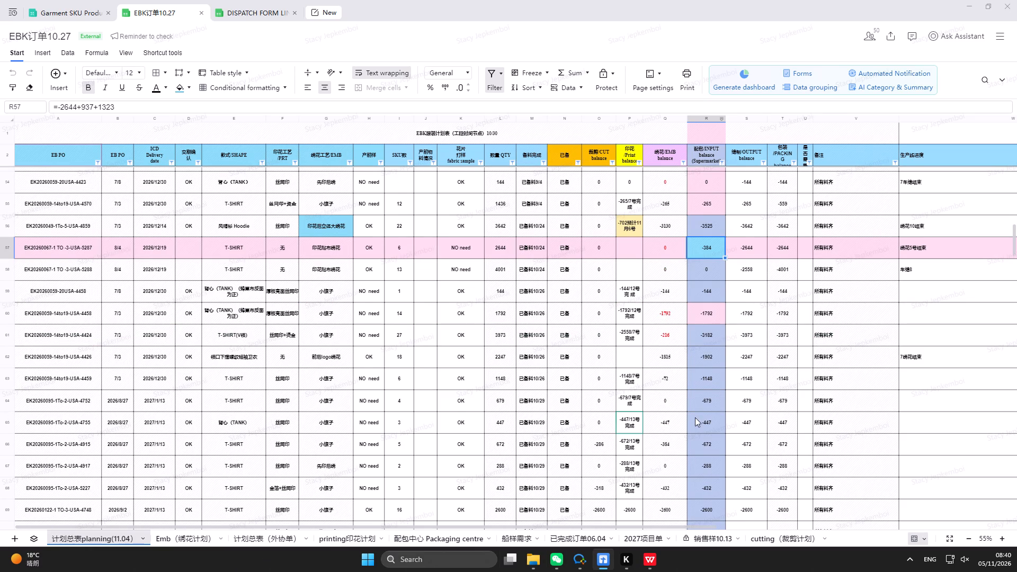
left_click(706, 401)
scroll(675, 505, "down", 4)
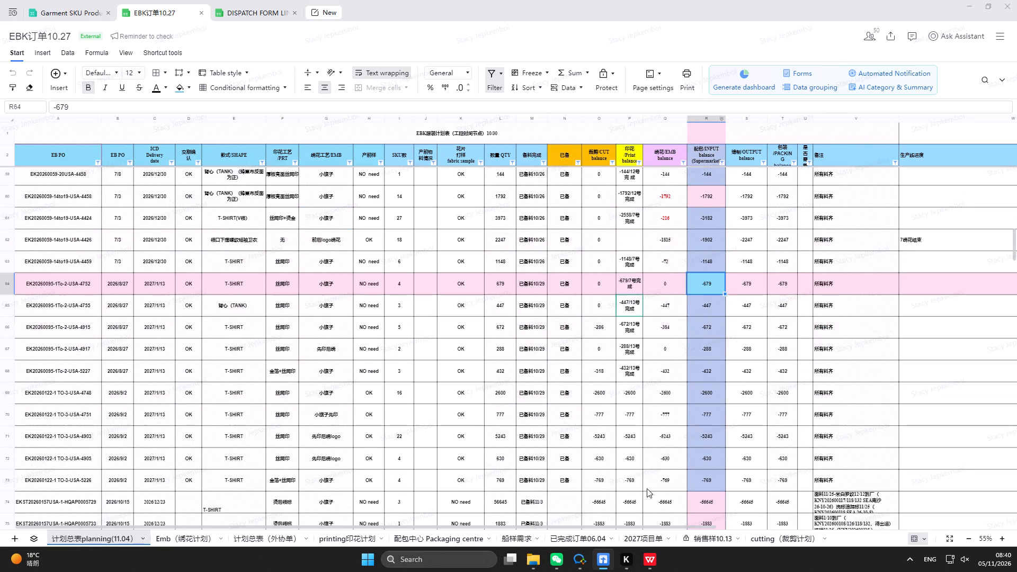
left_click(706, 351)
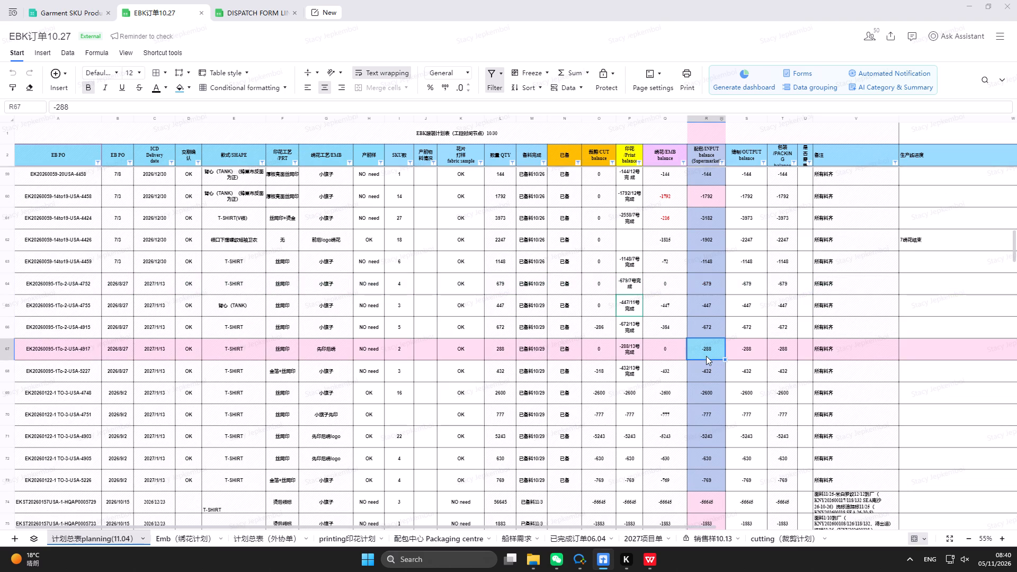
scroll(707, 386, "down", 2)
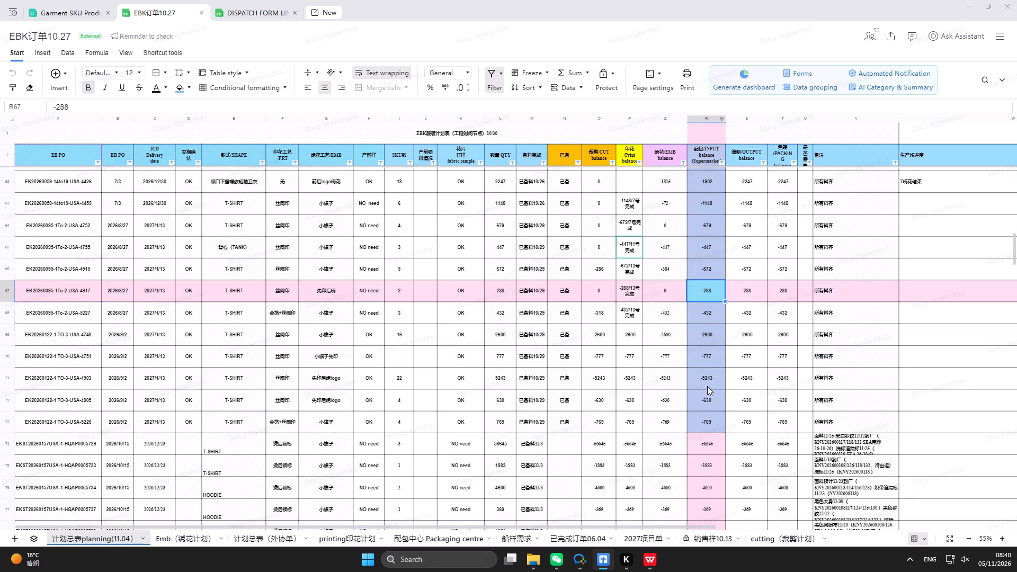
scroll(707, 386, "down", 5)
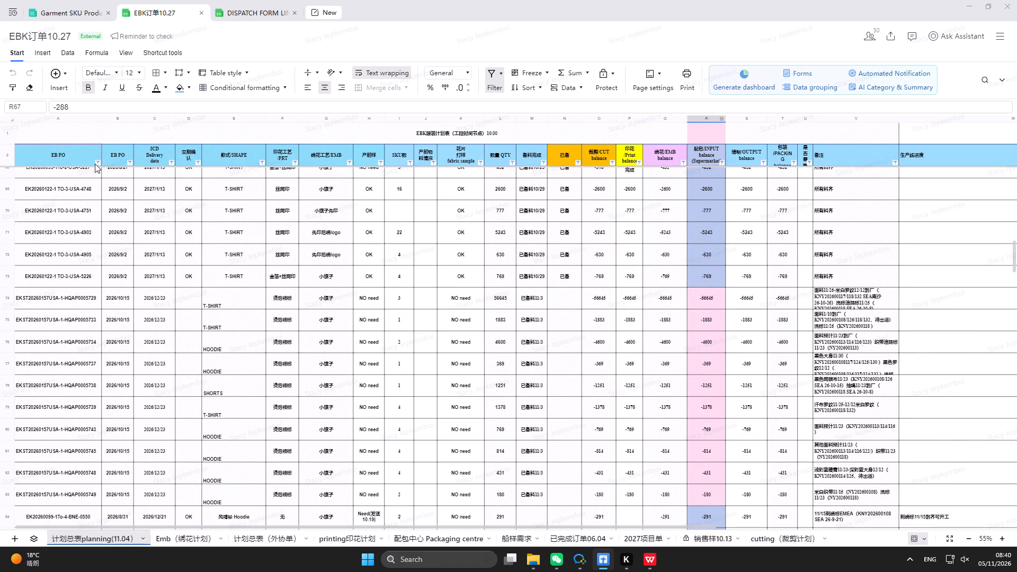
Filter the EB PO column for 5467 and inspect that order's INPUT balance formula.
left_click(95, 164)
left_click(97, 163)
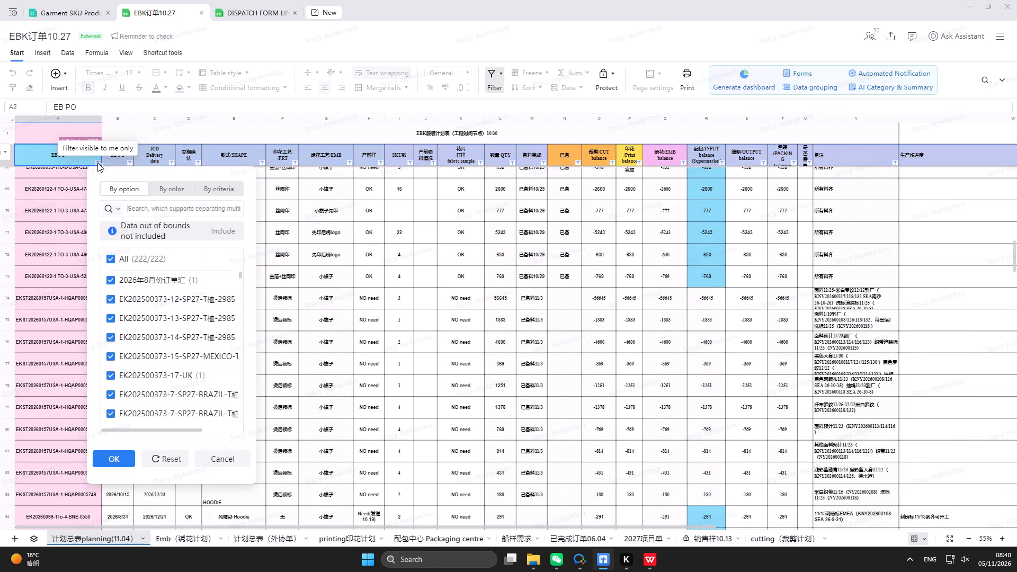
type("546")
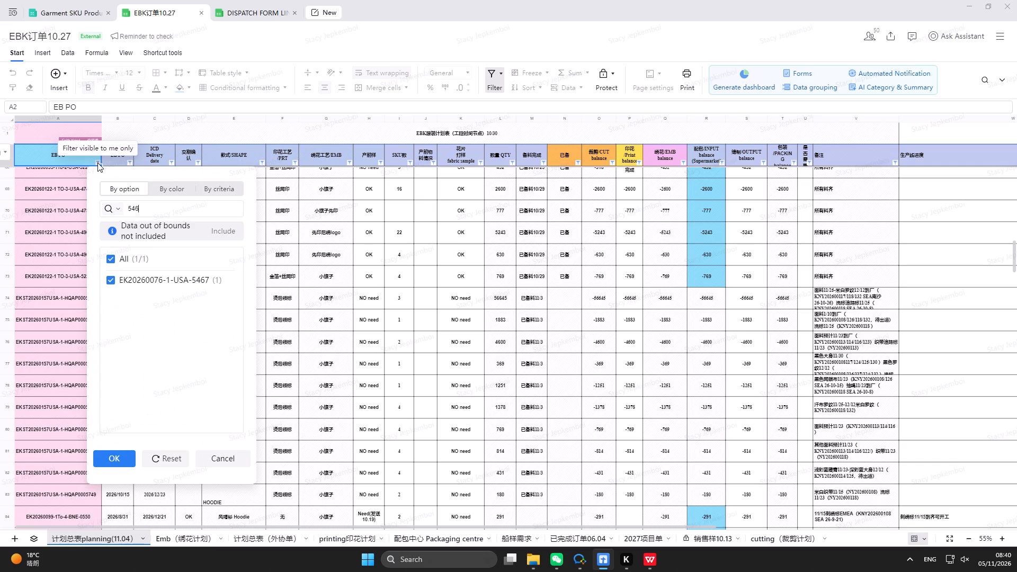
key("7")
left_click(112, 453)
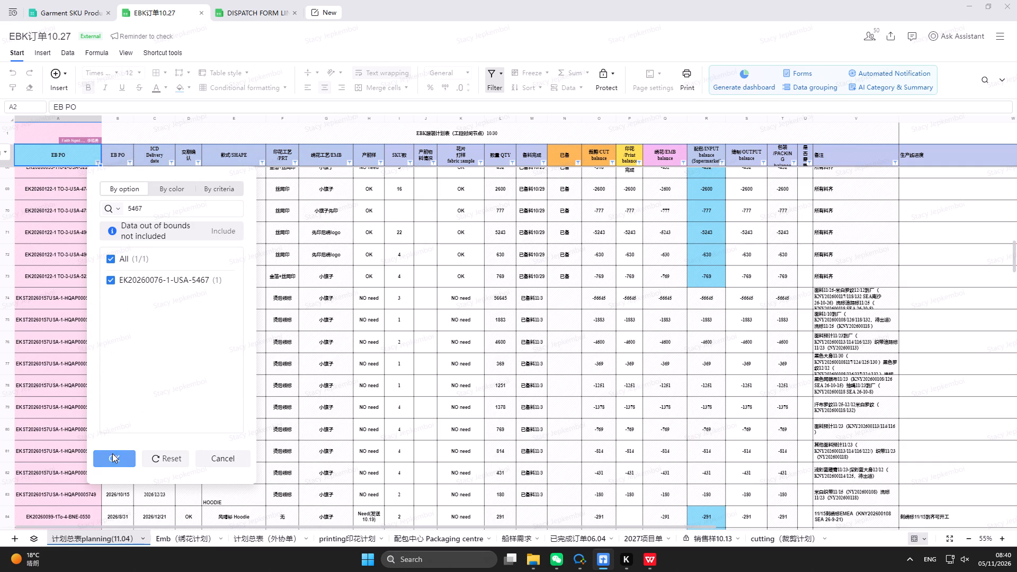
scroll(147, 414, "up", 7)
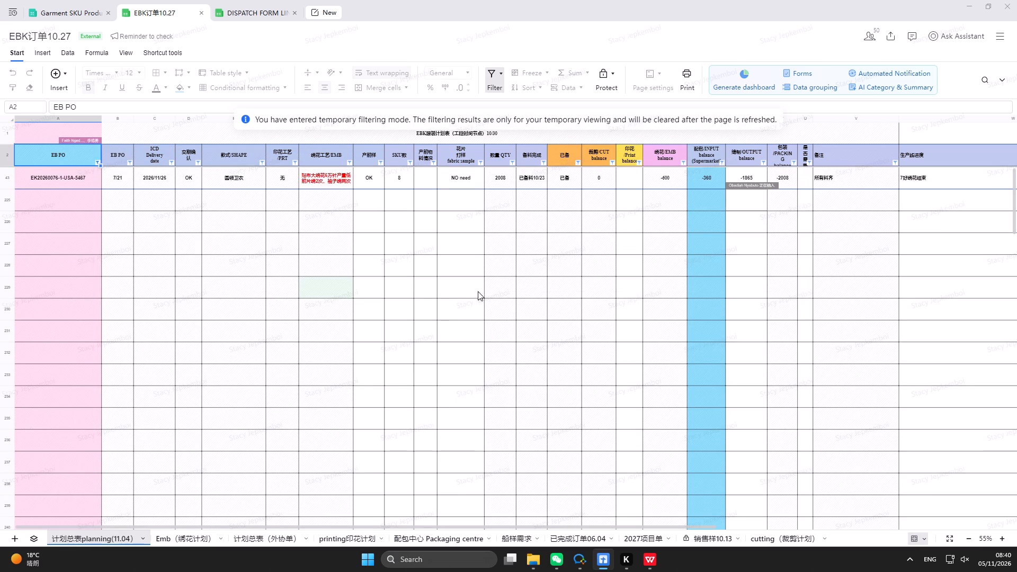
left_click(712, 174)
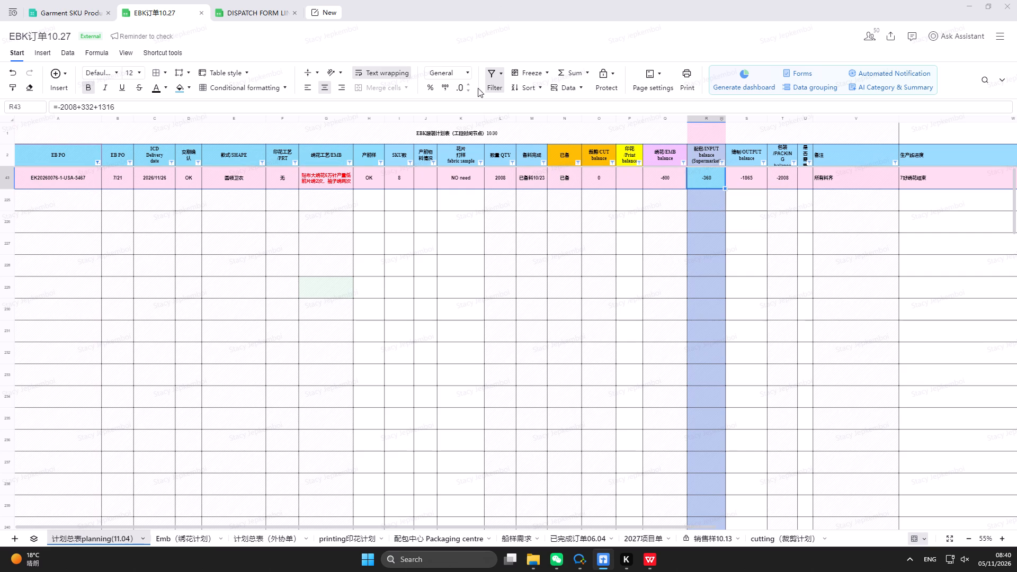
Clear the EB PO filter and inspect the INPUT balance formulas of orders 373-15-SP27-MEXICO and 059-1to13-USA-4408.
left_click(98, 162)
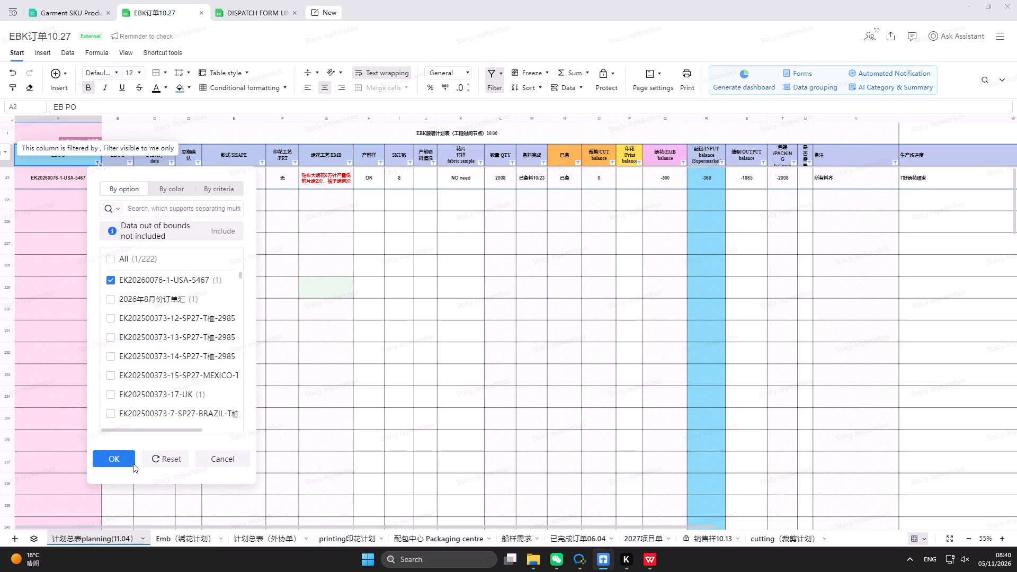
left_click(168, 459)
scroll(251, 414, "up", 7)
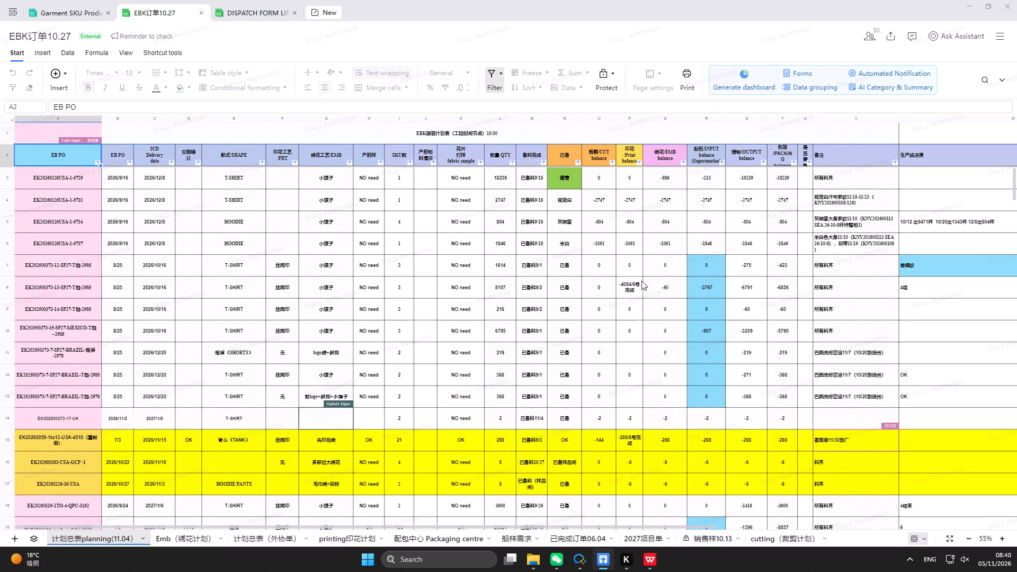
left_click(714, 336)
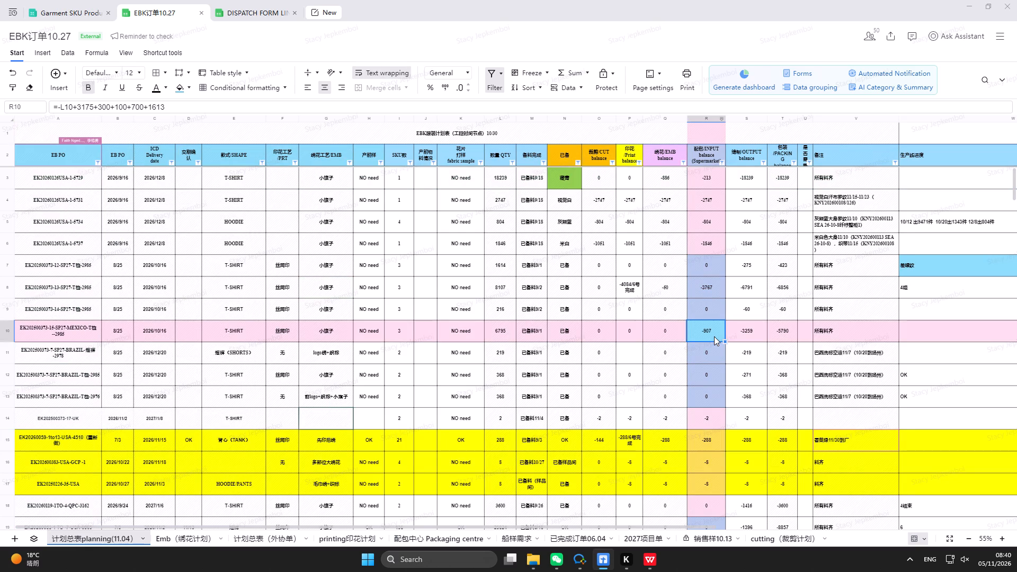
scroll(719, 496, "down", 6)
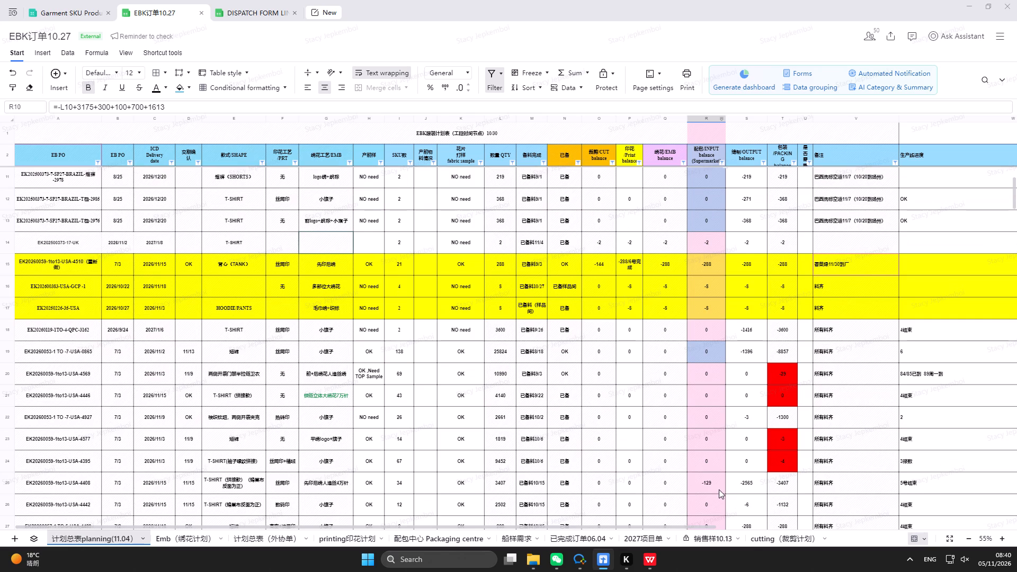
left_click(717, 487)
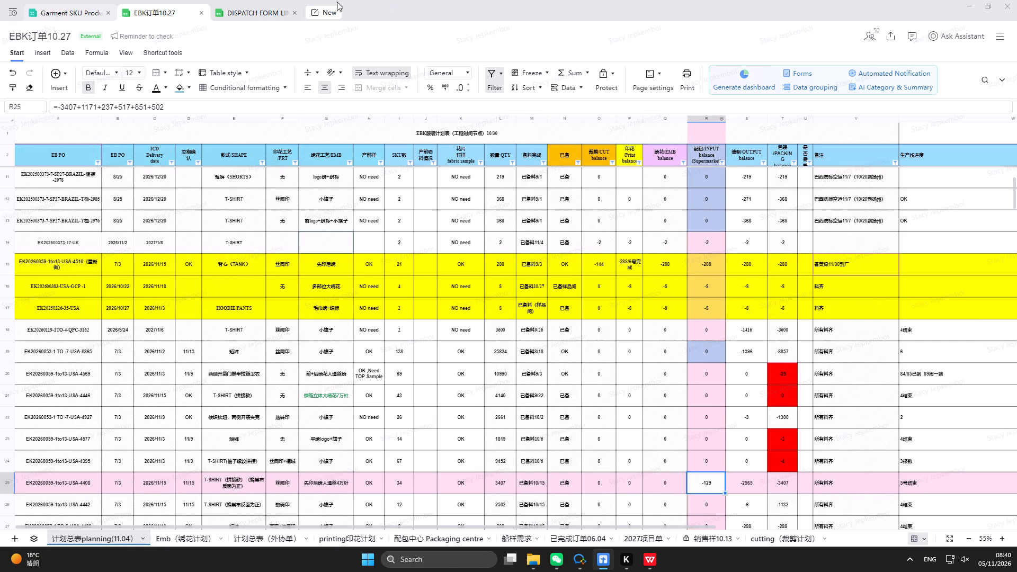
In DISPATCH FORM LINE WISE, look up 12组's style on the 11.4 sheet and return to the 11.5 sheet.
left_click(271, 14)
scroll(657, 405, "up", 2)
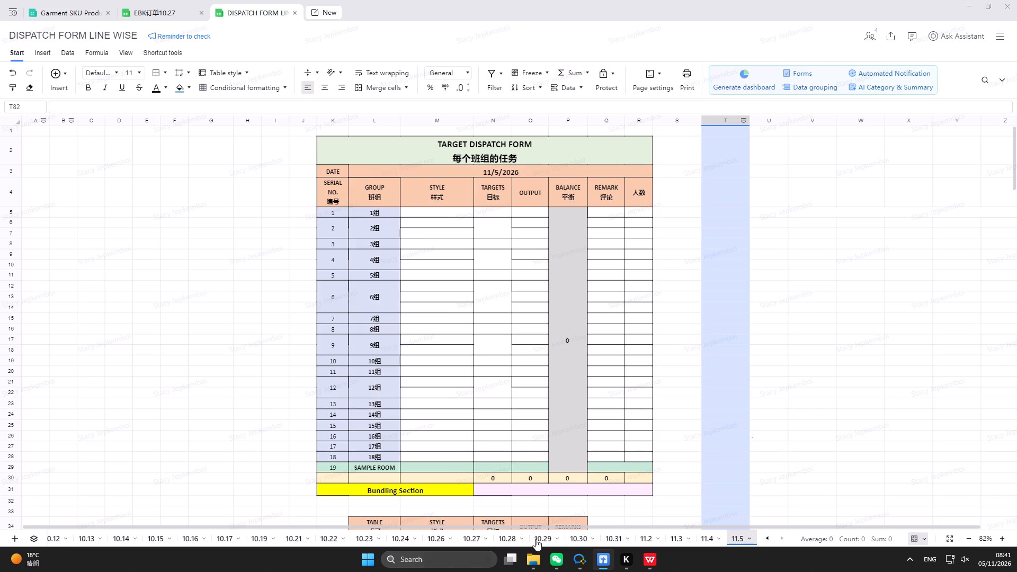
left_click(426, 382)
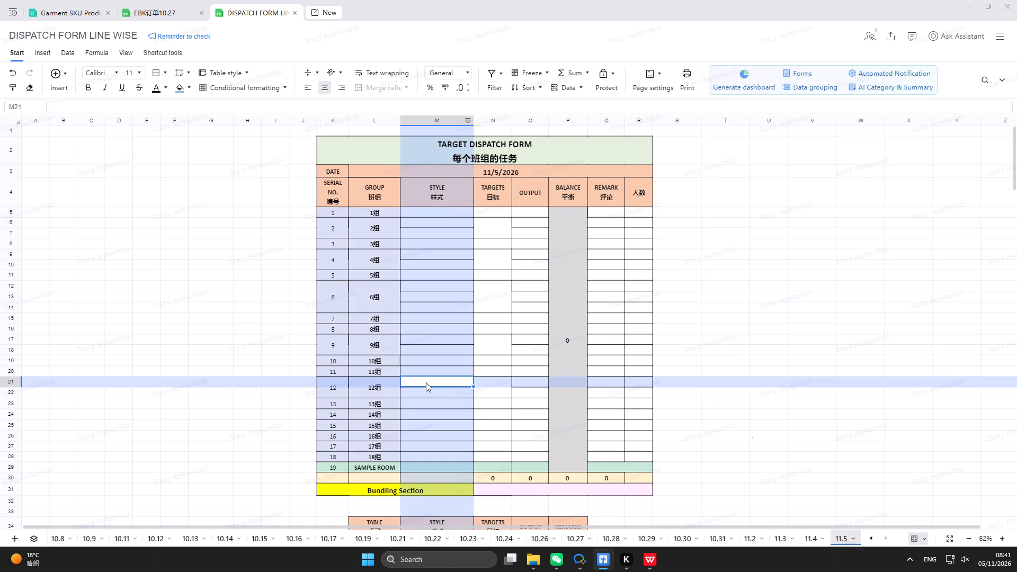
left_click(810, 537)
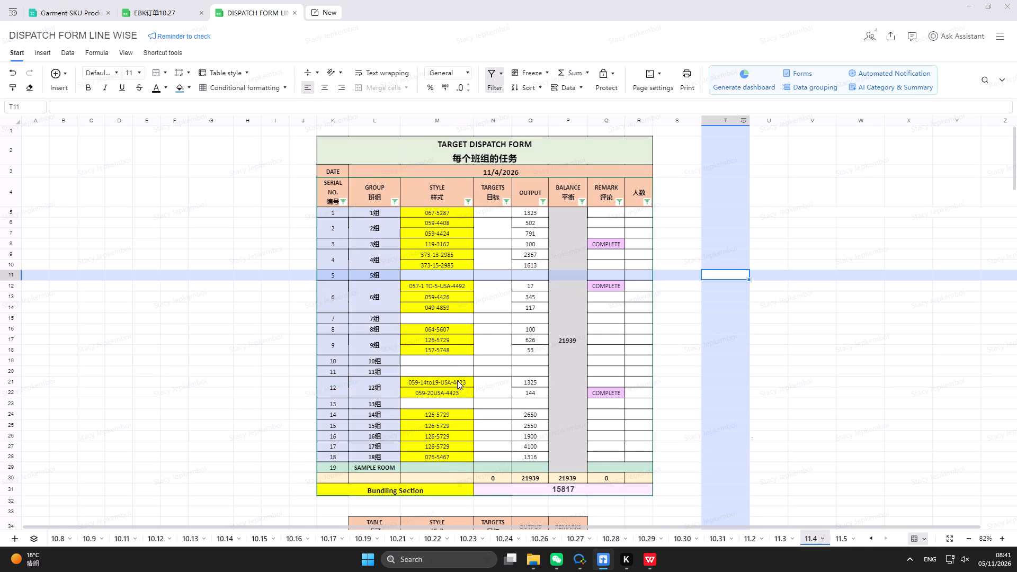
left_click(459, 382)
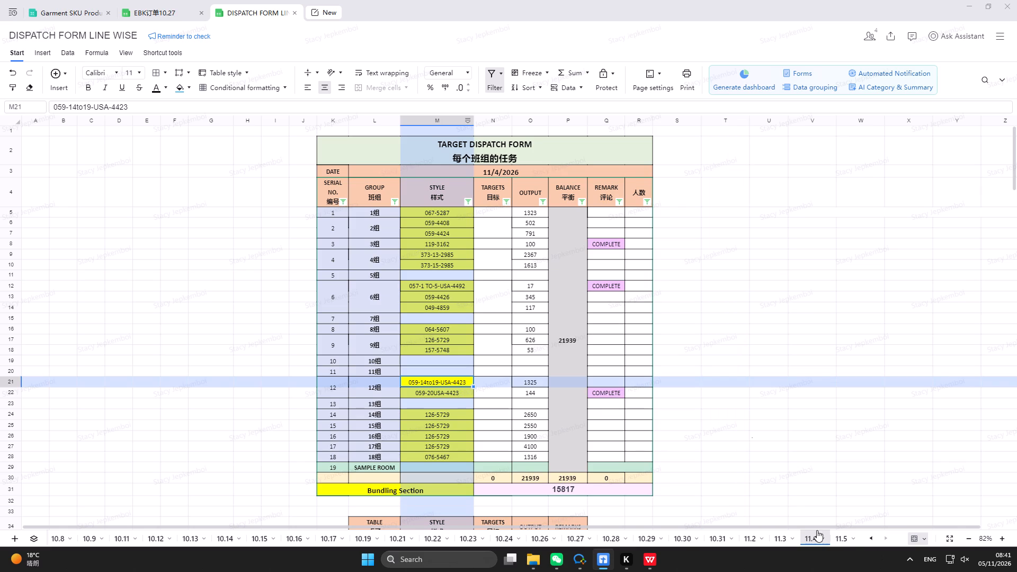
left_click(837, 536)
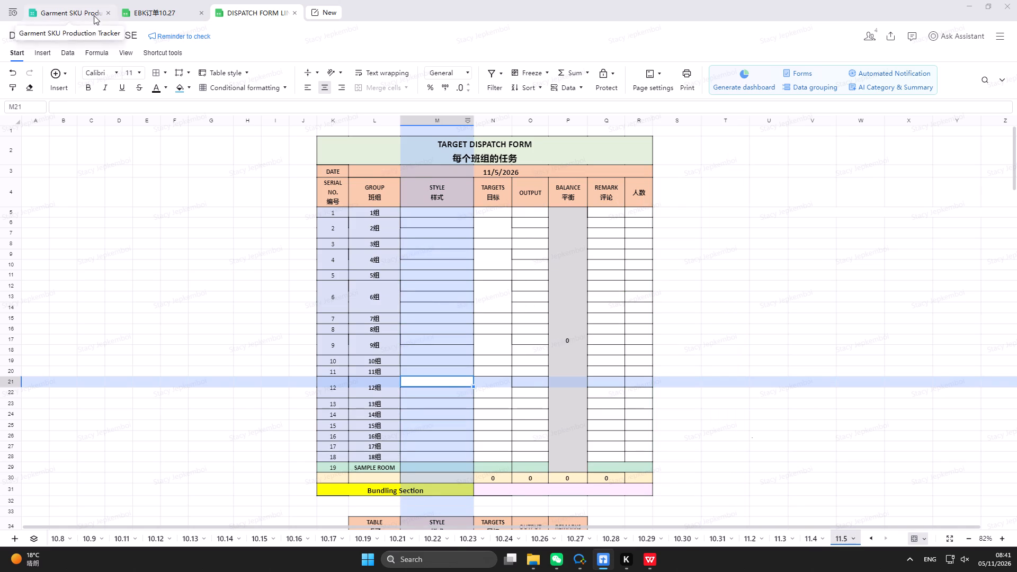
In EBK订单10.27, filter the planning sheet's EB PO column for the 4423 orders.
left_click(163, 14)
left_click(96, 163)
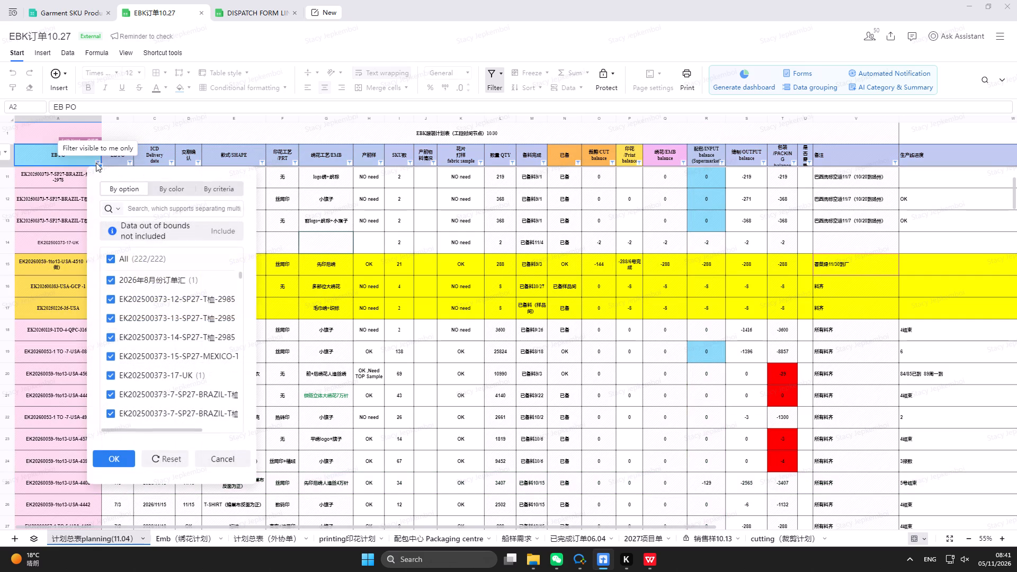
type("4423")
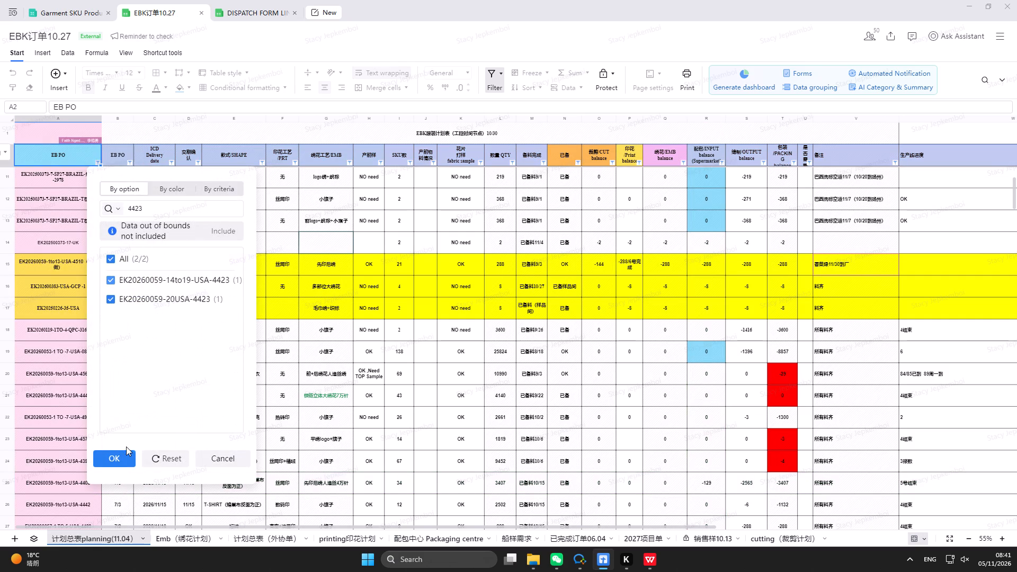
left_click(121, 455)
scroll(133, 419, "up", 13)
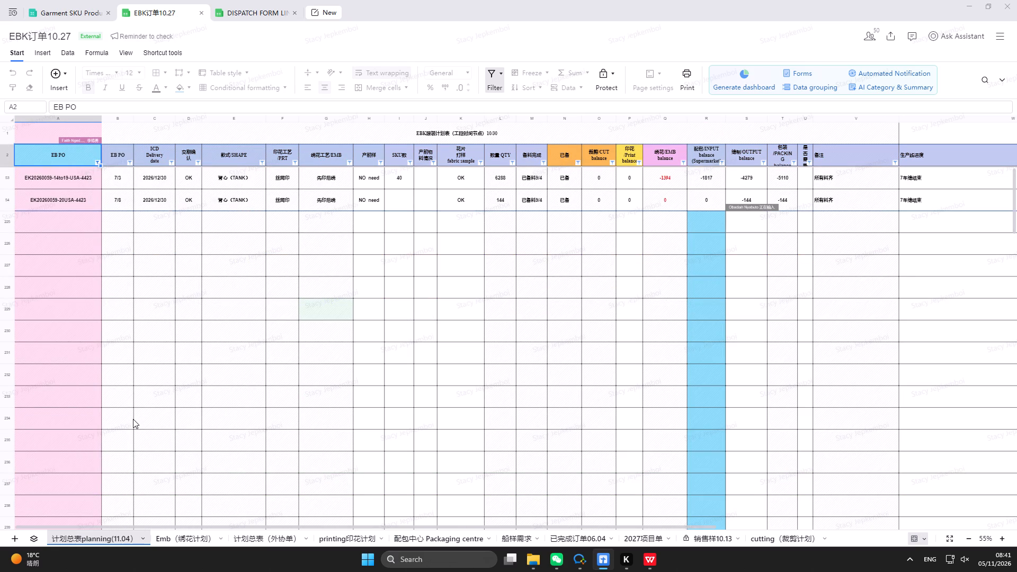
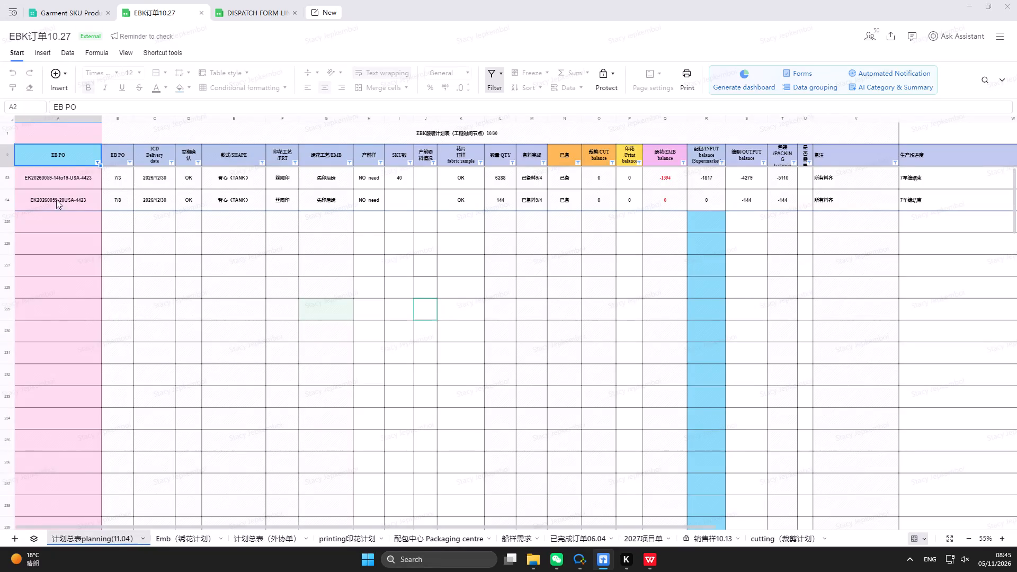
Copy 059-14to19-USA-4423 from the EB PO entry into 12组's first STYLE cell on DISPATCH FORM LINE WISE's 11.5 sheet.
left_click(62, 184)
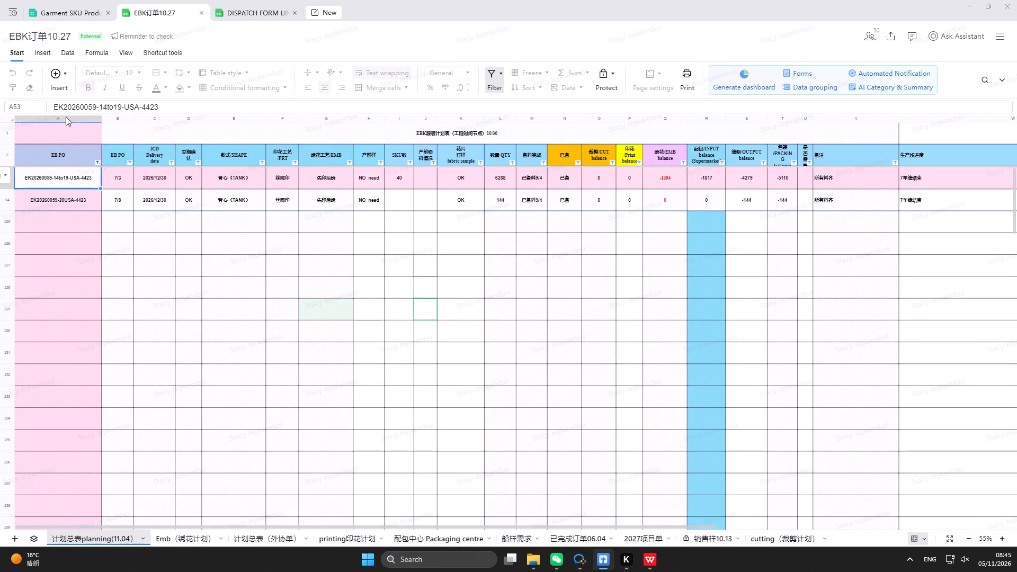
left_click_drag(85, 106, 174, 108)
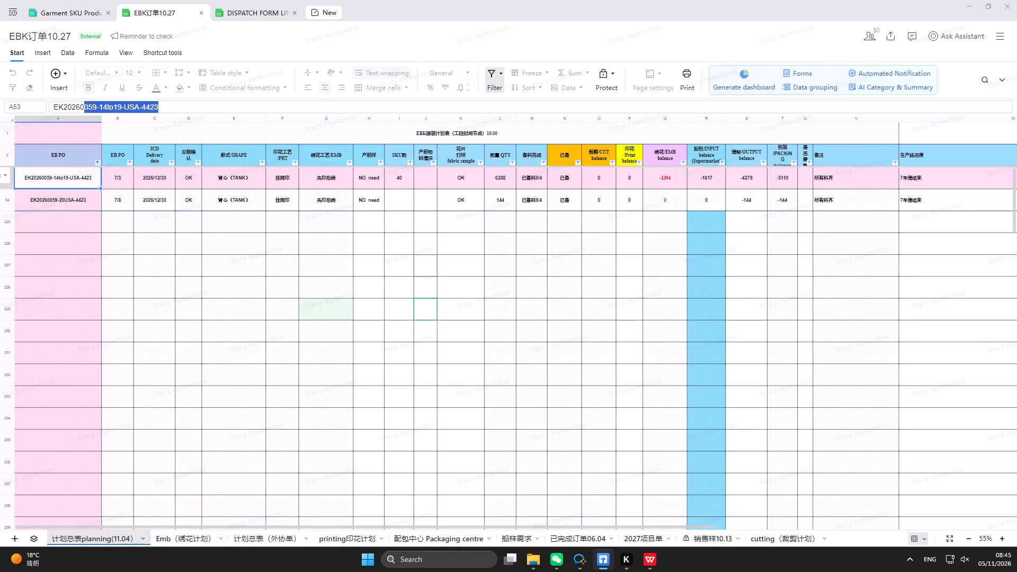
right_click(151, 108)
left_click(173, 119)
left_click(248, 6)
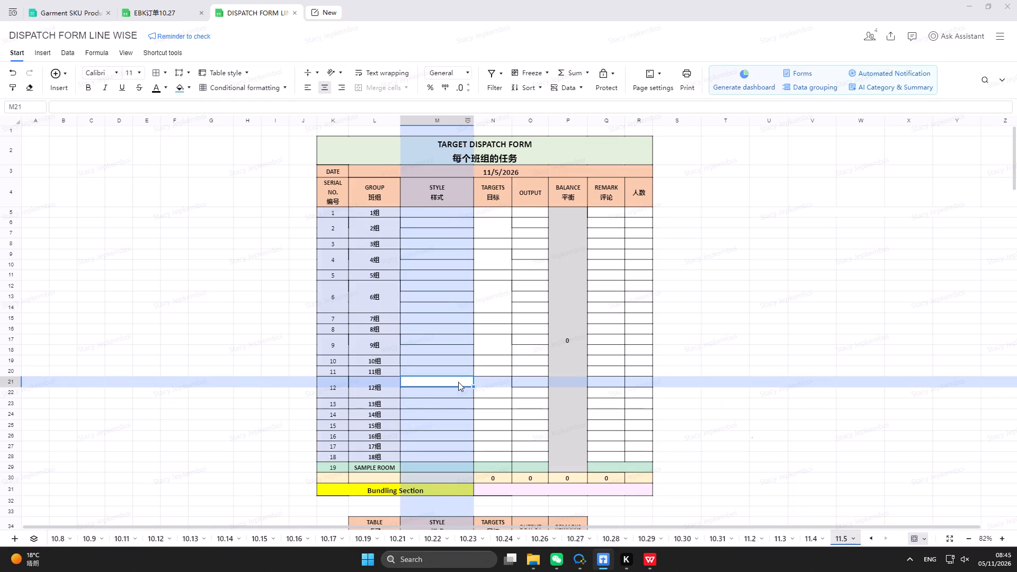
double_click(442, 384)
right_click(442, 383)
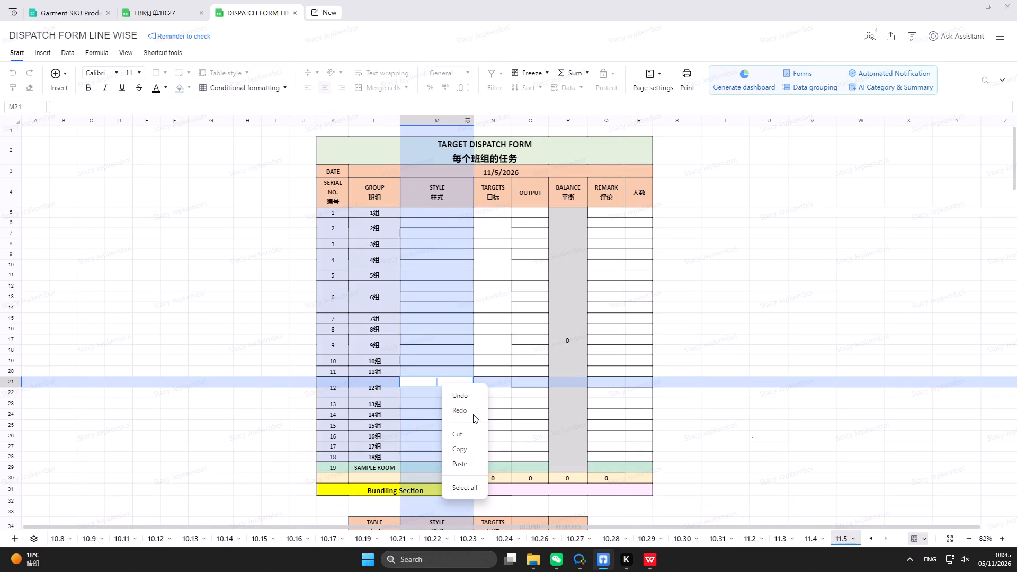
left_click(472, 459)
Enter the formula =144+98 as 12组's OUTPUT for style 059-14to19-USA-4423.
left_click(521, 382)
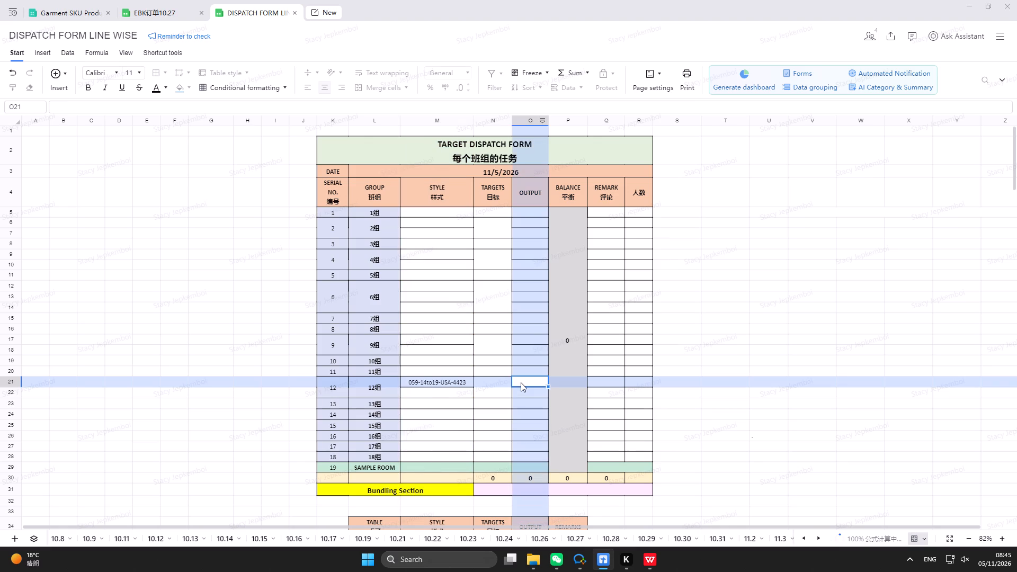
key("equal")
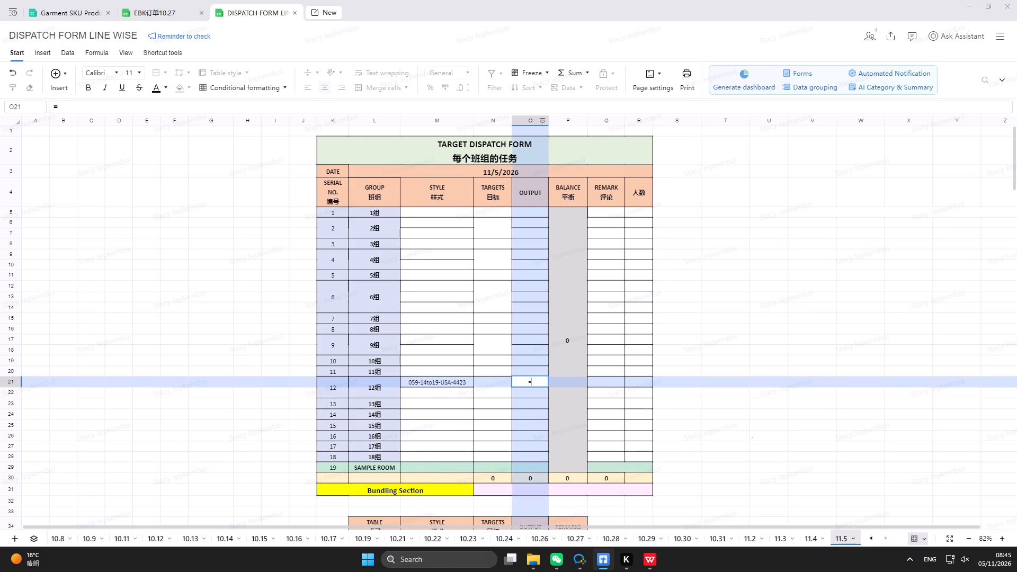
type("144")
type("+98")
key("Return")
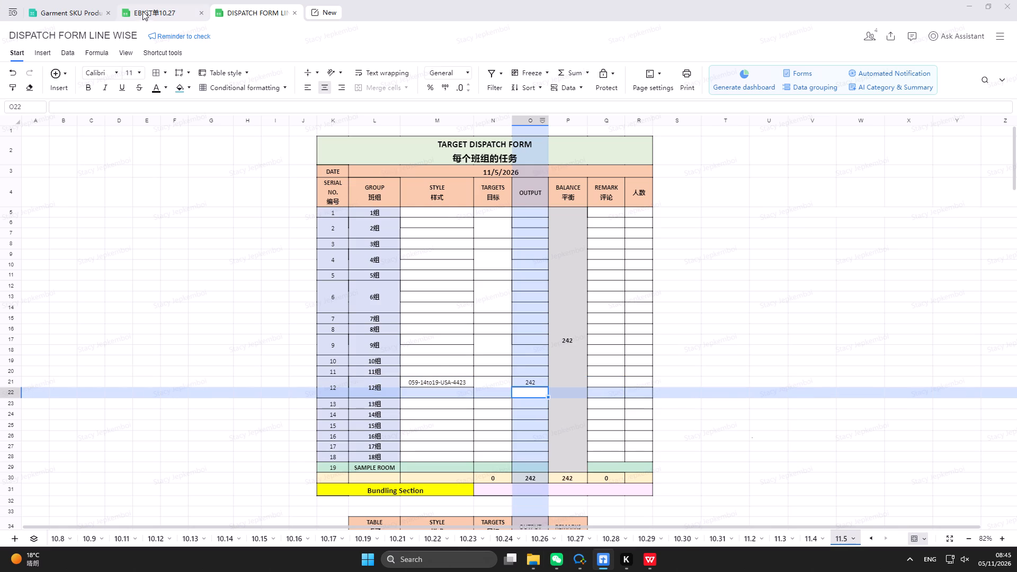
In Garment SKU Production Tracker's 064-5607 table, set LIGHT NAVY size L's TTL QTY to 58 and its date to 2026/11/5.
left_click(144, 7)
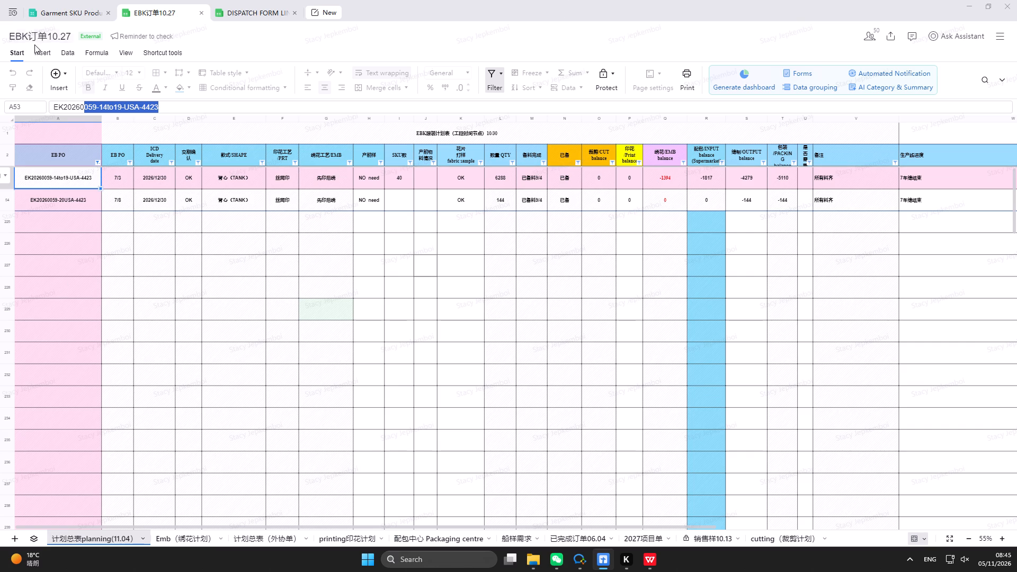
left_click(52, 12)
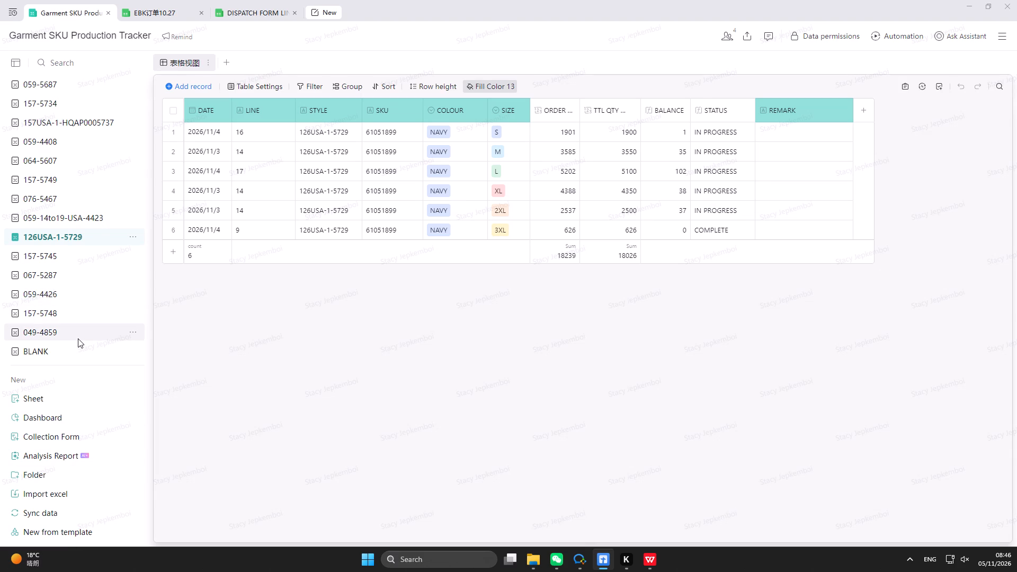
scroll(85, 290, "down", 3)
left_click(70, 163)
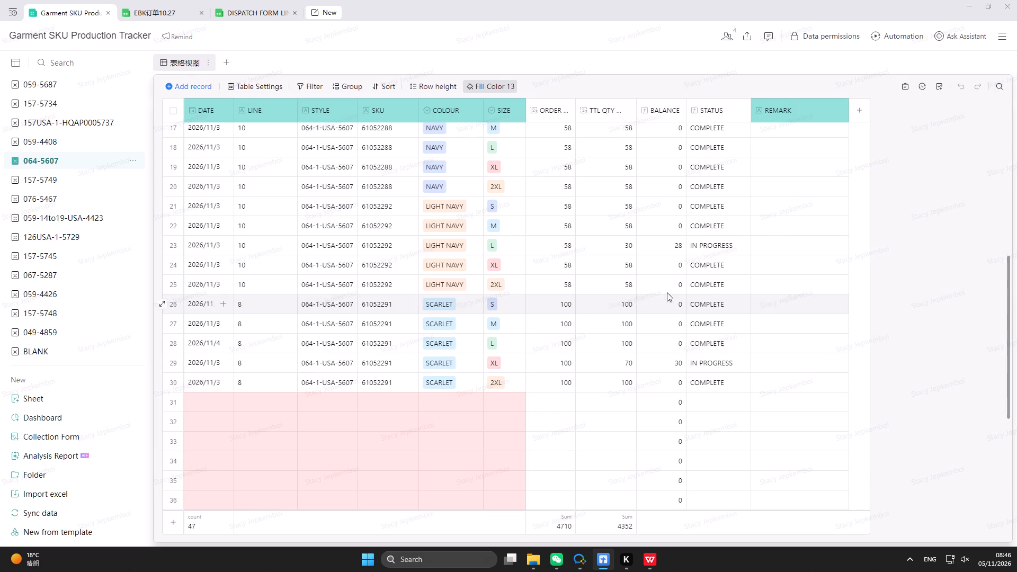
left_click(626, 247)
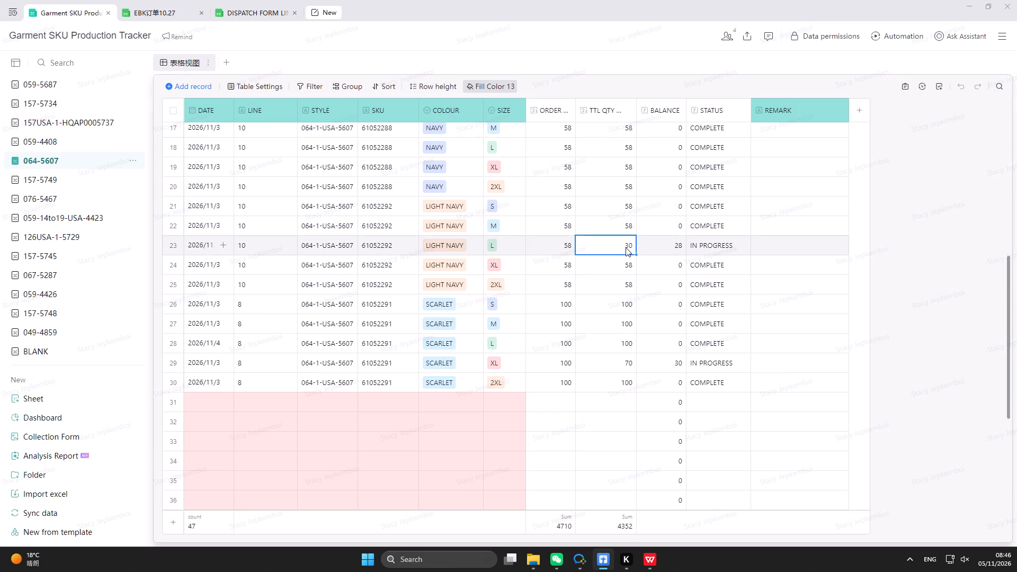
key("8")
key("BackSpace")
type("58")
key("Return")
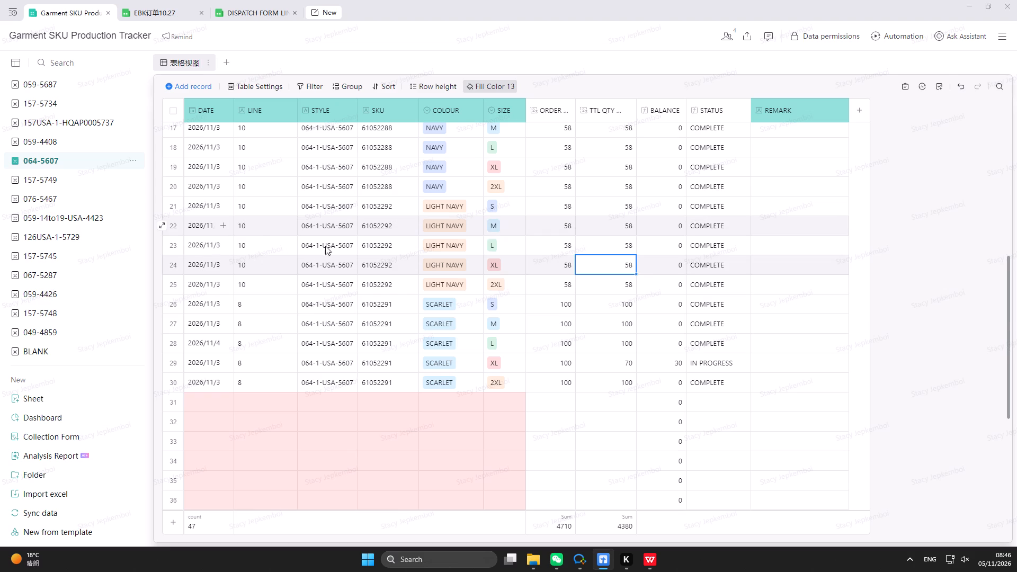
double_click(204, 243)
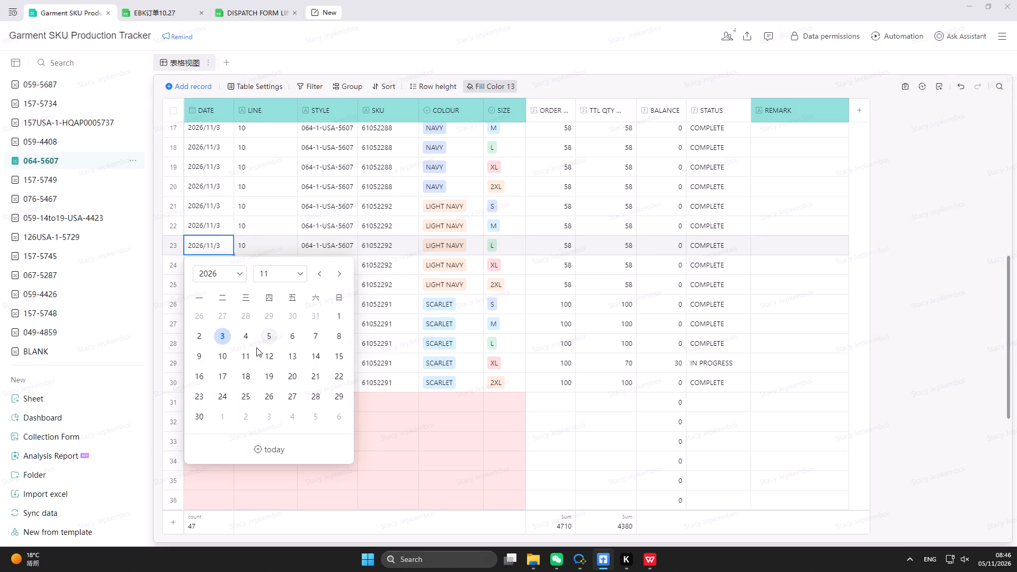
left_click(266, 333)
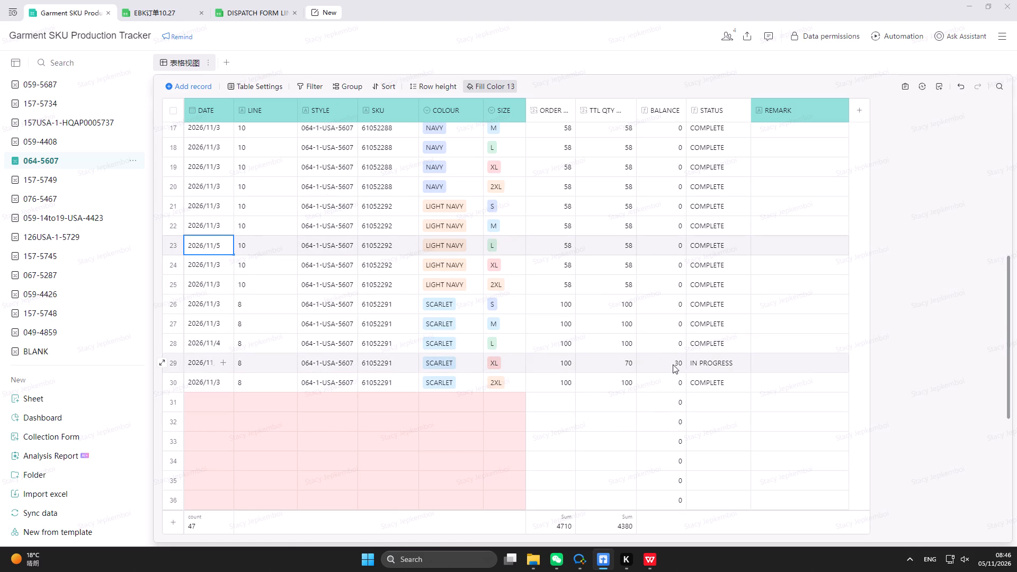
Set the TTL QTY of SCARLET size XL, SKU 61052291, to 100.
left_click(619, 363)
type("100")
key("Return")
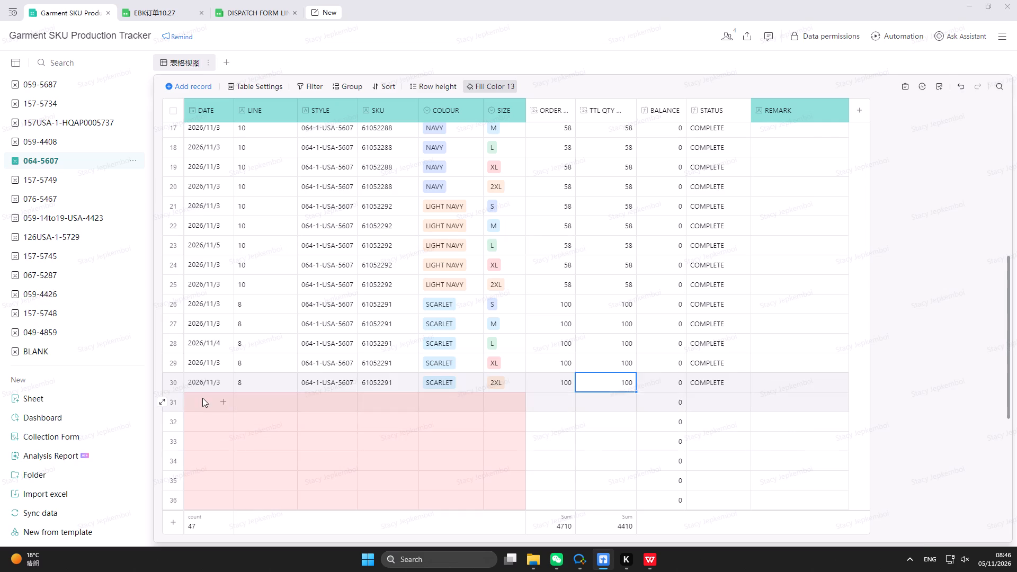
Delete the blank records 31 to 47 below the SCARLET rows in the 064-5607 table.
left_click_drag(202, 398, 911, 571)
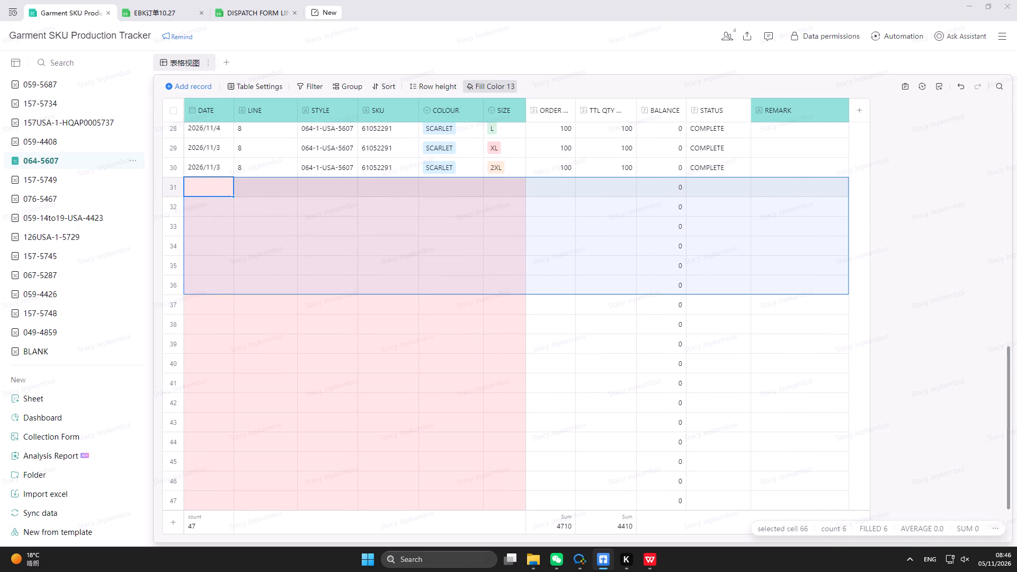
left_click_drag(911, 571, 819, 503)
scroll(798, 478, "down", 5)
right_click(633, 327)
left_click(667, 337)
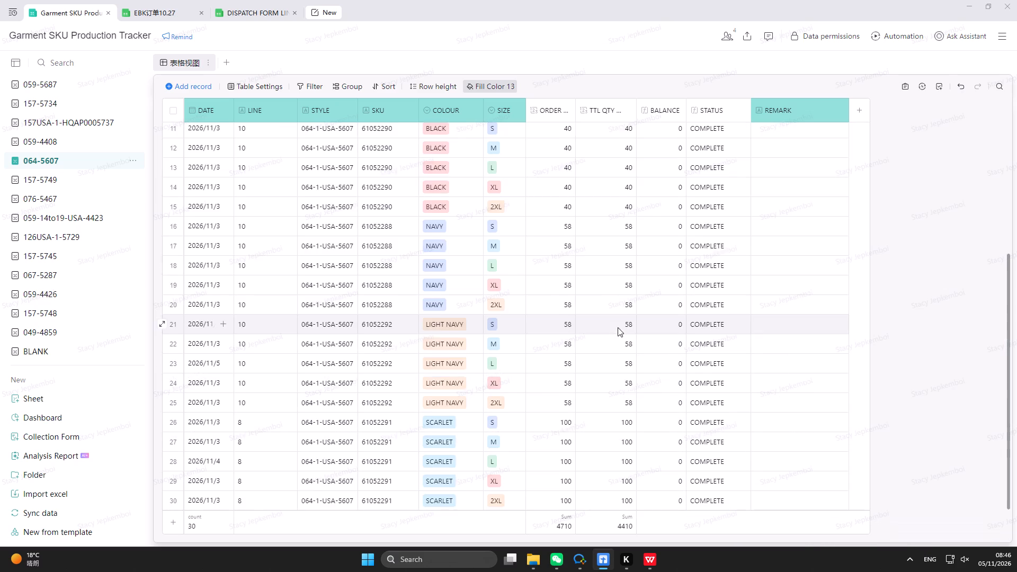
Set the TTL QTY of NAVY size M, SKU 61052289, to 600.
scroll(618, 327, "up", 7)
scroll(618, 327, "down", 16)
scroll(618, 329, "up", 5)
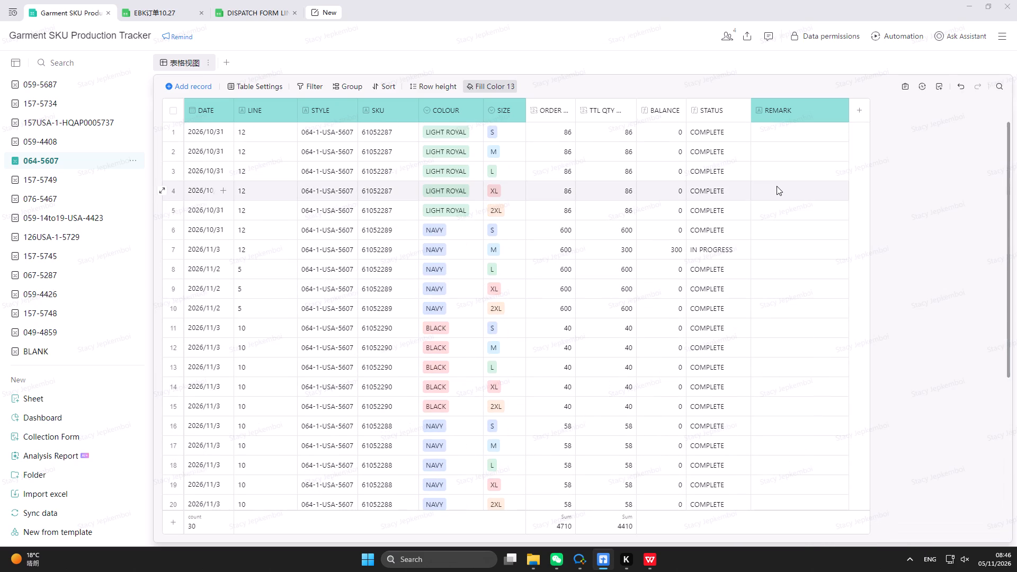
scroll(777, 186, "up", 2)
left_click(618, 249)
type("600")
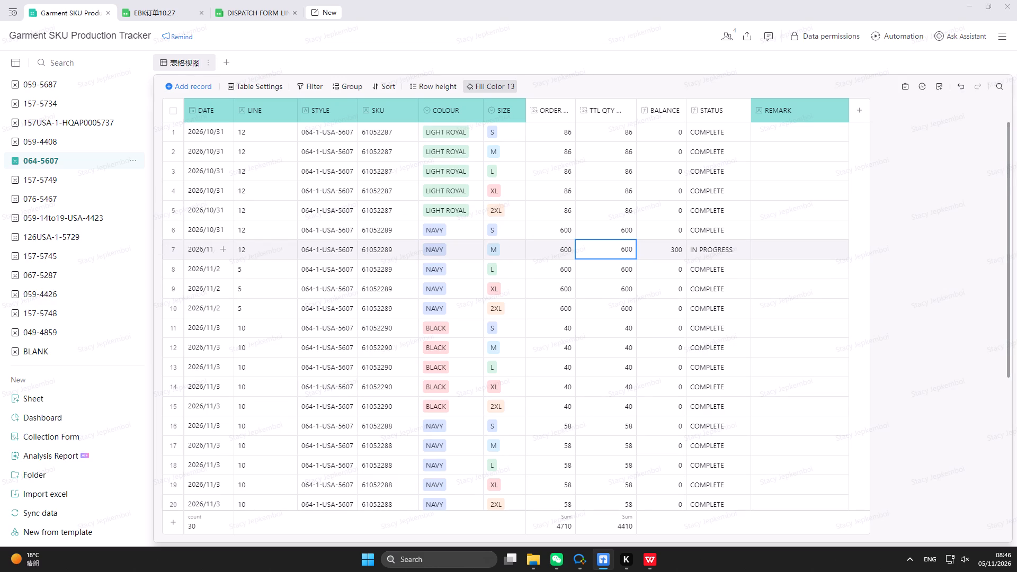
key("Return")
Enter COMPLETE as the first record's REMARK and fill it down through all 30 records of the 064-5607 table.
scroll(617, 281, "down", 19)
scroll(616, 285, "up", 18)
left_click(777, 134)
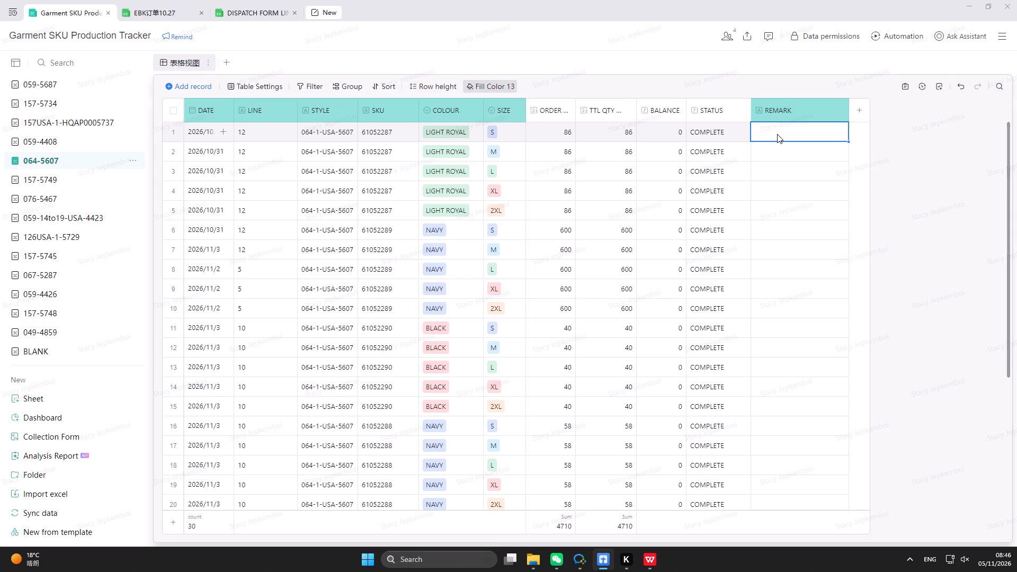
type("COMPL")
type("ETE")
left_click(788, 156)
left_click(789, 142)
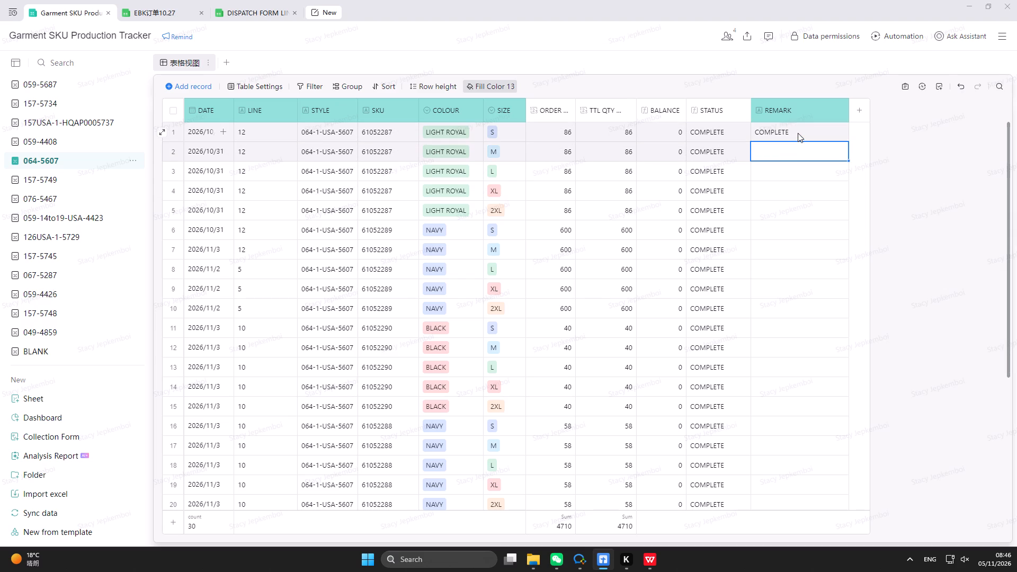
left_click(798, 133)
left_click_drag(849, 142, 813, 571)
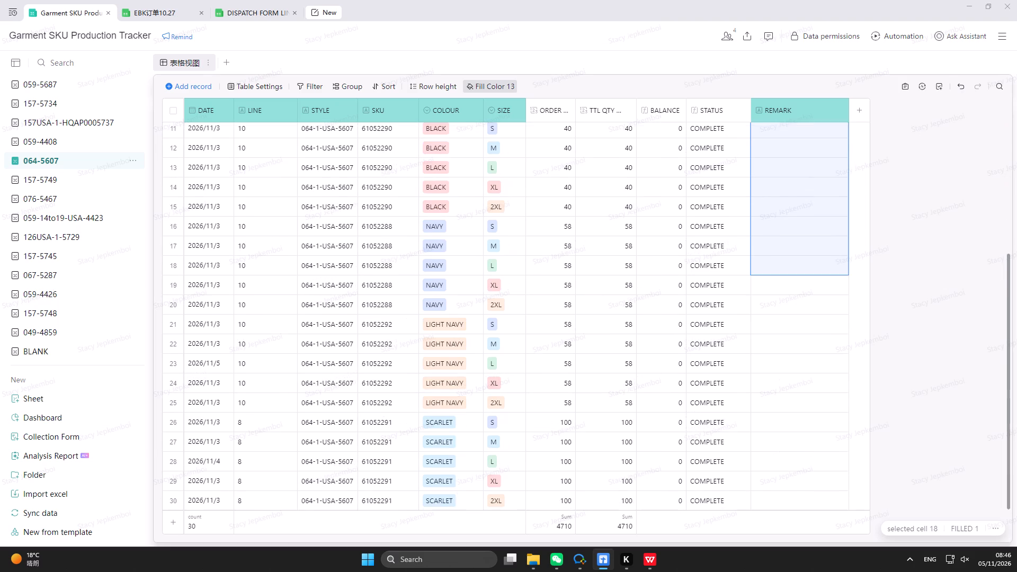
left_click_drag(813, 571, 817, 507)
scroll(725, 443, "up", 17)
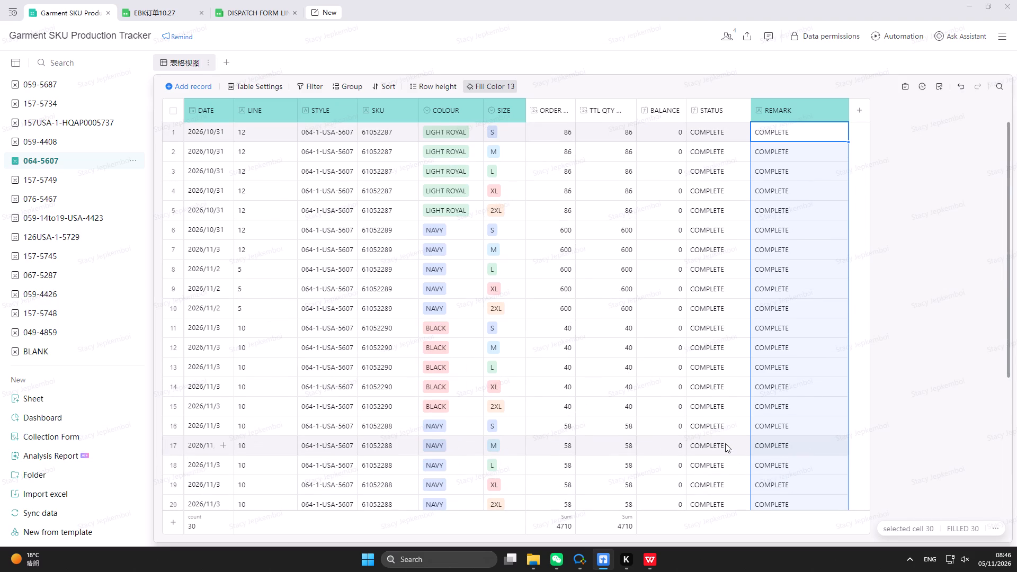
left_click(913, 408)
scroll(487, 332, "up", 10)
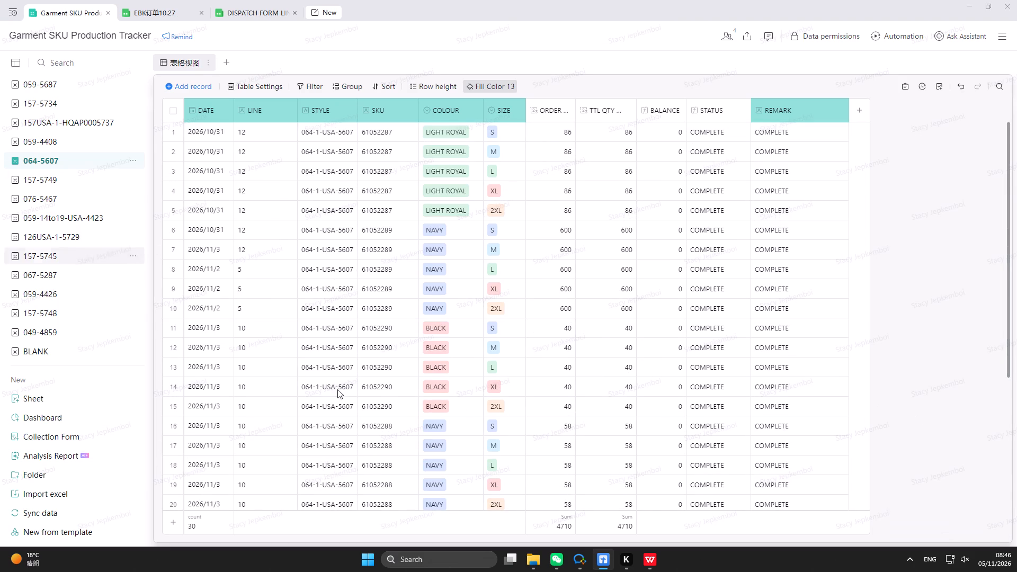
In WeChat, open the chat containing "059-20USA-4423 Complete" and insert a screenshot of the 064-5607 table, hiding the chat window during capture.
left_click(561, 550)
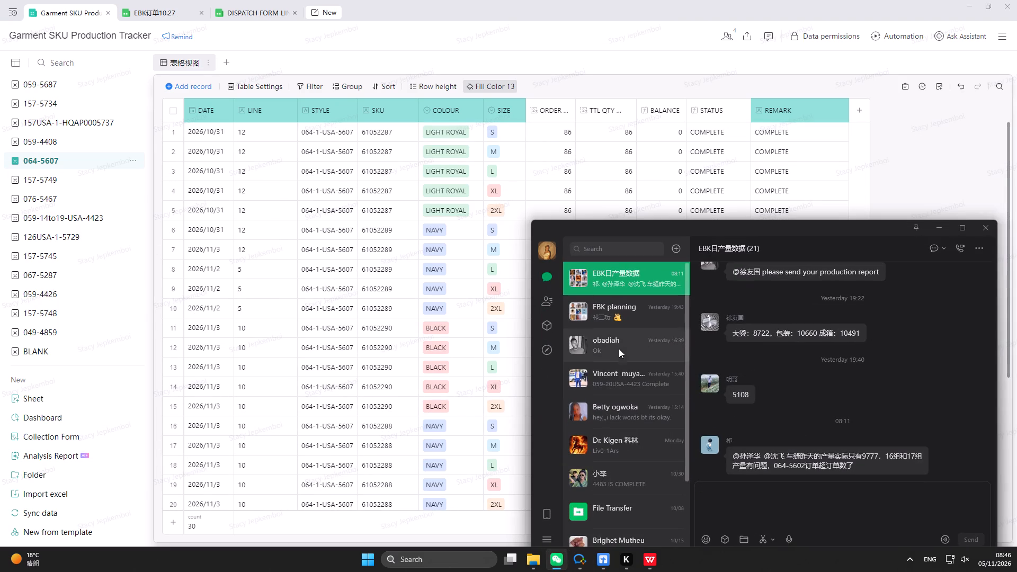
left_click(633, 372)
left_click(772, 539)
left_click(783, 514)
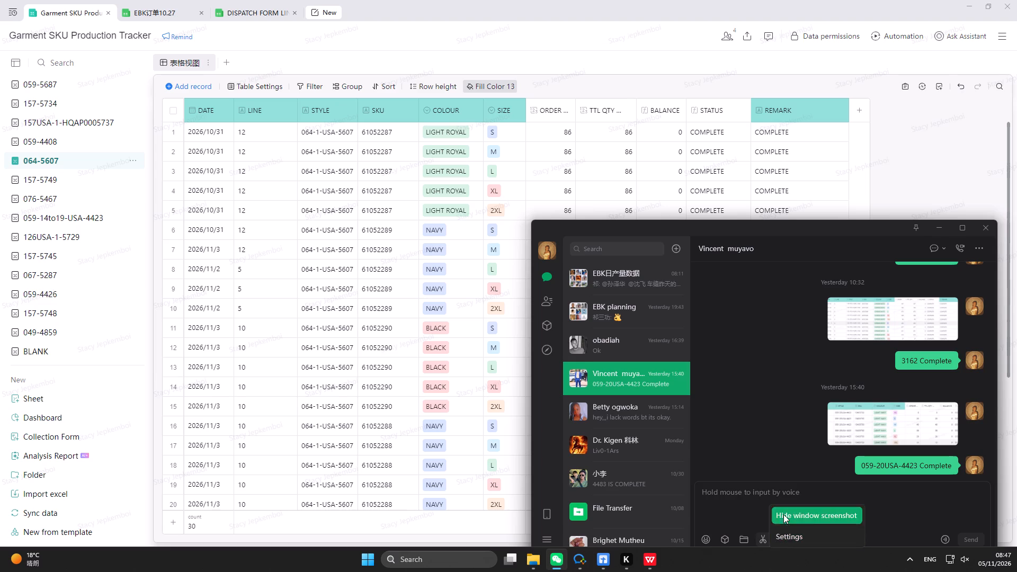
left_click_drag(164, 99, 903, 257)
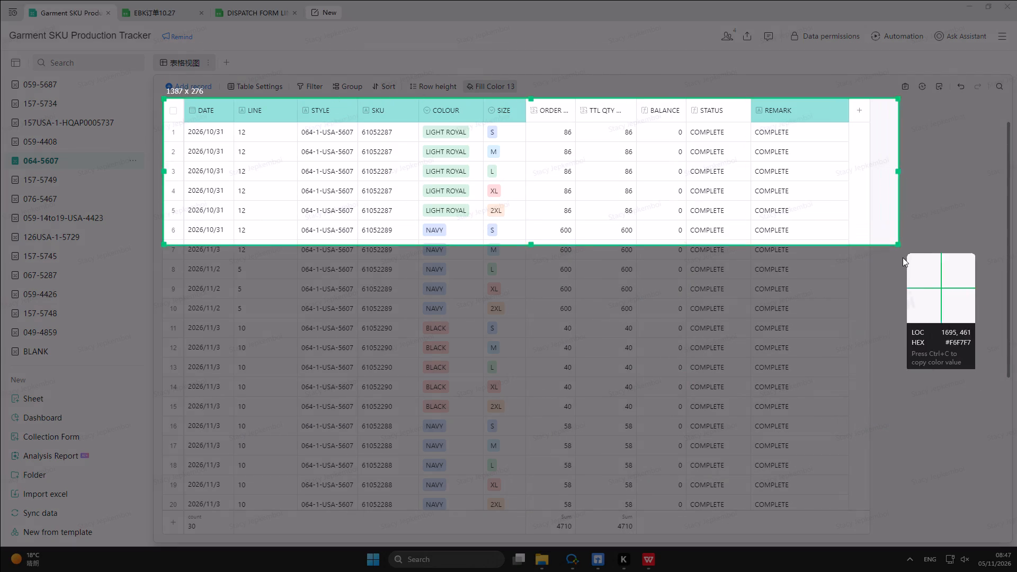
left_click_drag(903, 257, 850, 565)
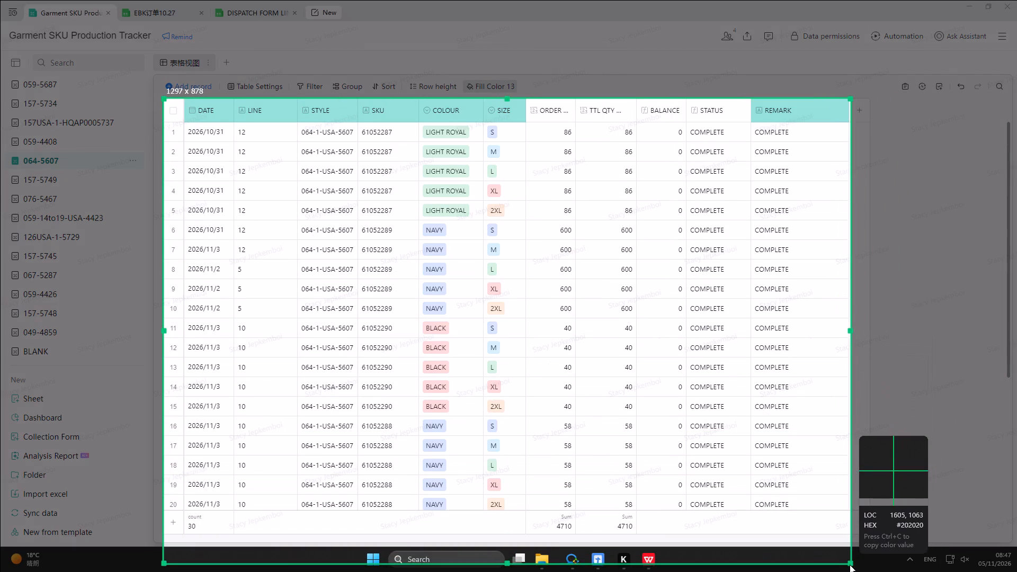
left_click_drag(850, 565, 849, 511)
left_click(837, 533)
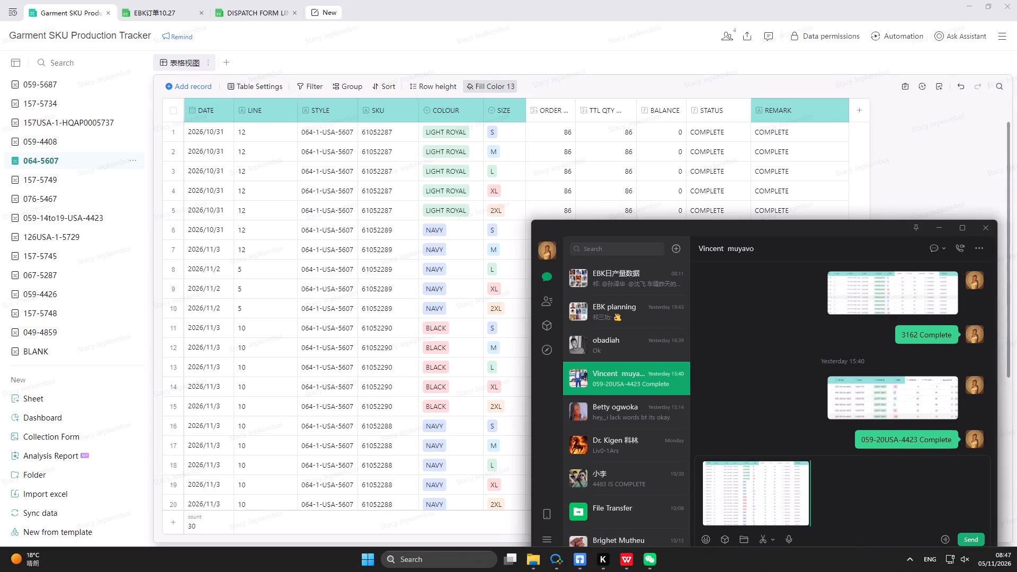
Add the text "5607 Complete" to the inserted screenshot, send the message, and put the chat window away.
type("5607 C")
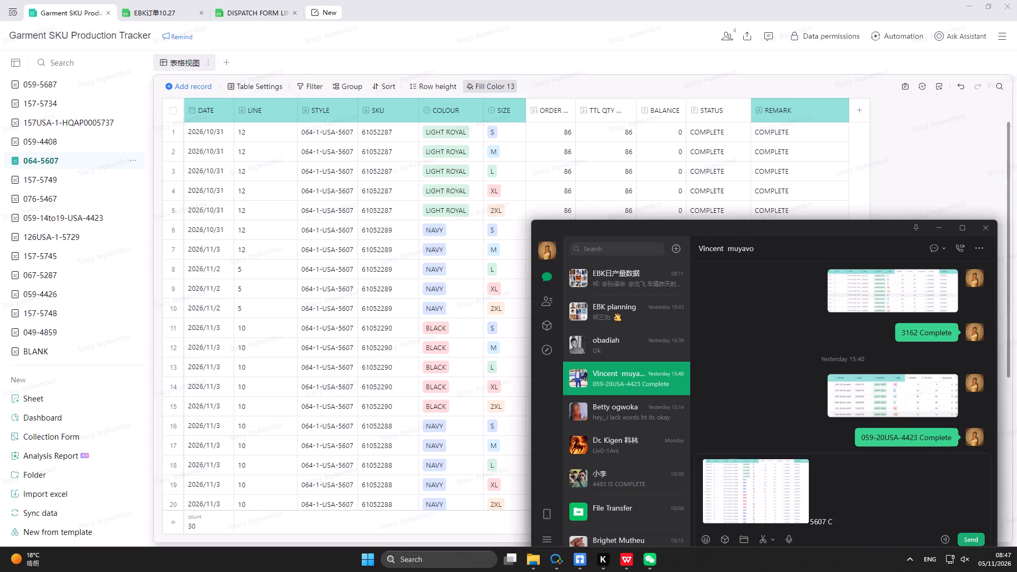
type("omplete")
key("Return")
left_click(941, 228)
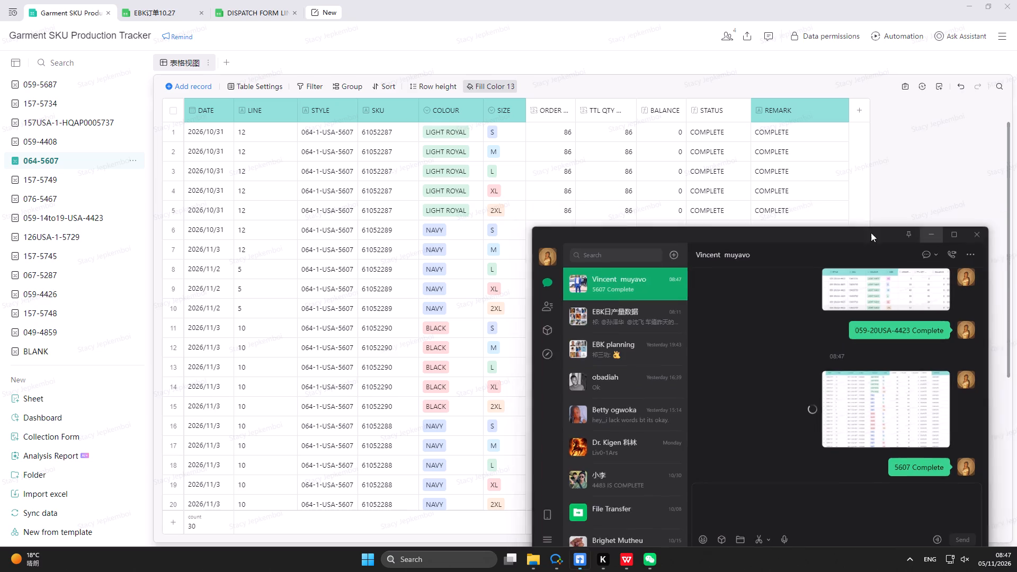
In EBK订单10.27, filter the planning sheet's EB PO column to the order matching 5607.
left_click(145, 15)
scroll(223, 288, "up", 4)
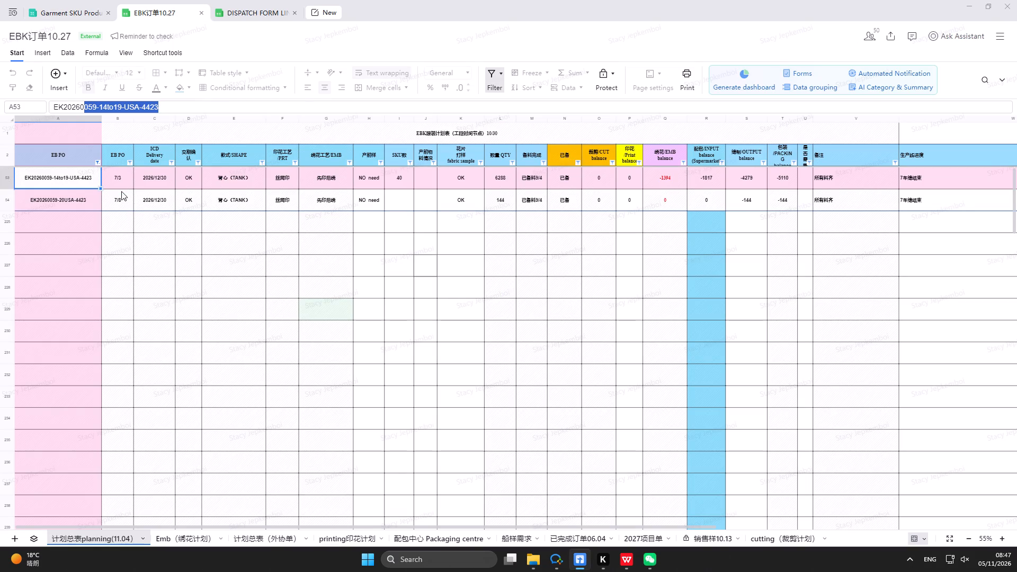
left_click(98, 162)
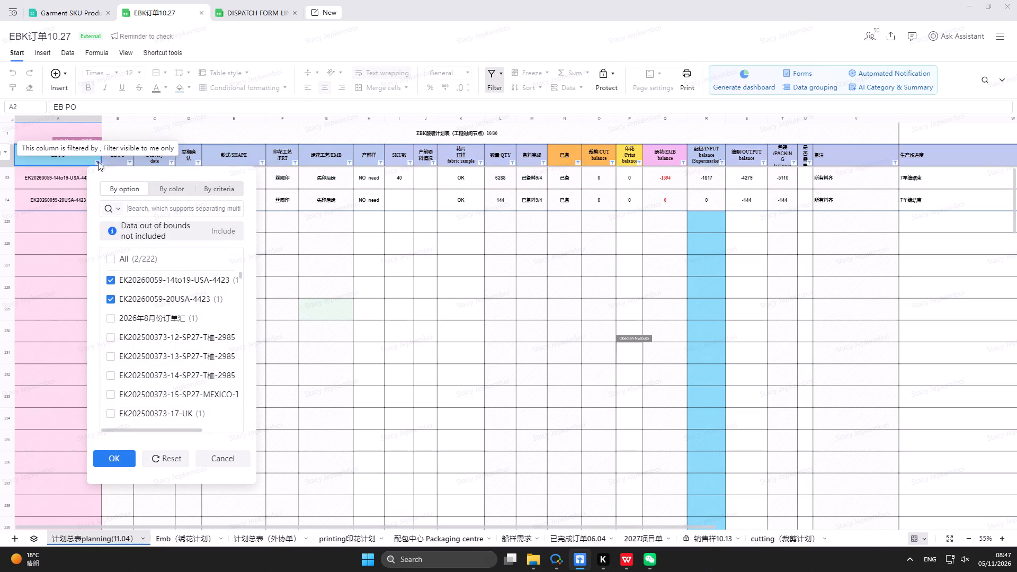
type("5607")
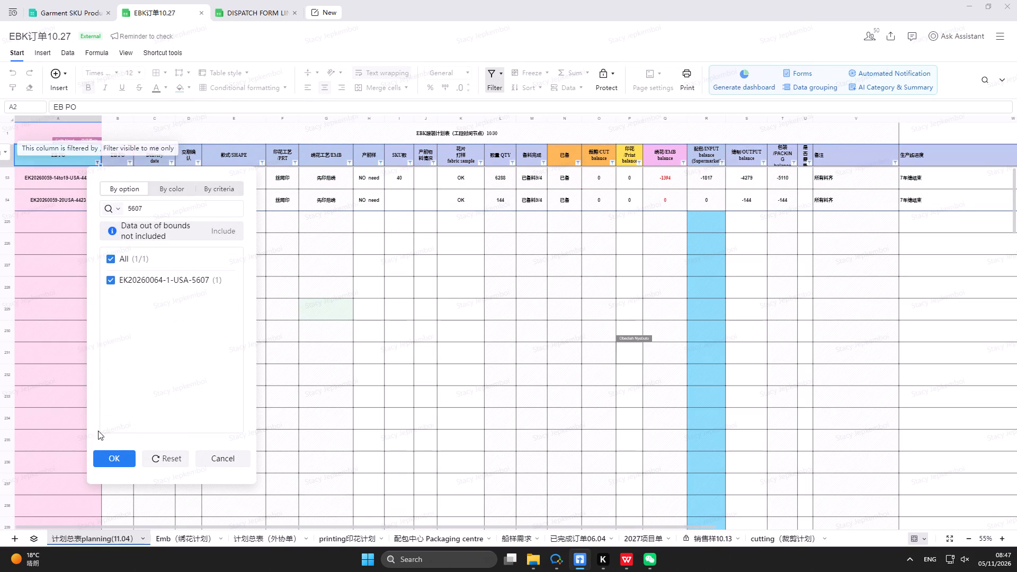
left_click(110, 454)
scroll(160, 415, "up", 6)
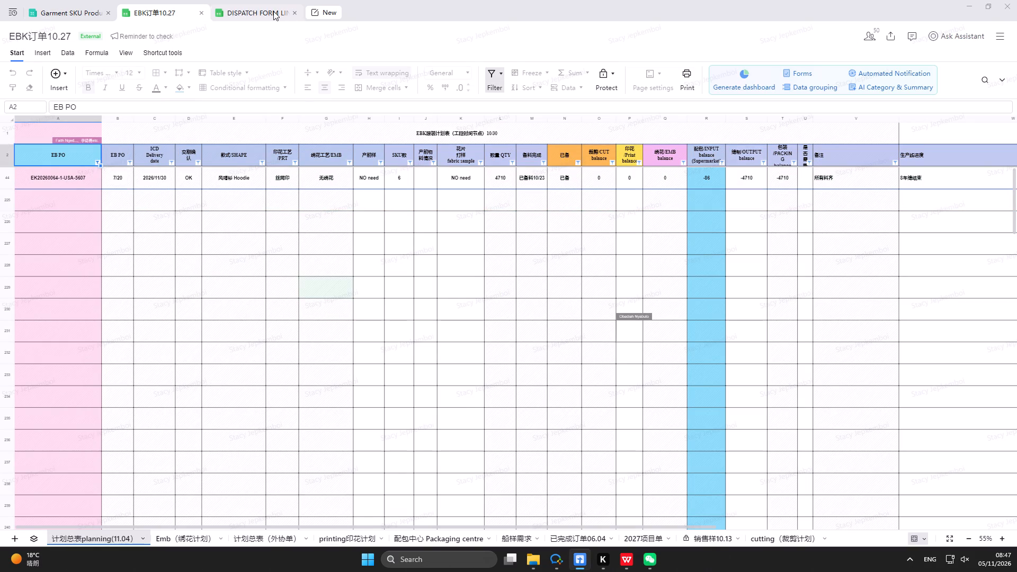
On the 11.5 sheet of DISPATCH FORM LINE WISE, enter style 064-5607 and output =28 for 10组.
left_click(273, 11)
scroll(273, 11, "up", 1)
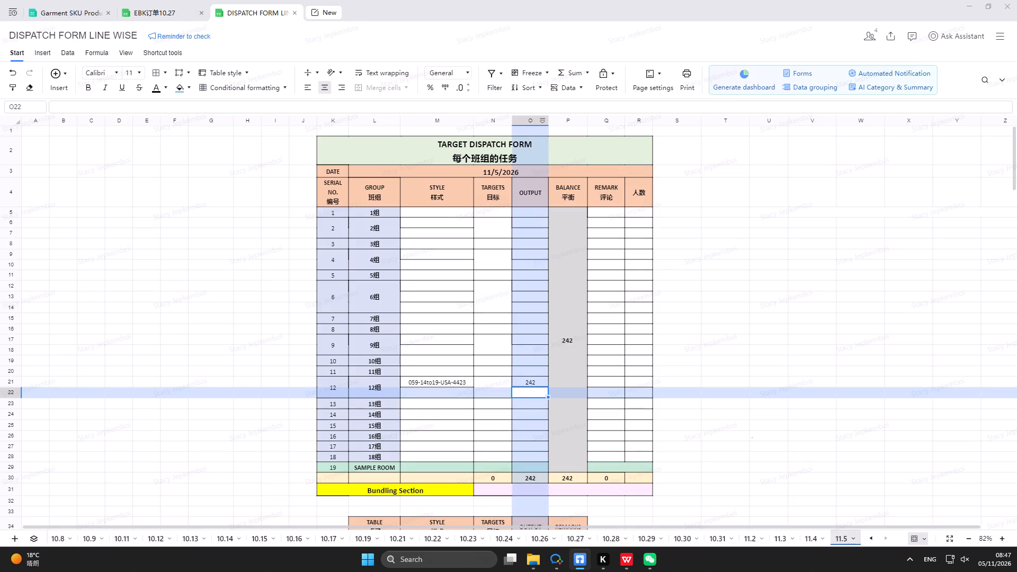
left_click(417, 362)
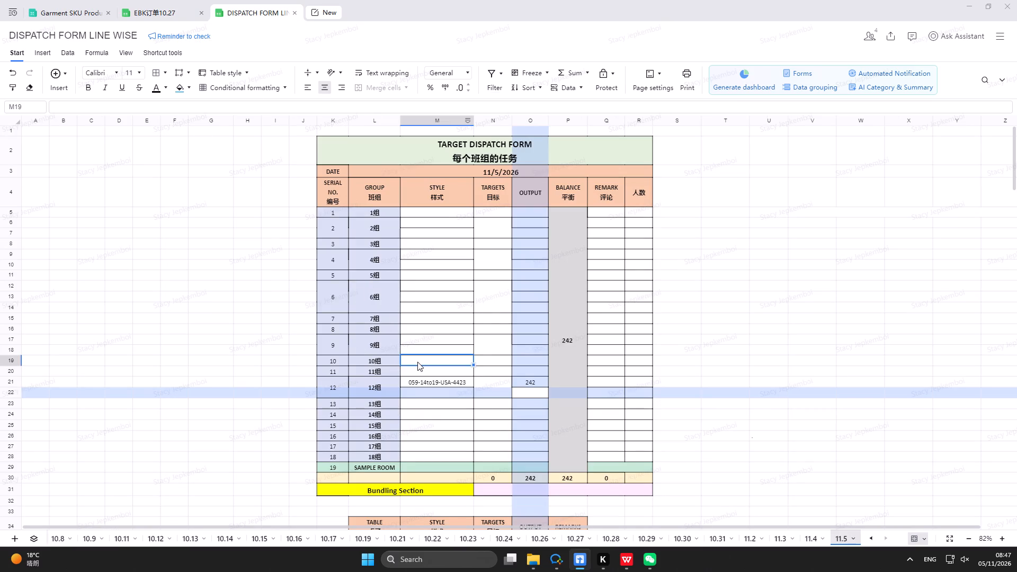
left_click(140, 10)
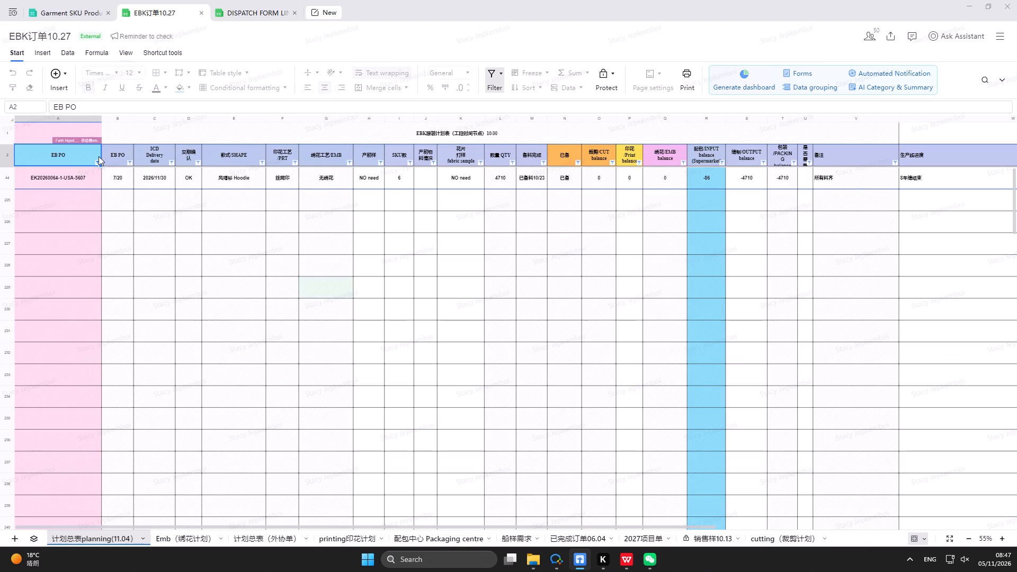
left_click(264, 7)
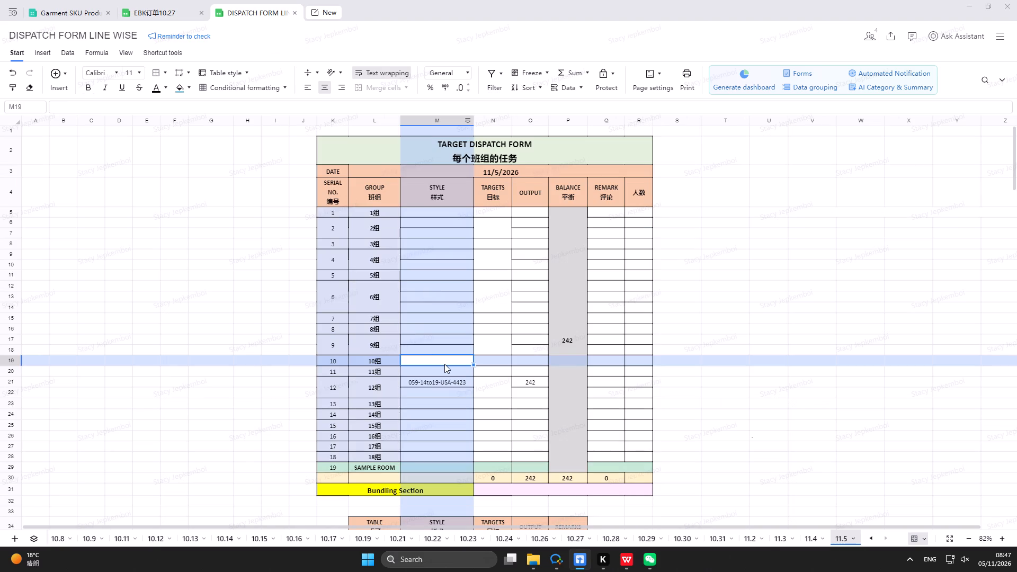
type("06")
key("4")
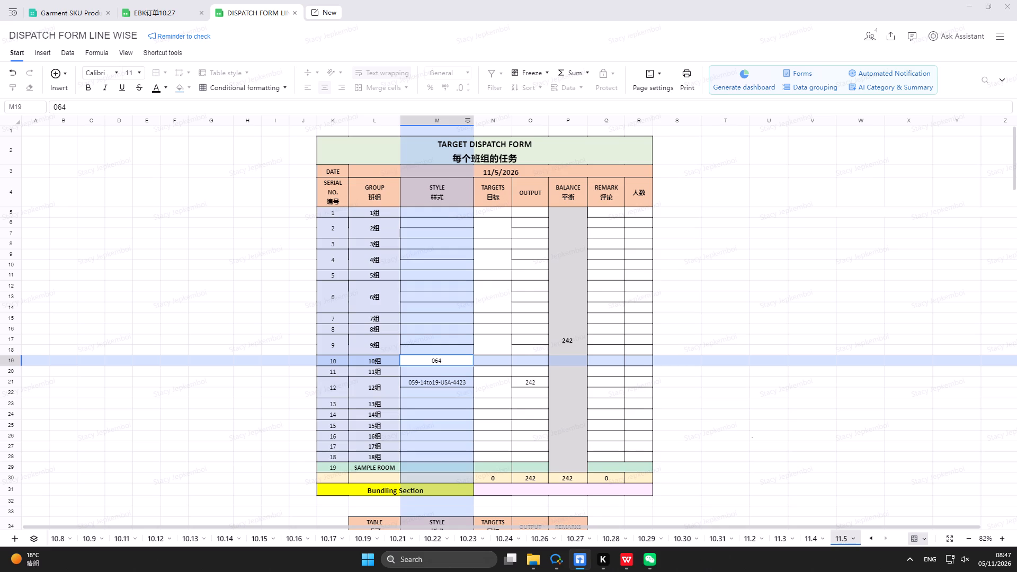
type("-5607")
left_click(540, 361)
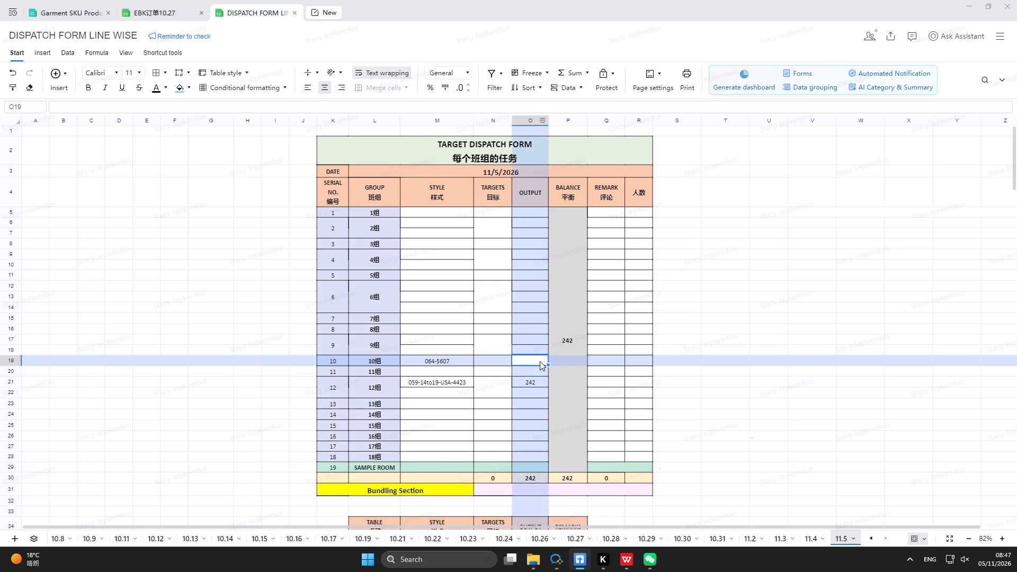
key("equal")
type("28")
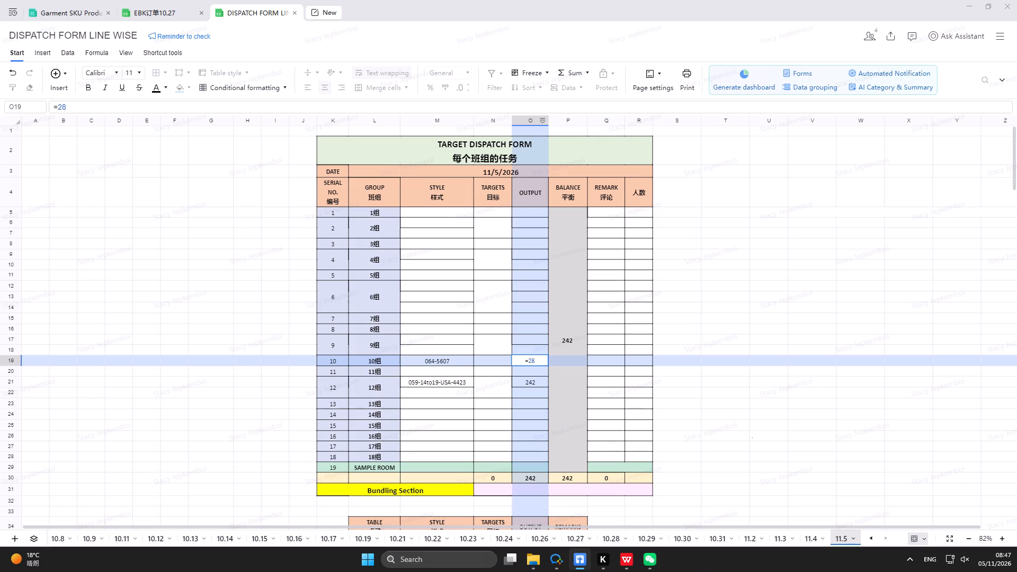
key("Return")
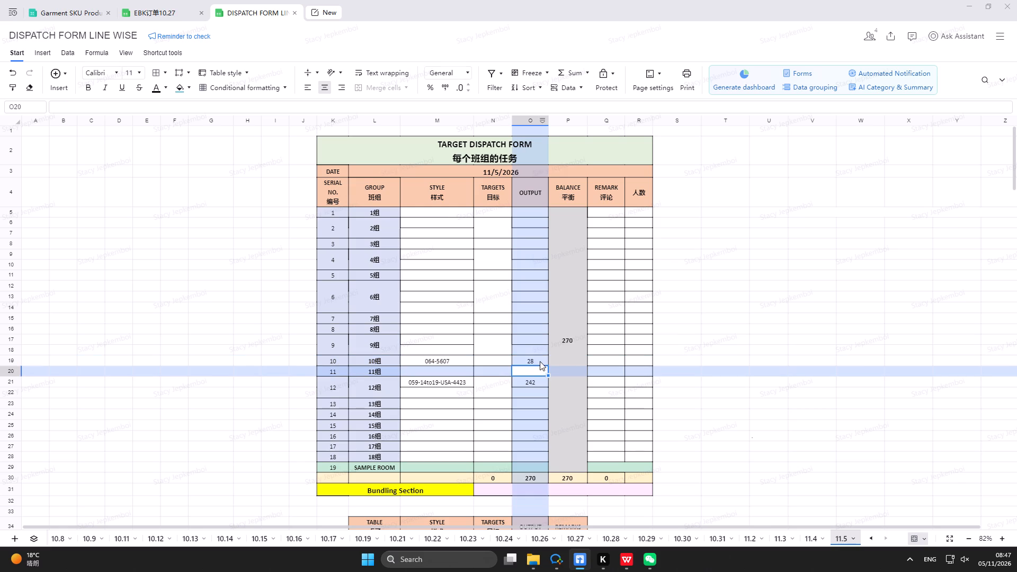
left_click(156, 11)
left_click(717, 182)
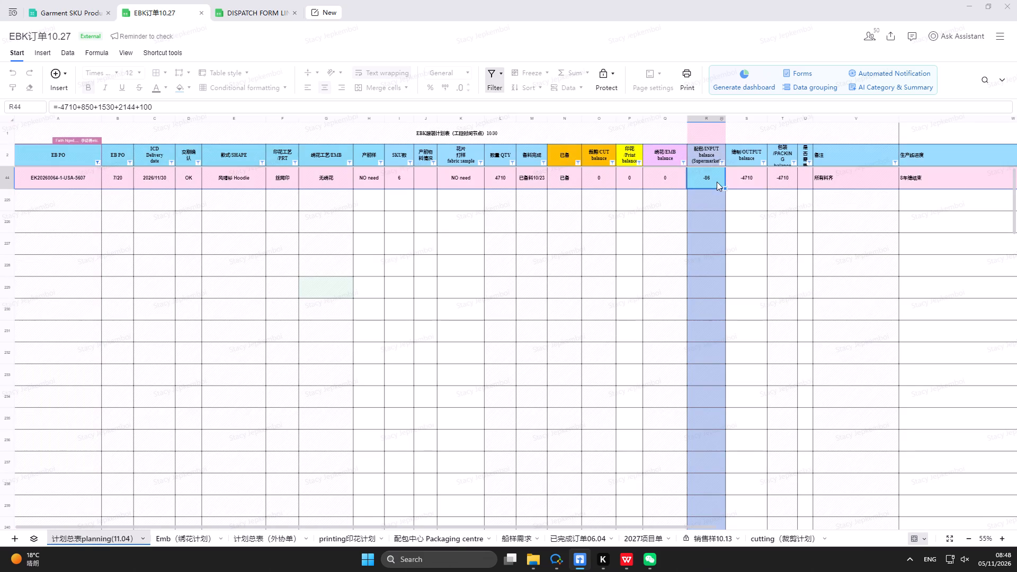
left_click(290, 108)
type("+86")
key("Return")
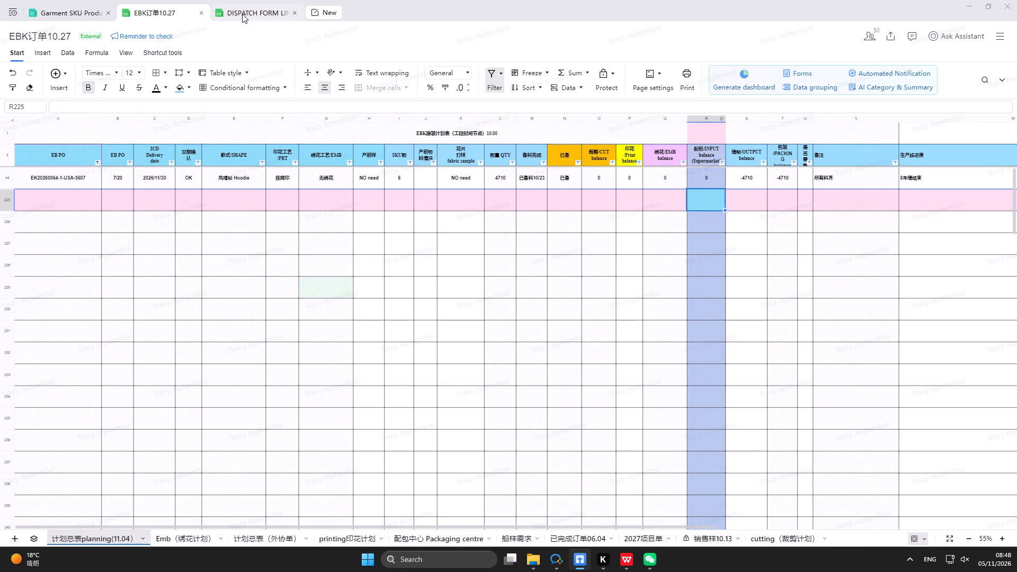
On the 11.5 dispatch sheet, enter COMPLETE as the REMARK for 10组 and fill that cell light purple.
left_click(242, 14)
left_click(597, 360)
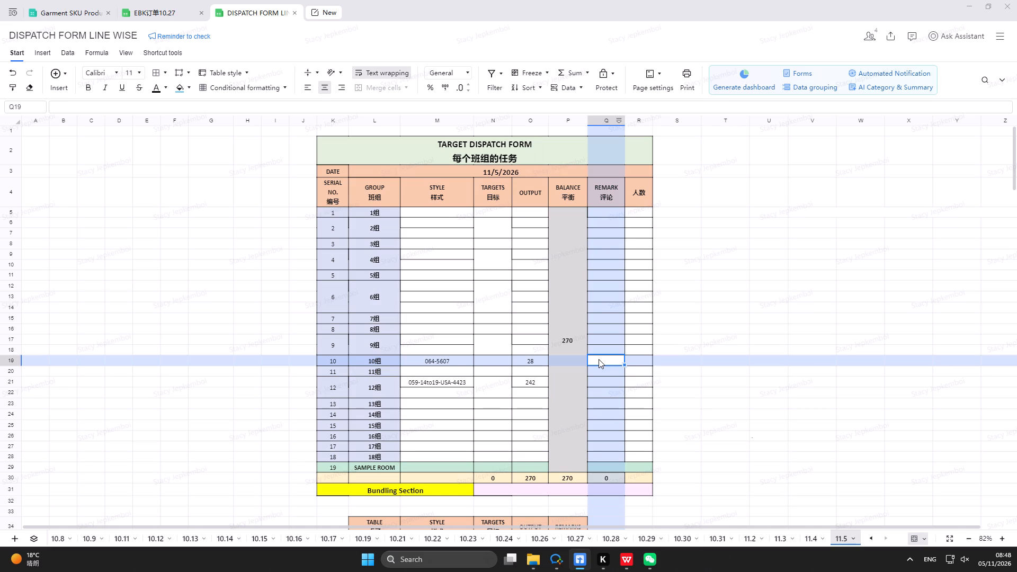
key("c")
key("BackSpace")
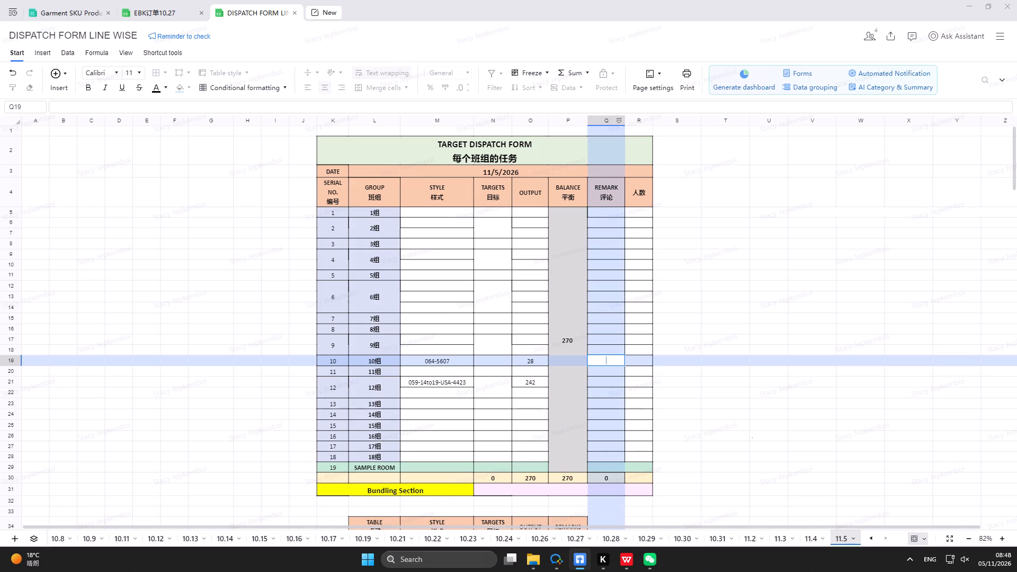
type("COMPLETE")
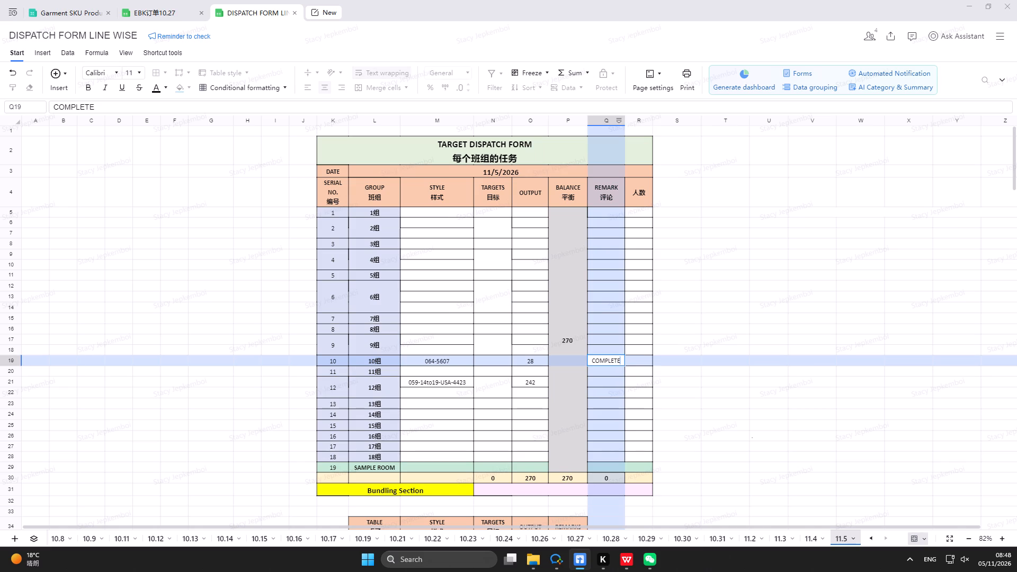
left_click(609, 389)
left_click(610, 361)
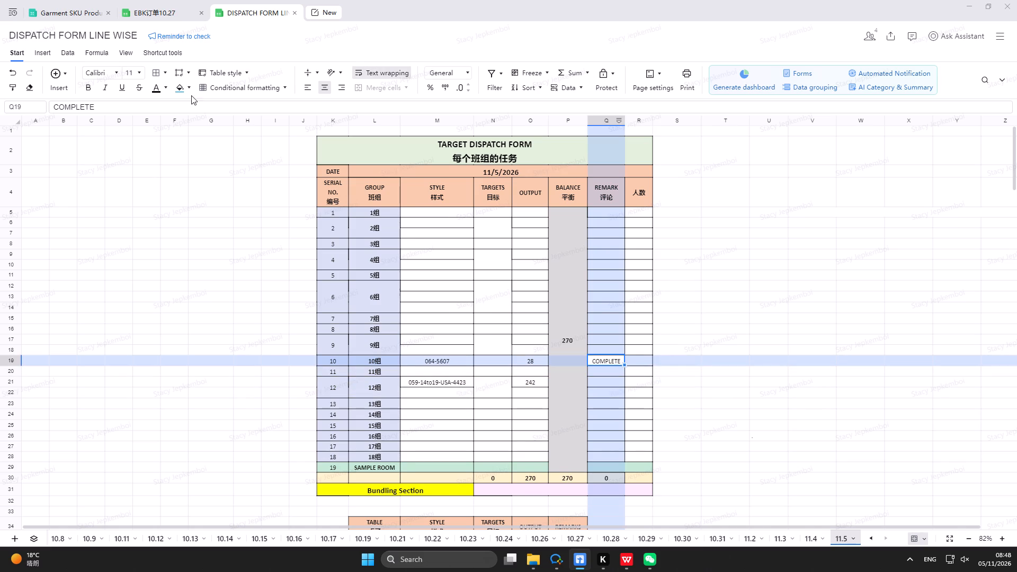
left_click(189, 85)
left_click(184, 248)
left_click(744, 435)
scroll(633, 387, "up", 4)
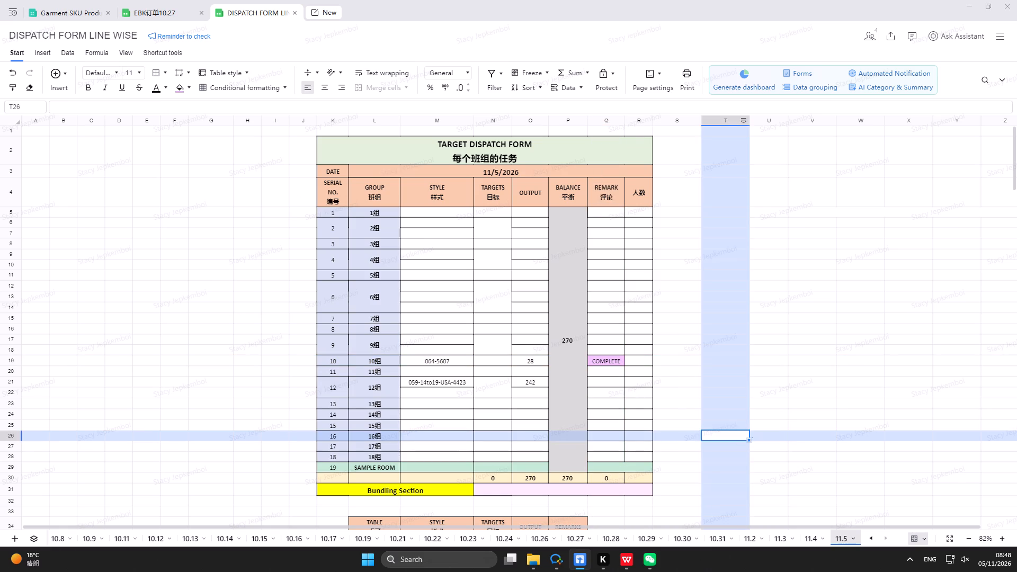
Reset the EB PO filter in EBK订单10.27 to show all orders, and return to the 11.5 dispatch sheet.
left_click(174, 11)
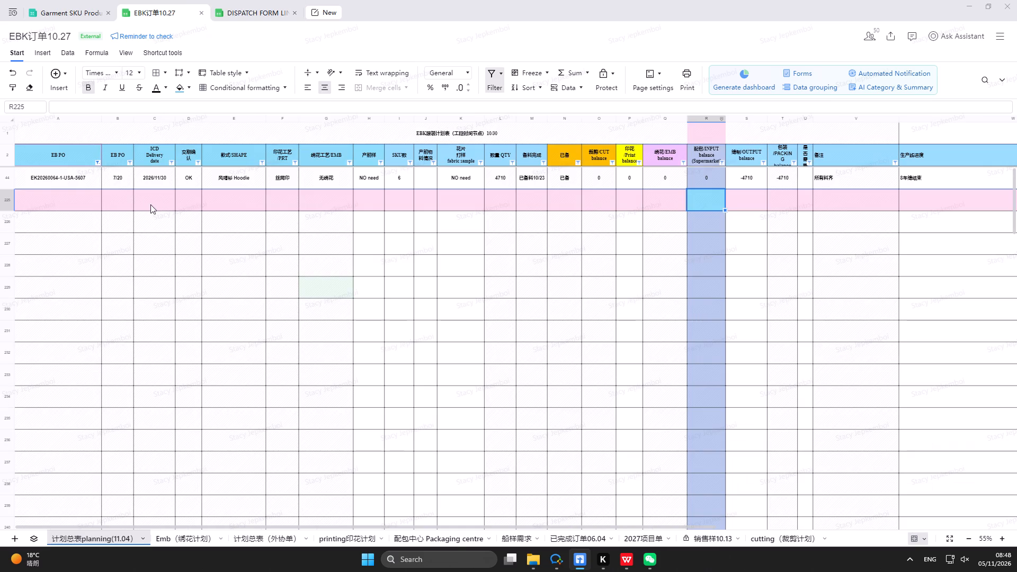
left_click(99, 162)
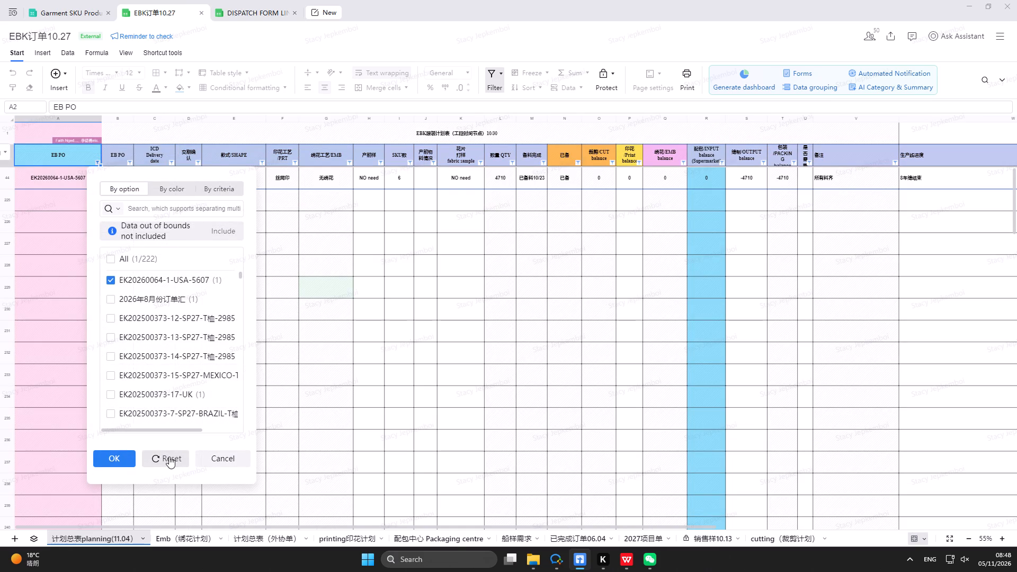
left_click(169, 457)
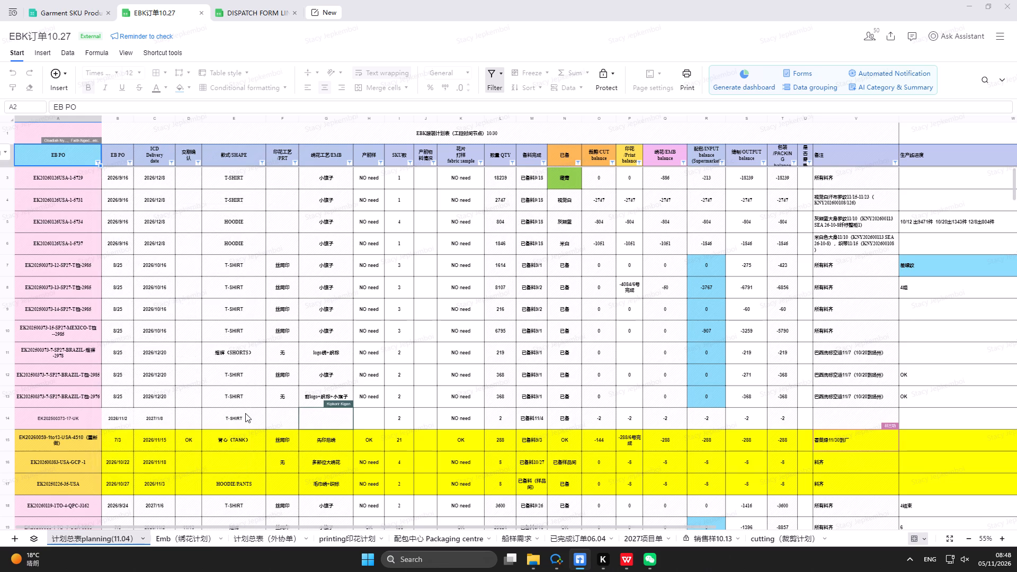
left_click(237, 9)
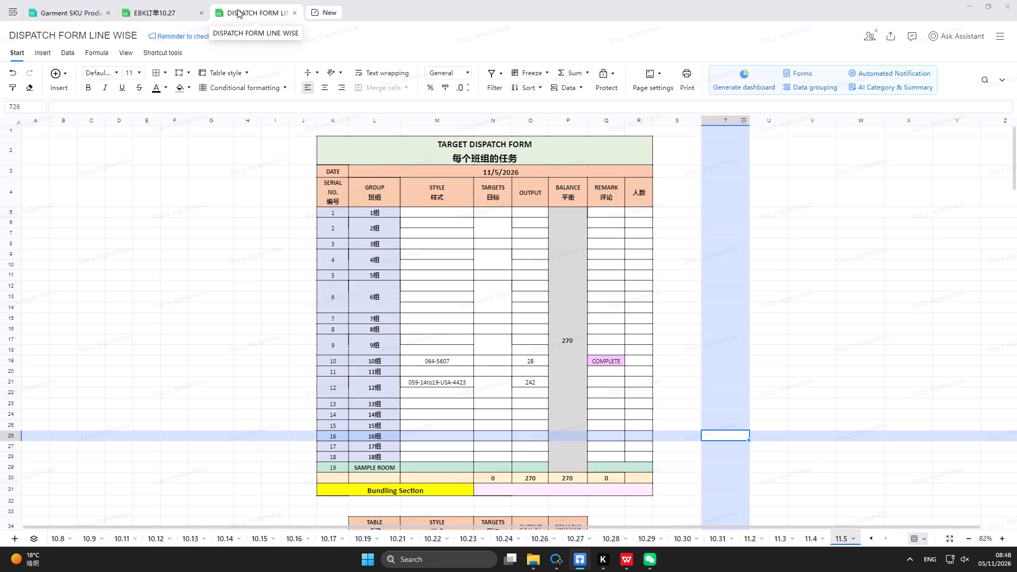
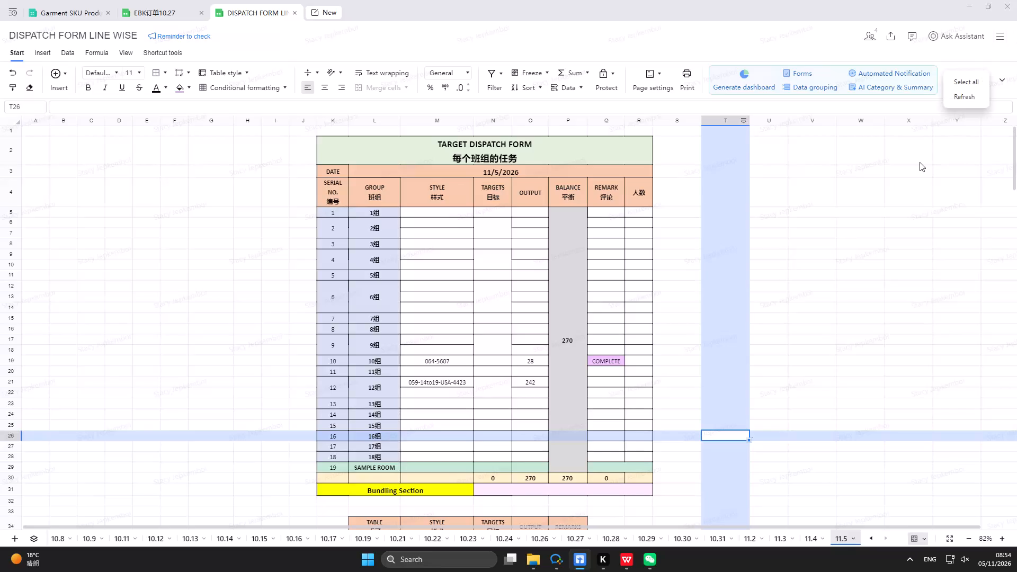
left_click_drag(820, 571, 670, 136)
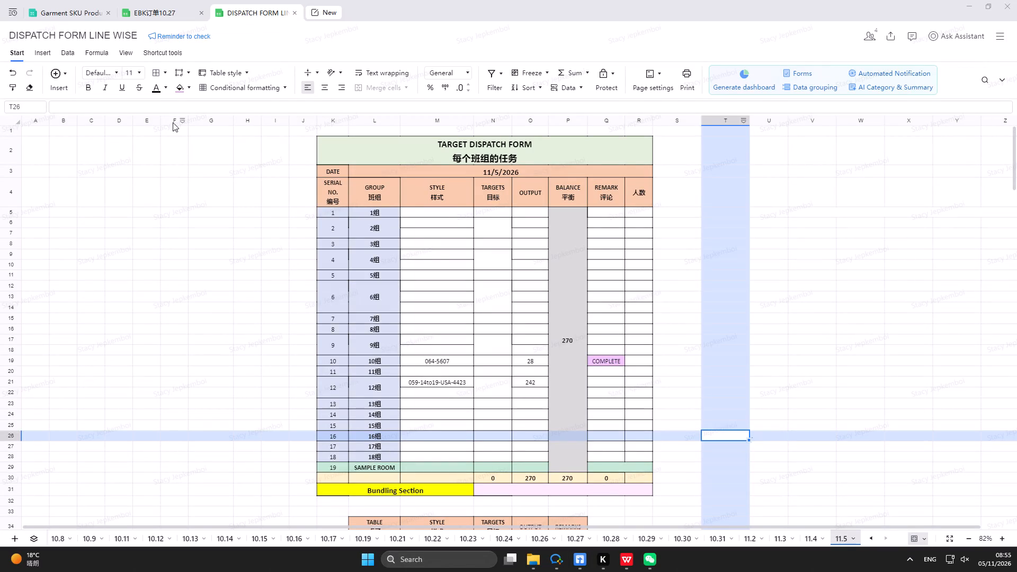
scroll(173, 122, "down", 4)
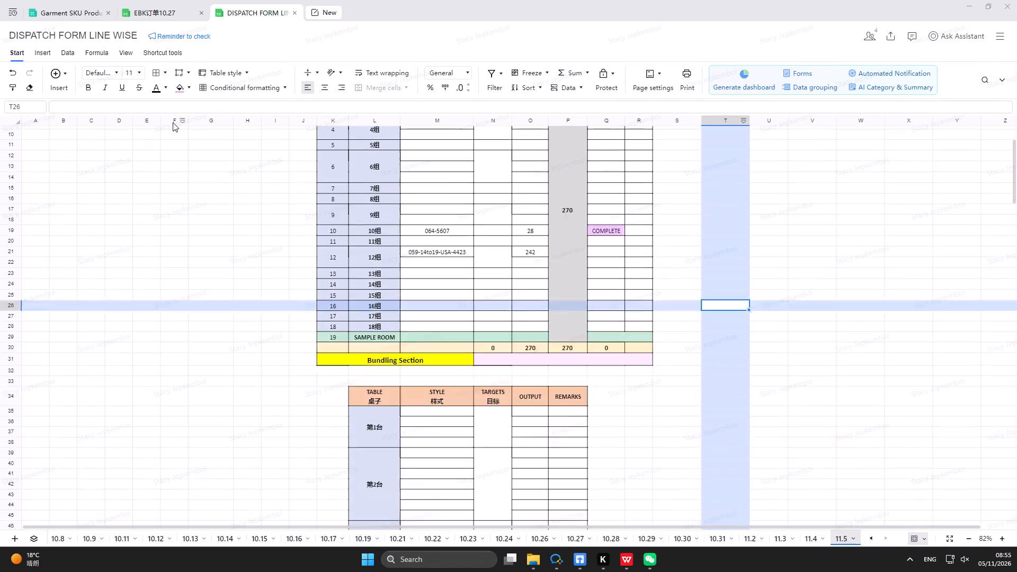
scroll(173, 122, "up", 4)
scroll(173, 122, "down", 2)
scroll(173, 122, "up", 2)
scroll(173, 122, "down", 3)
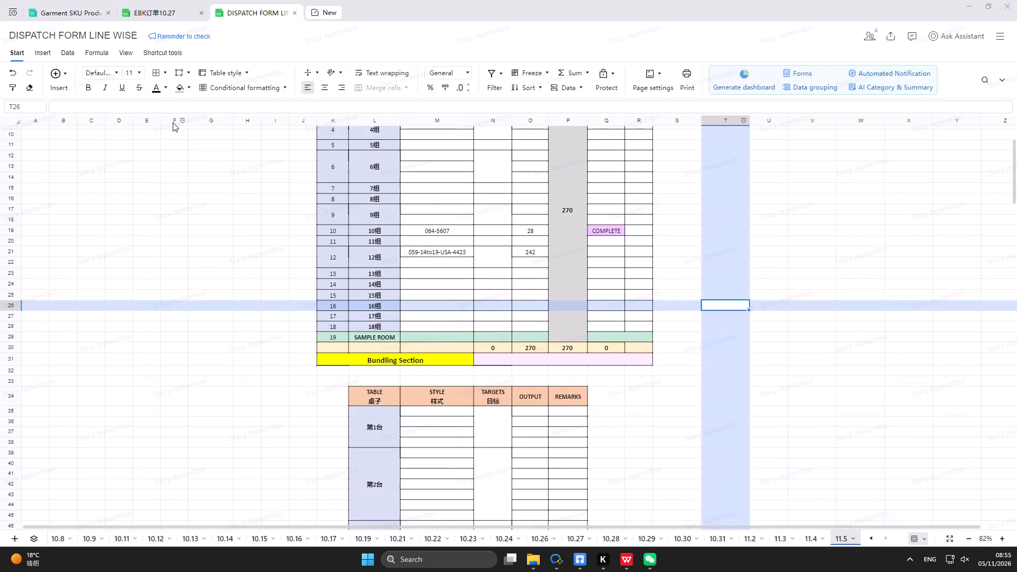
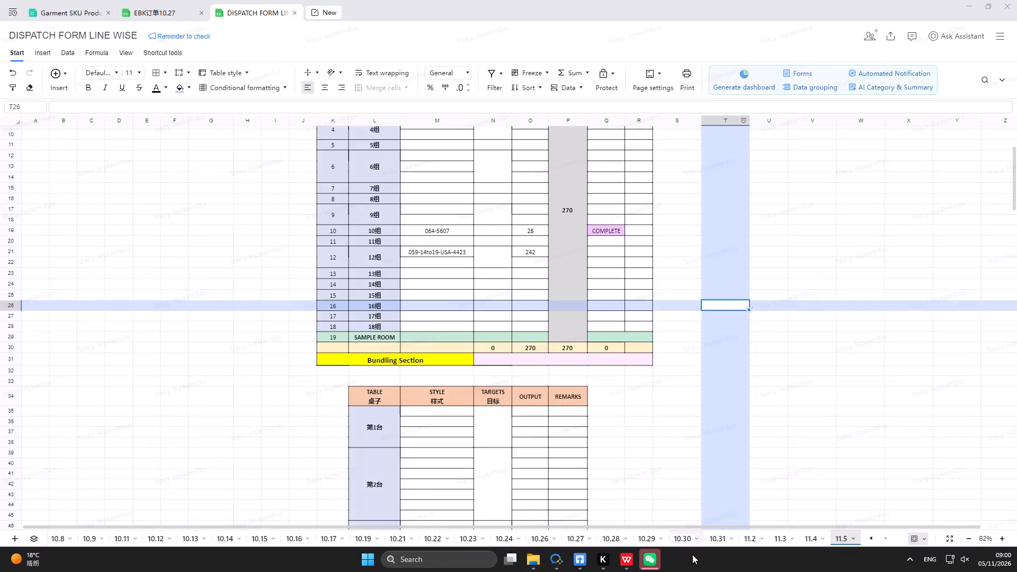
Switch to Weixin and read the new unread chat messages about style 5607.
left_click(649, 561)
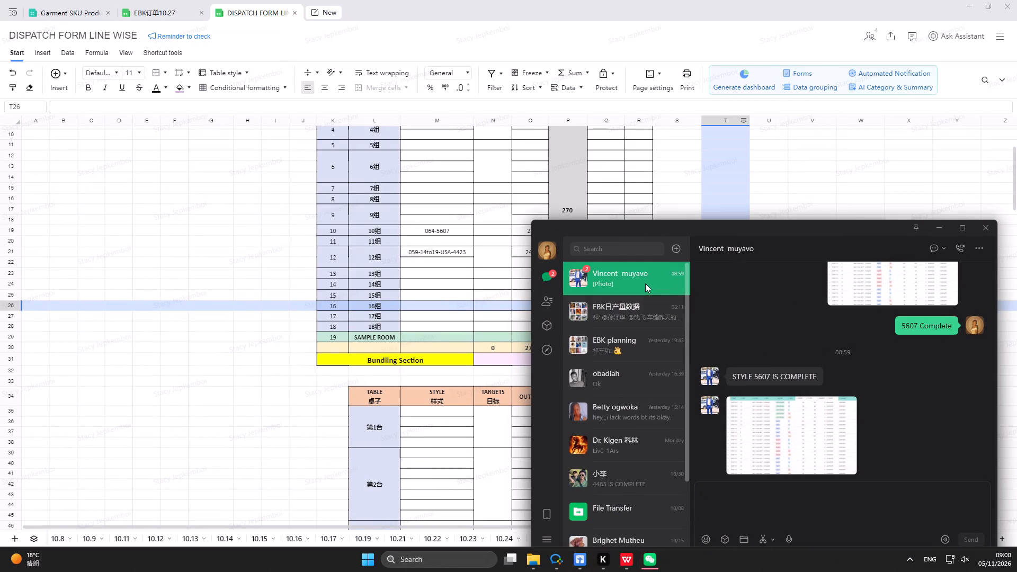
left_click(645, 283)
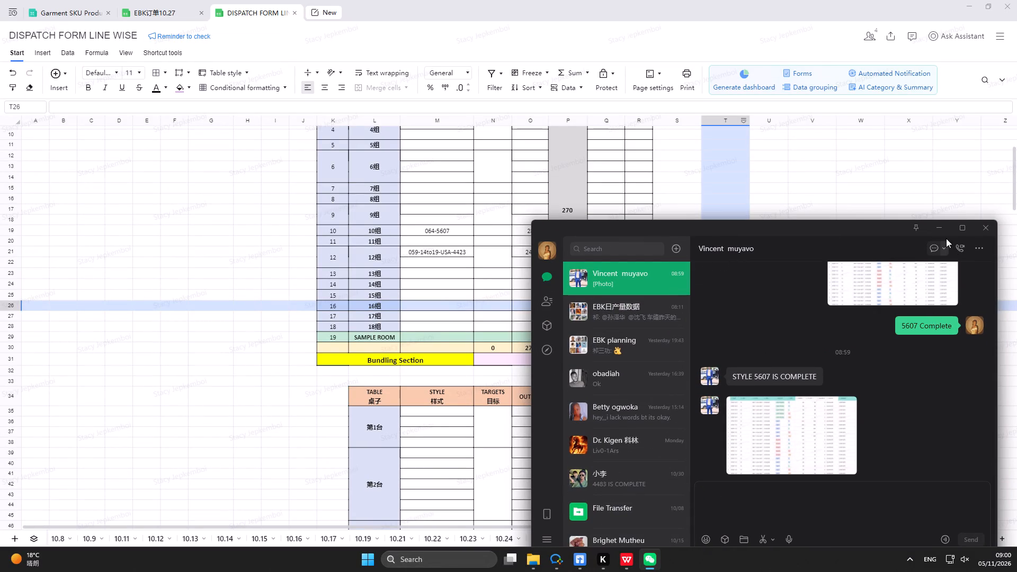
Send obadiah the chat message "Morning niredo output from date one nikutumie ? venye ulisema ni indicate the order number".
left_click(609, 383)
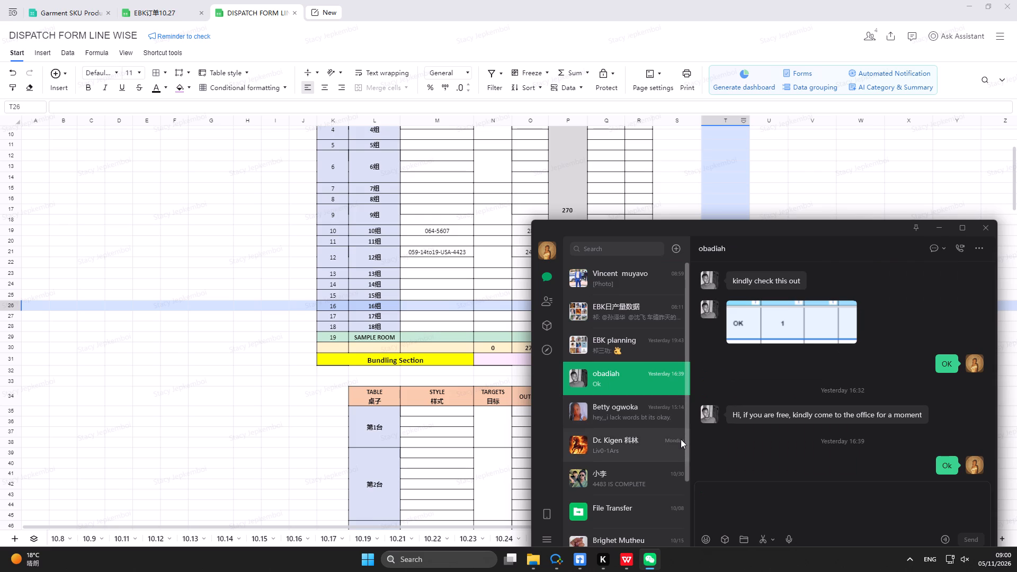
key("m")
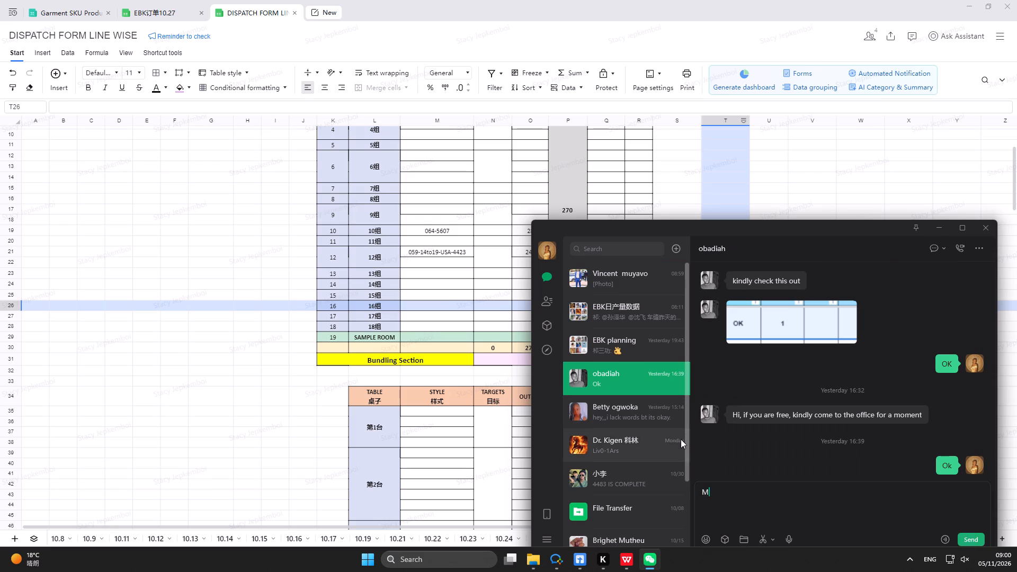
type("orning")
key("space")
type("ni")
type("re")
type("do")
key("space")
type("output from date i")
key("BackSpace")
type("one nikutumie")
key("space")
type("? venye ulisea")
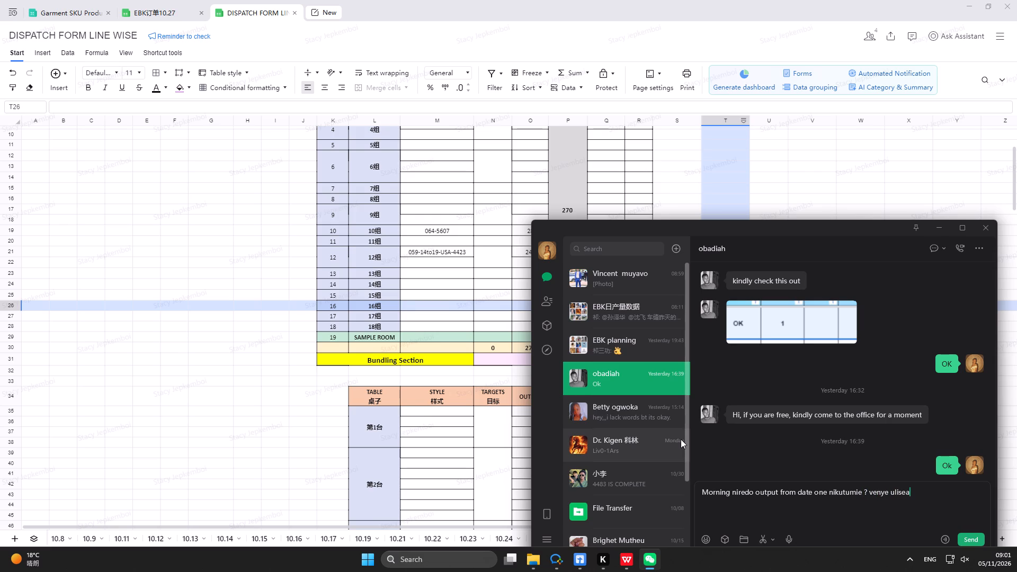
key("BackSpace")
key("BackSpace")
type("ema ni indicate the order number")
left_click(962, 537)
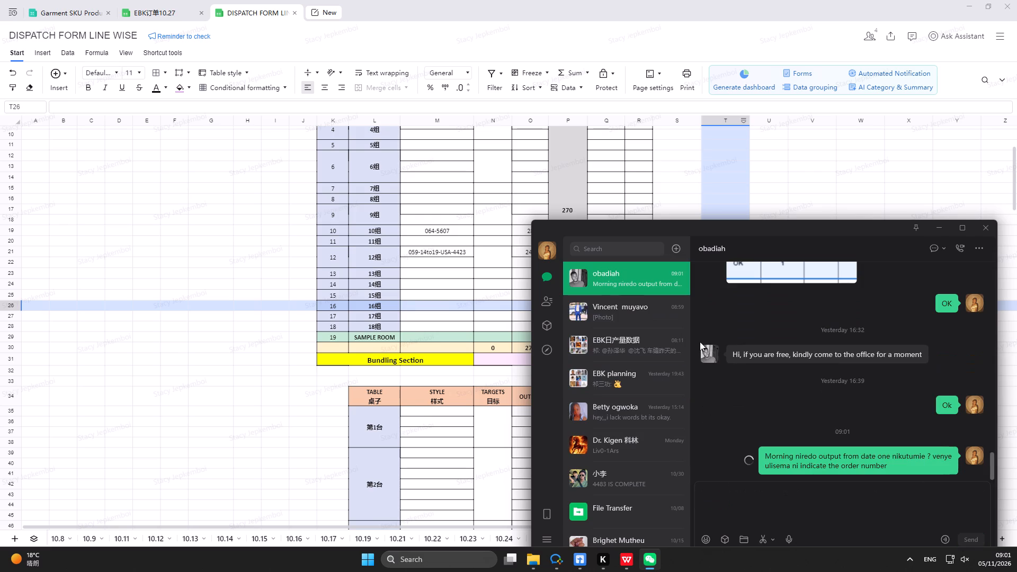
left_click(940, 226)
On the 11.2 dispatch sheet, set the 2组 style to 059-4408, using the order number looked up under EB PO in EBK订单10.27.
scroll(575, 459, "up", 1)
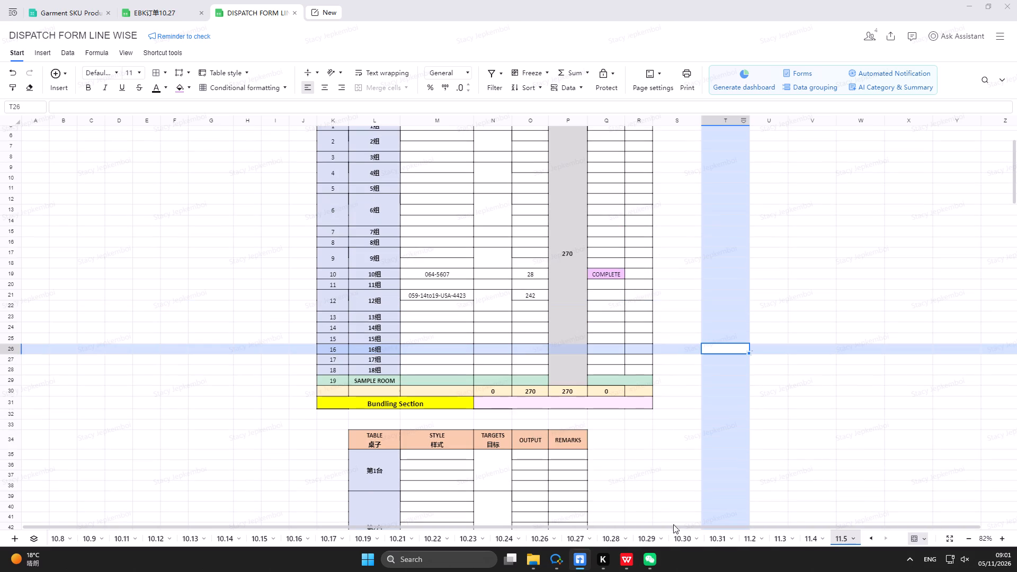
left_click(752, 539)
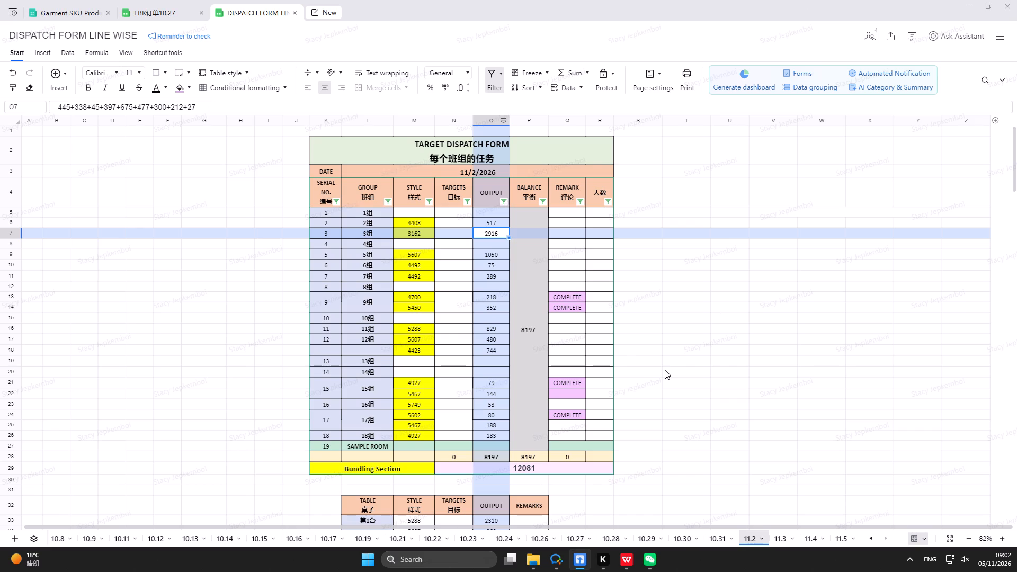
left_click(752, 404)
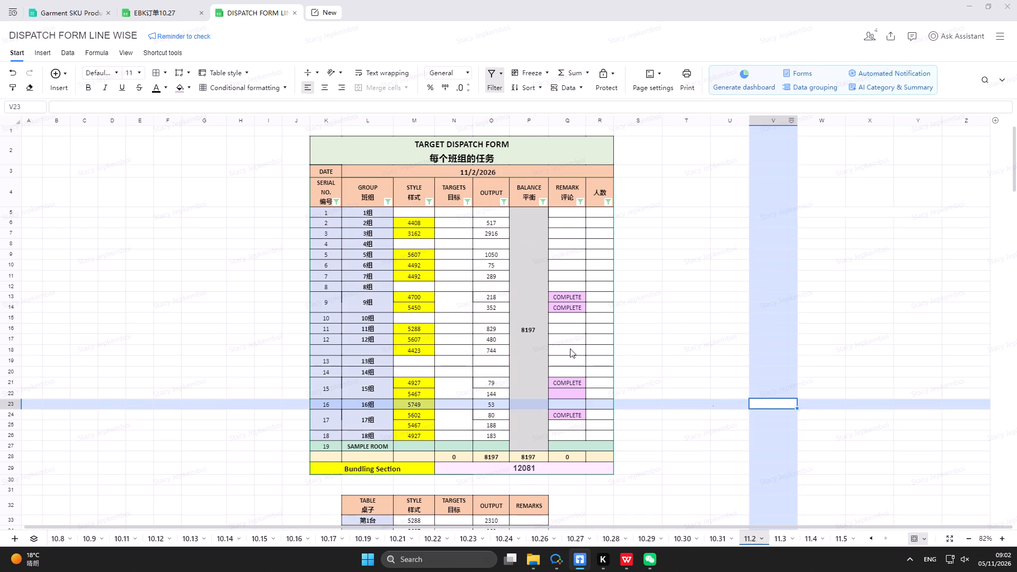
scroll(492, 321, "up", 1)
left_click_drag(635, 528, 631, 526)
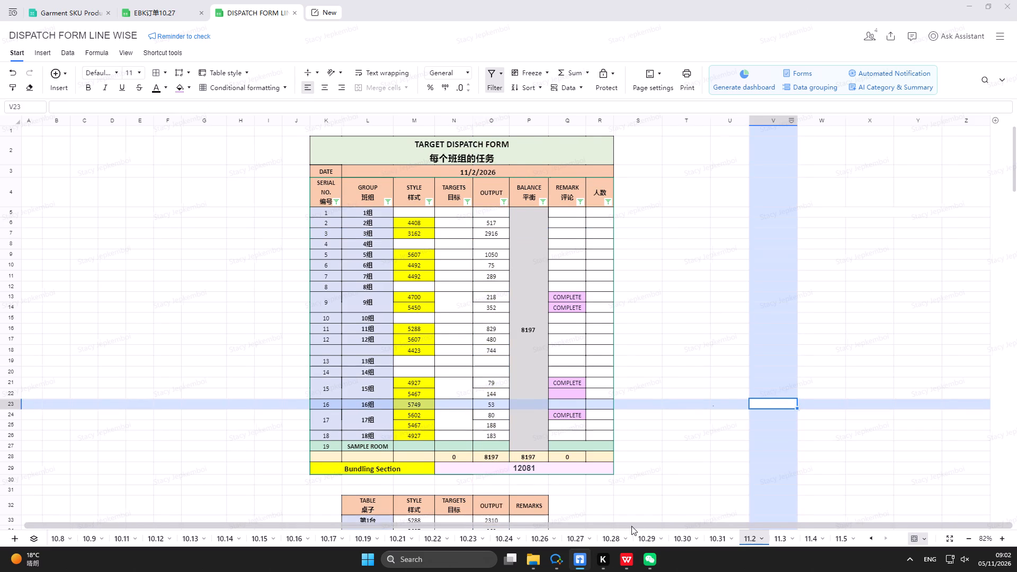
left_click_drag(631, 526, 547, 508)
scroll(413, 222, "up", 1)
left_click(413, 222)
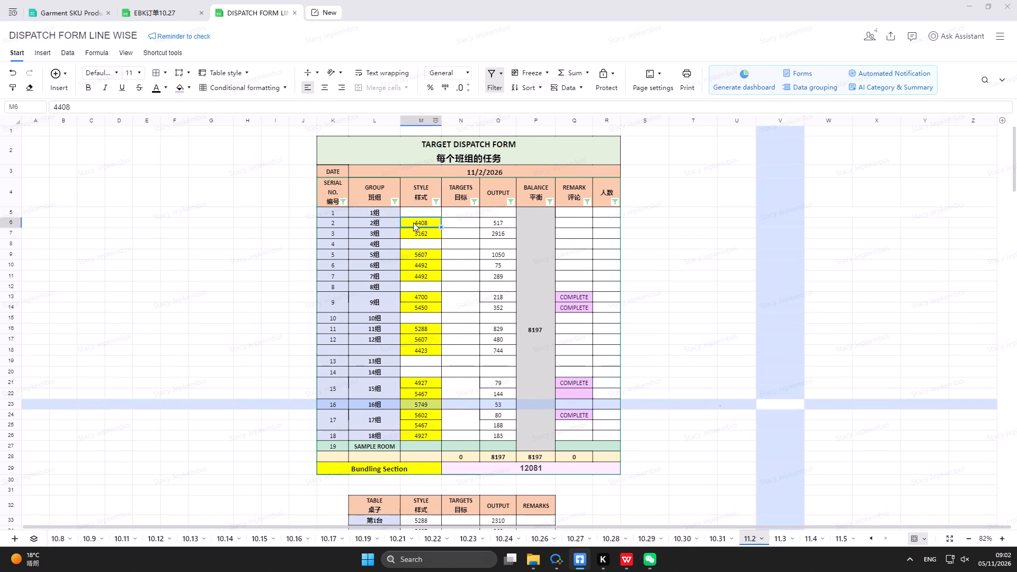
left_click(152, 14)
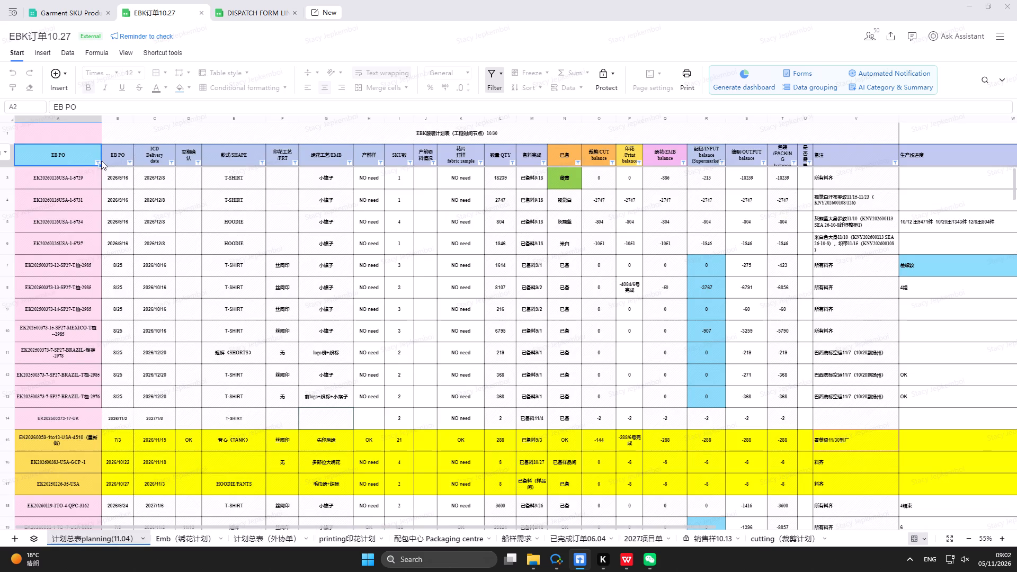
left_click(96, 162)
type("4408")
left_click(110, 470)
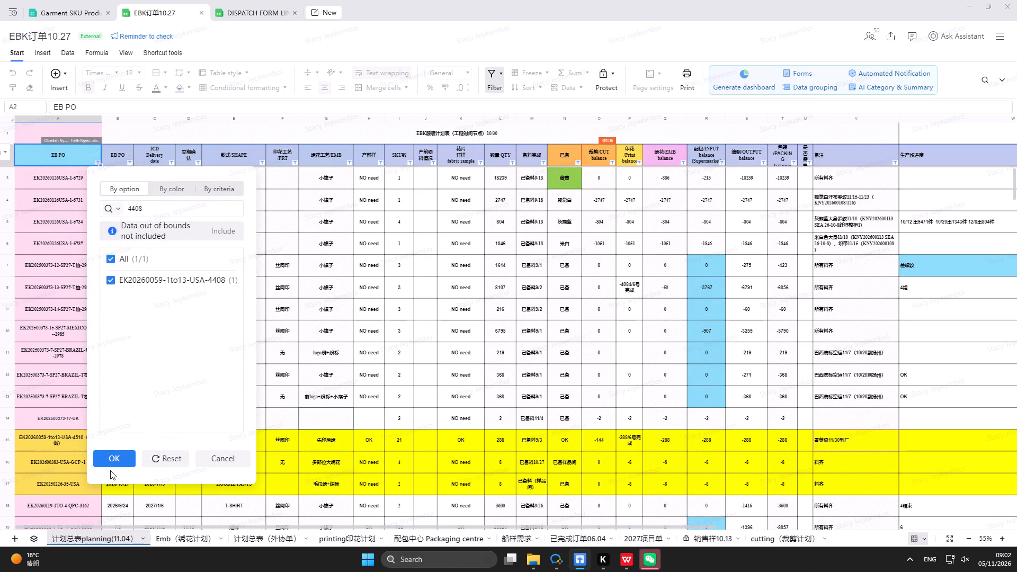
left_click(235, 9)
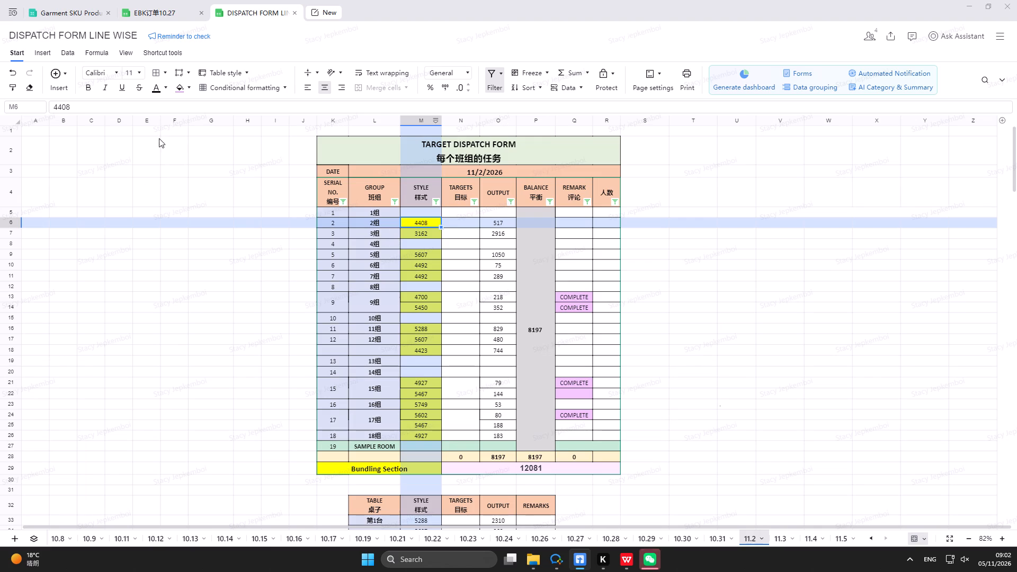
left_click(52, 109)
type("059-")
key("Return")
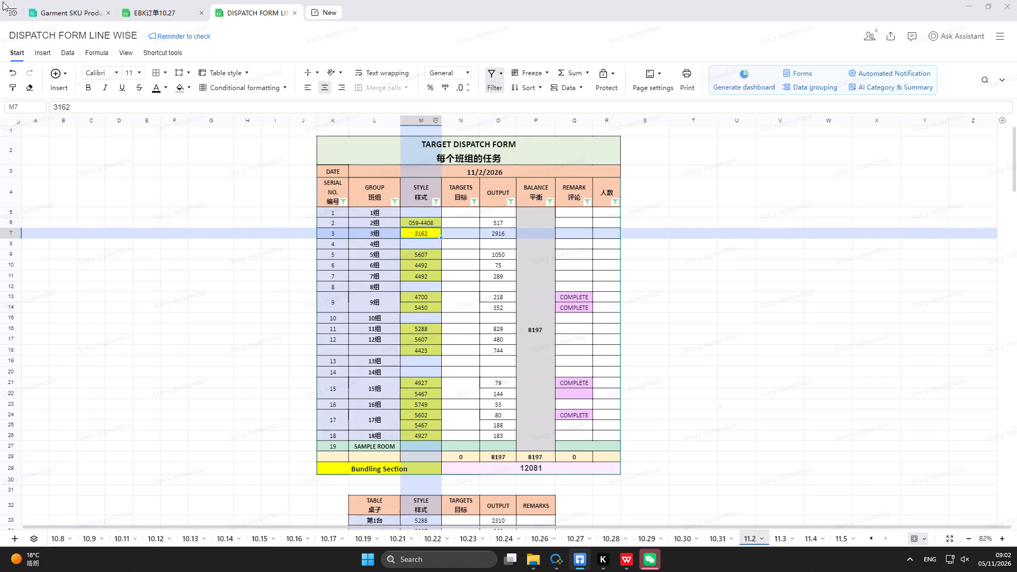
Look up 3162 in the EB PO filter of EBK订单10.27 and set the 3组 style on the 11.2 dispatch sheet to 119-3162.
left_click(138, 12)
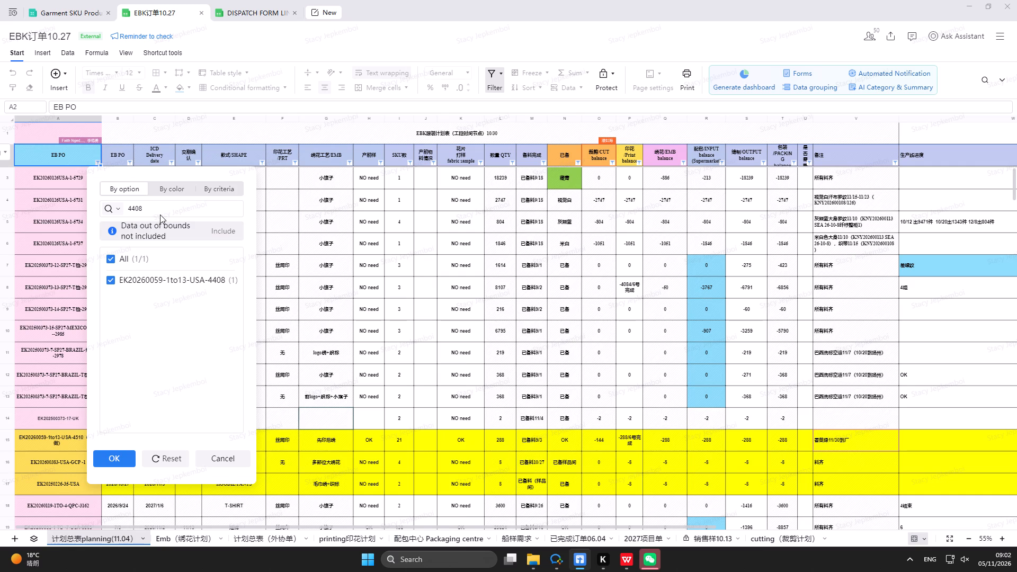
left_click(160, 214)
double_click(160, 211)
type("3162")
key("Return")
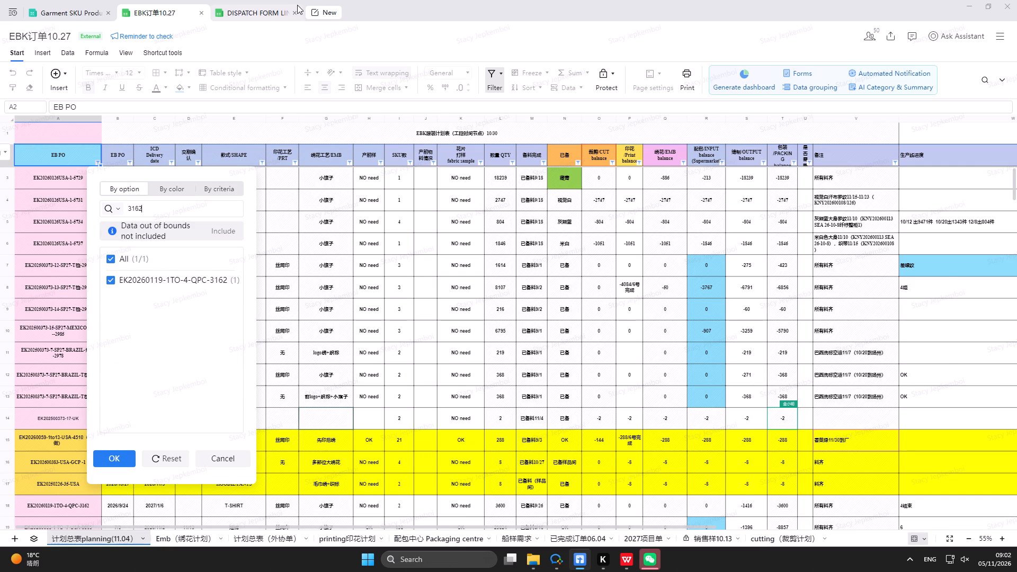
left_click(274, 11)
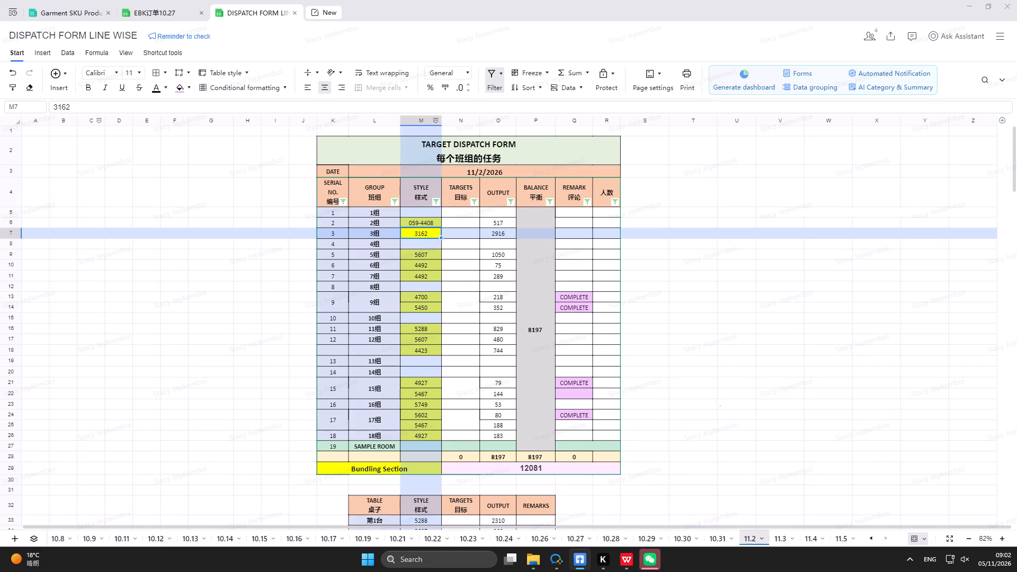
left_click(53, 107)
type("119-")
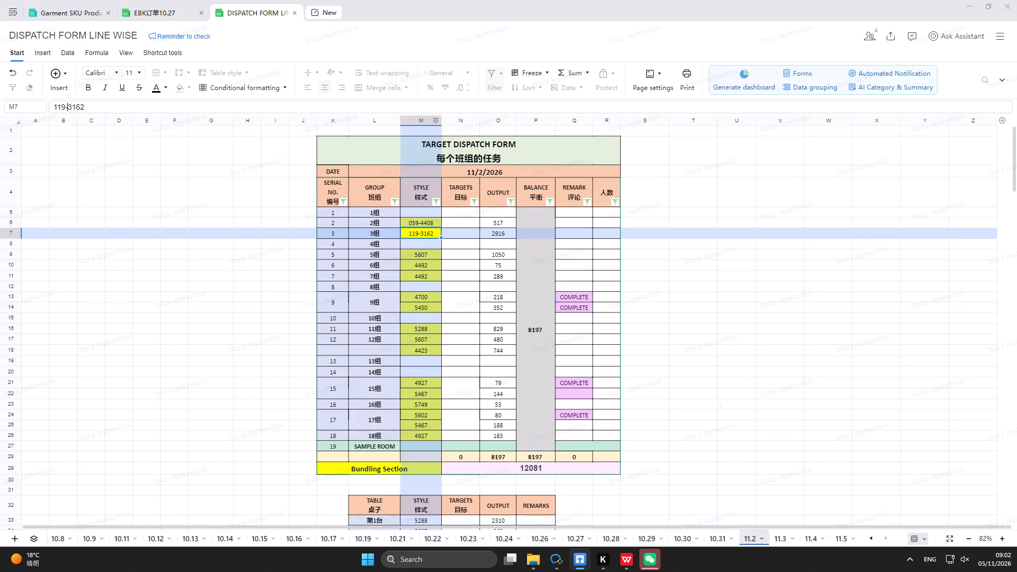
key("Return")
Read obadiah's reply in Weixin and answer with "sawa".
left_click(421, 255)
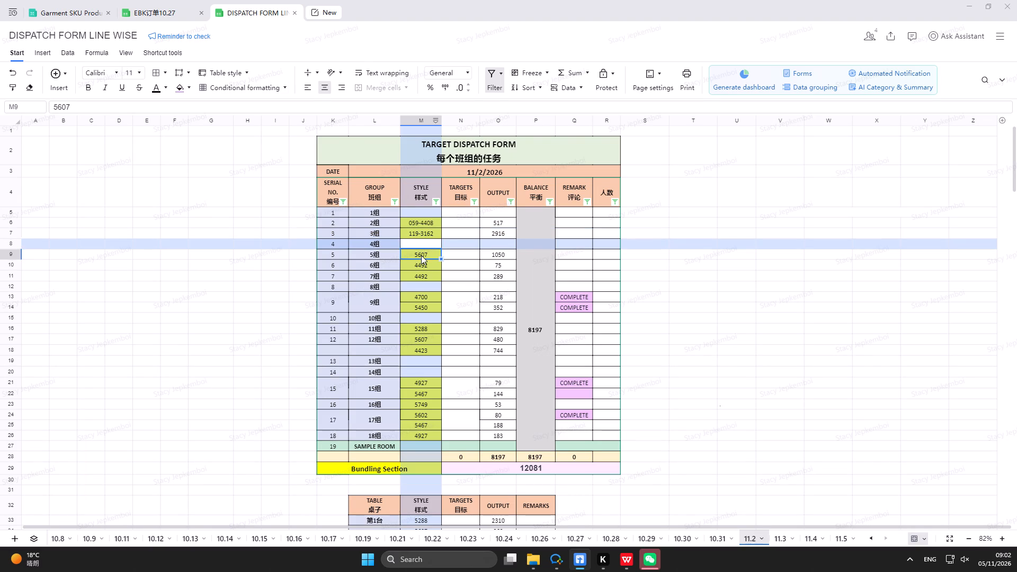
left_click(645, 561)
left_click(650, 289)
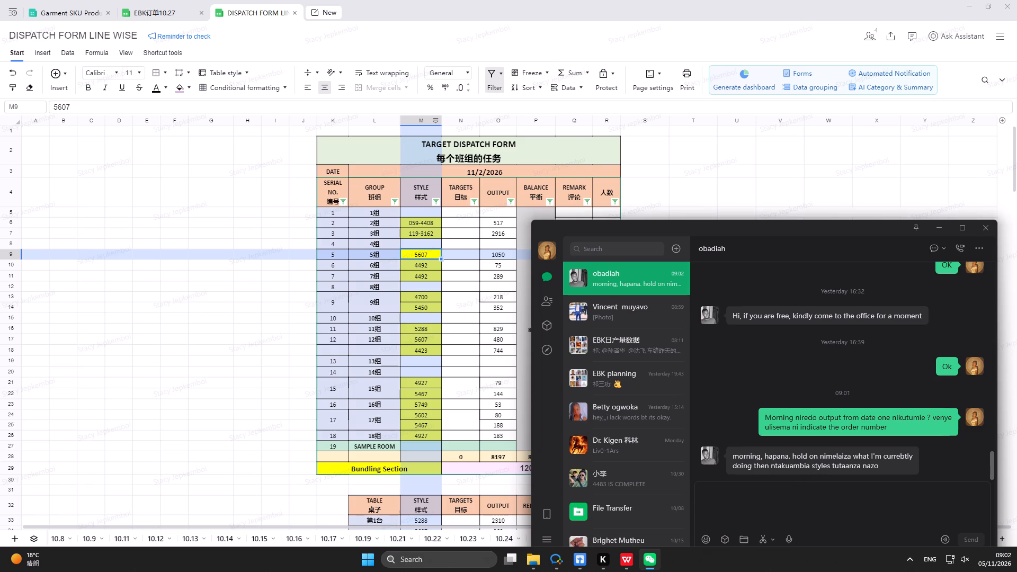
left_click(827, 490)
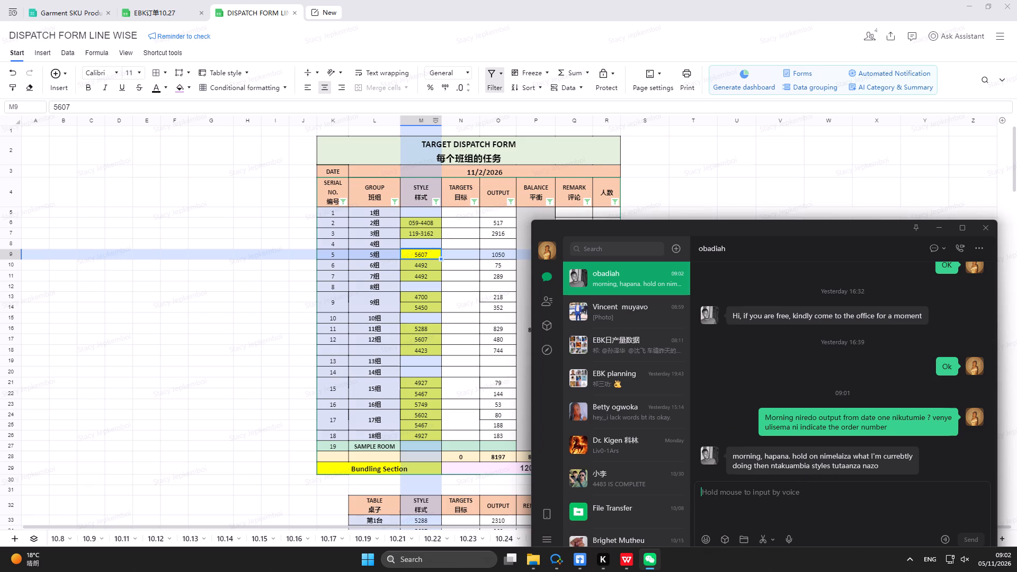
type("sawa")
key("Return")
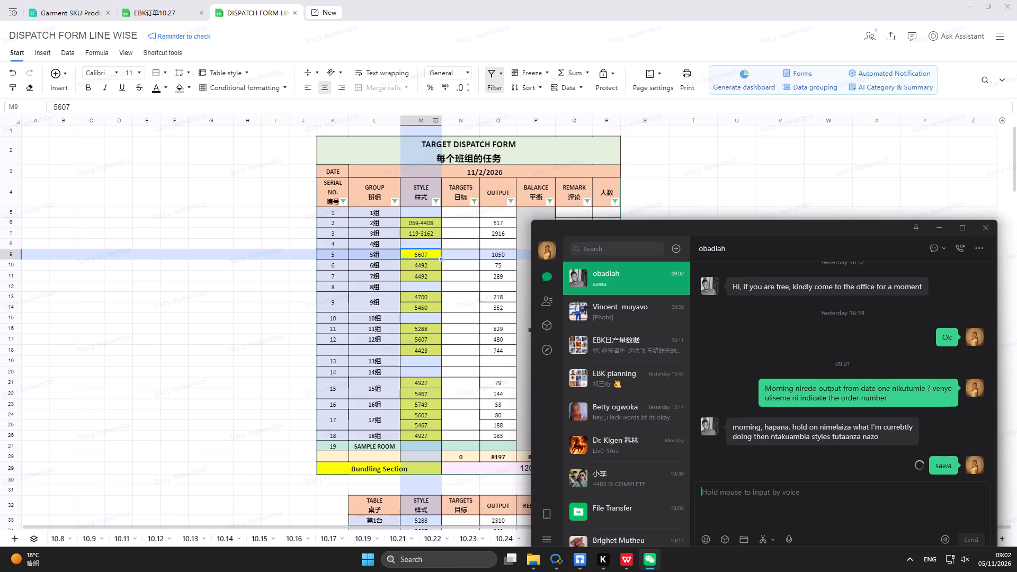
left_click(936, 233)
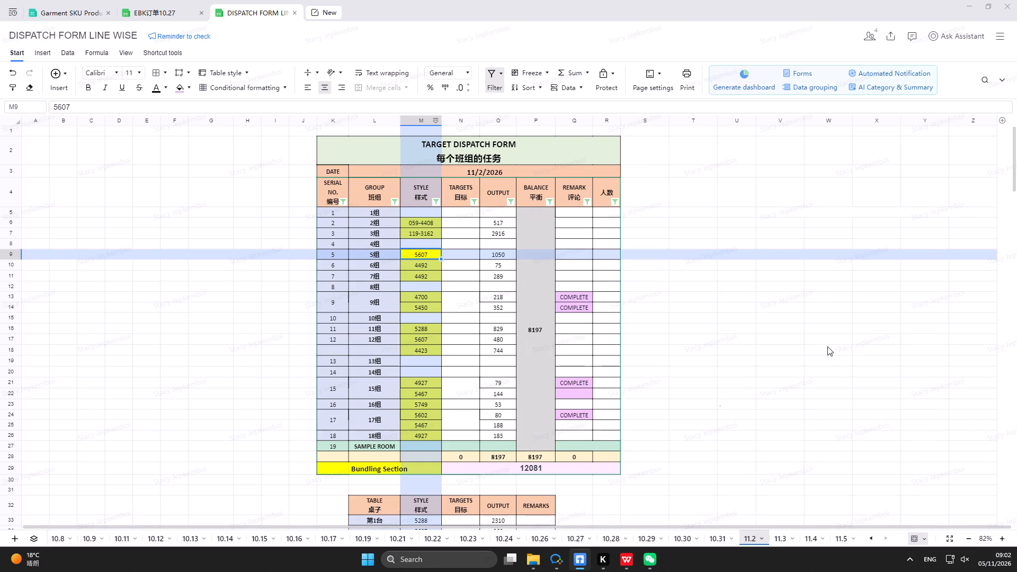
Go back to the 11.5 dispatch sheet and view its target dispatch form.
left_click(827, 346)
scroll(618, 337, "up", 4)
left_click(839, 538)
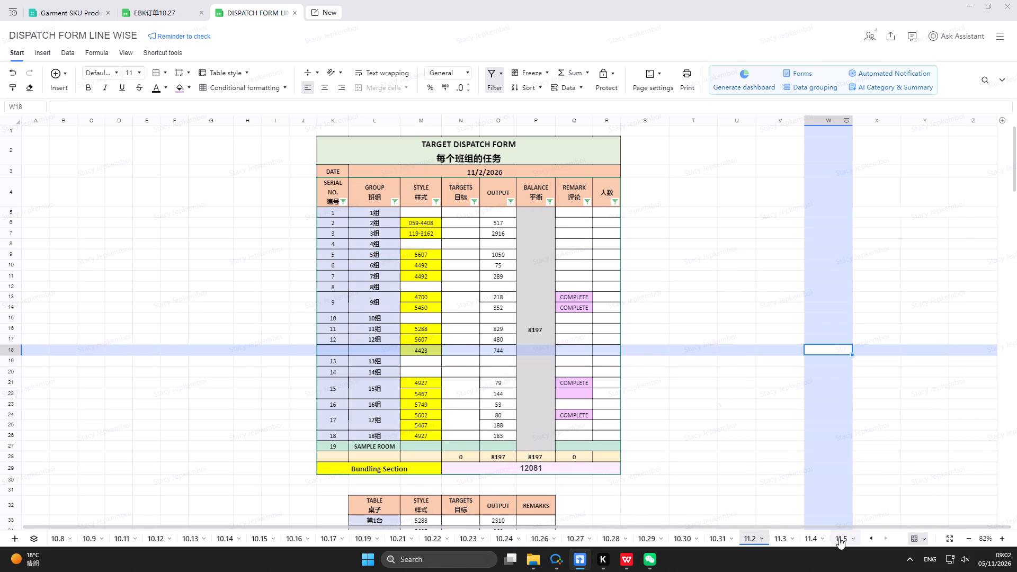
scroll(660, 332, "up", 14)
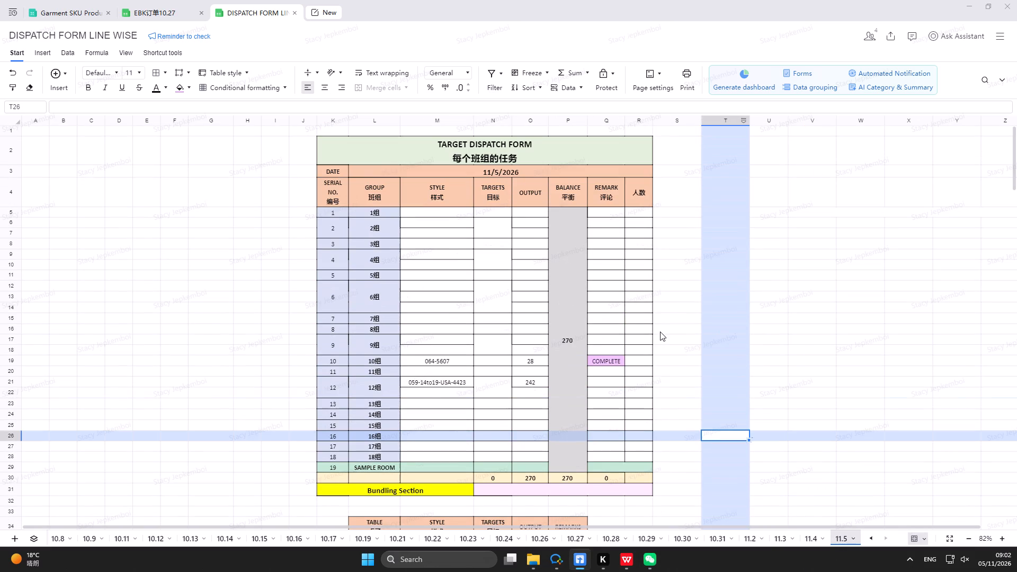
scroll(438, 355, "up", 1)
Switch to File Explorer and remove the EK20260095 folder from Quick access.
left_click(535, 554)
left_click(533, 561)
left_click(530, 563)
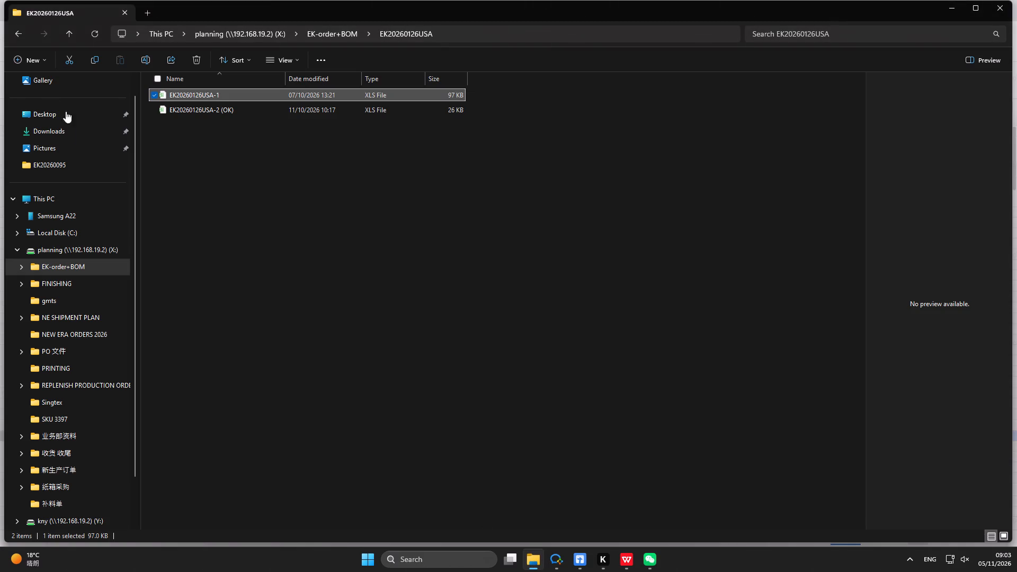
right_click(67, 161)
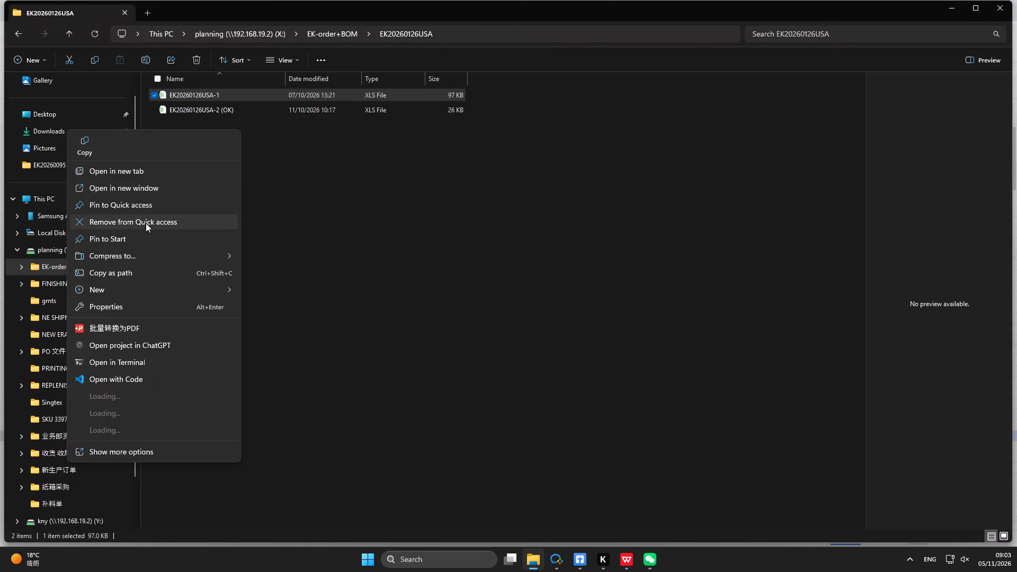
left_click(146, 223)
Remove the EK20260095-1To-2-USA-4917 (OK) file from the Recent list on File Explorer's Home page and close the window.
double_click(52, 127)
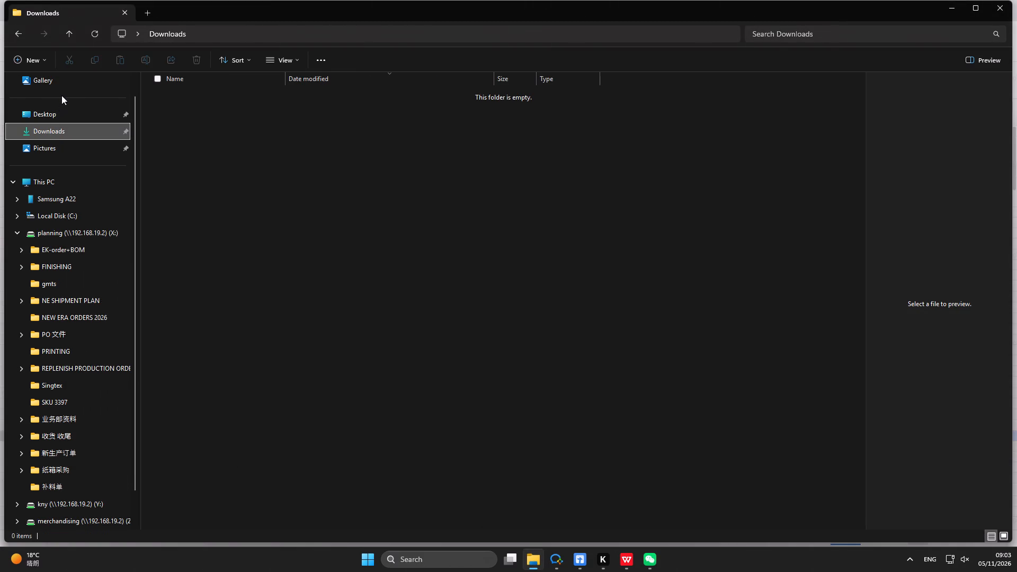
scroll(68, 88, "up", 3)
left_click(71, 83)
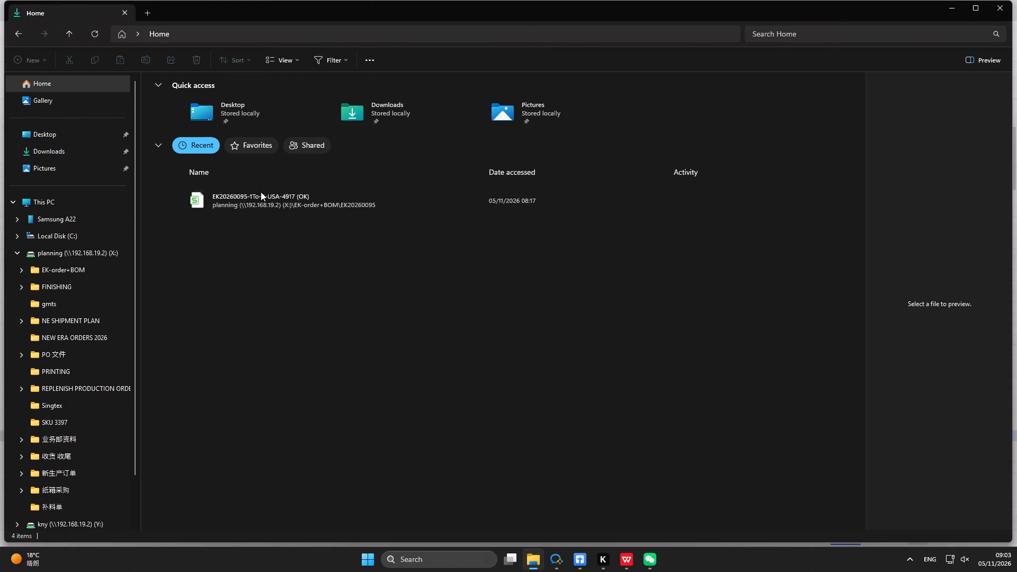
right_click(264, 194)
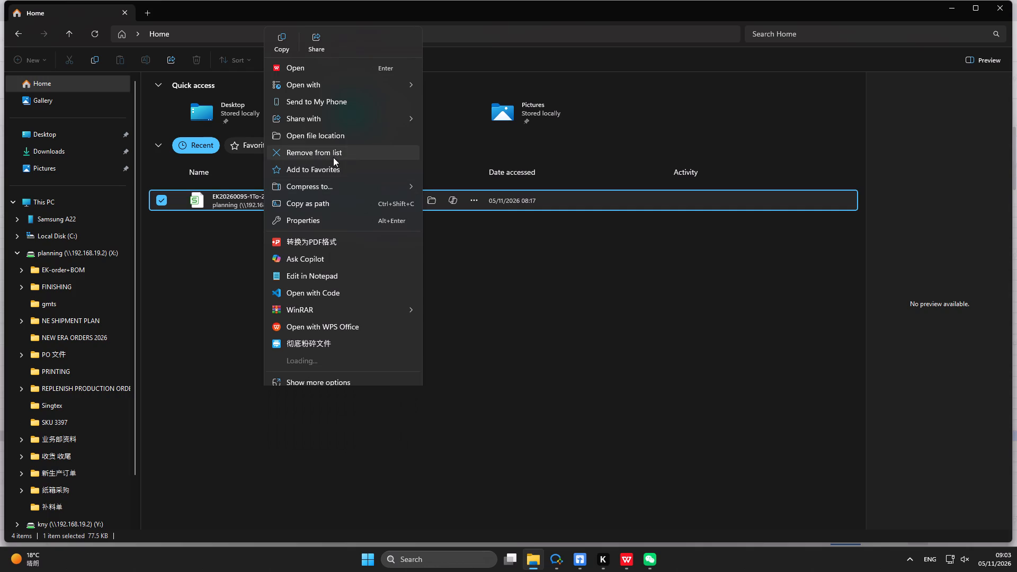
left_click(333, 157)
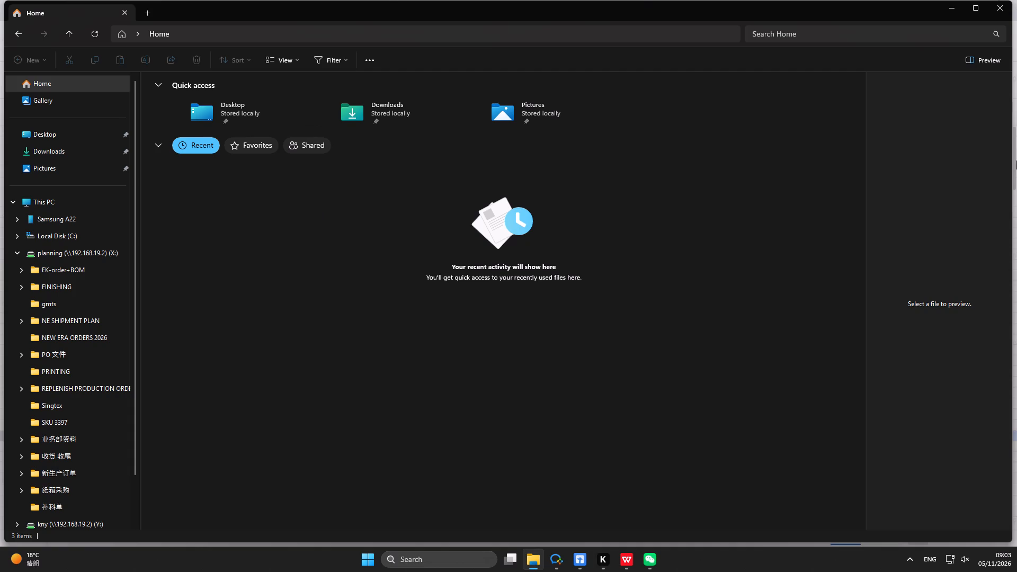
left_click(995, 11)
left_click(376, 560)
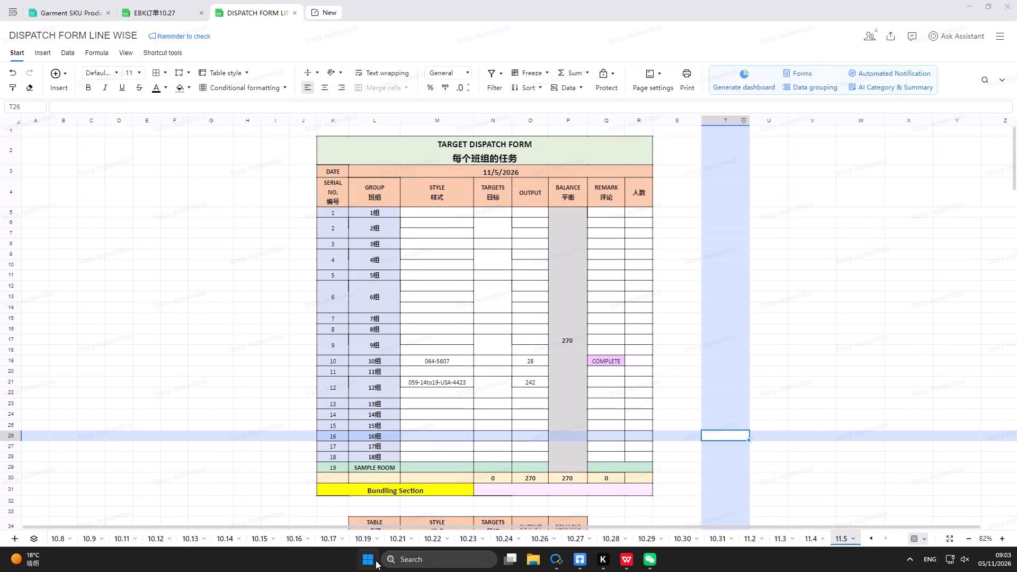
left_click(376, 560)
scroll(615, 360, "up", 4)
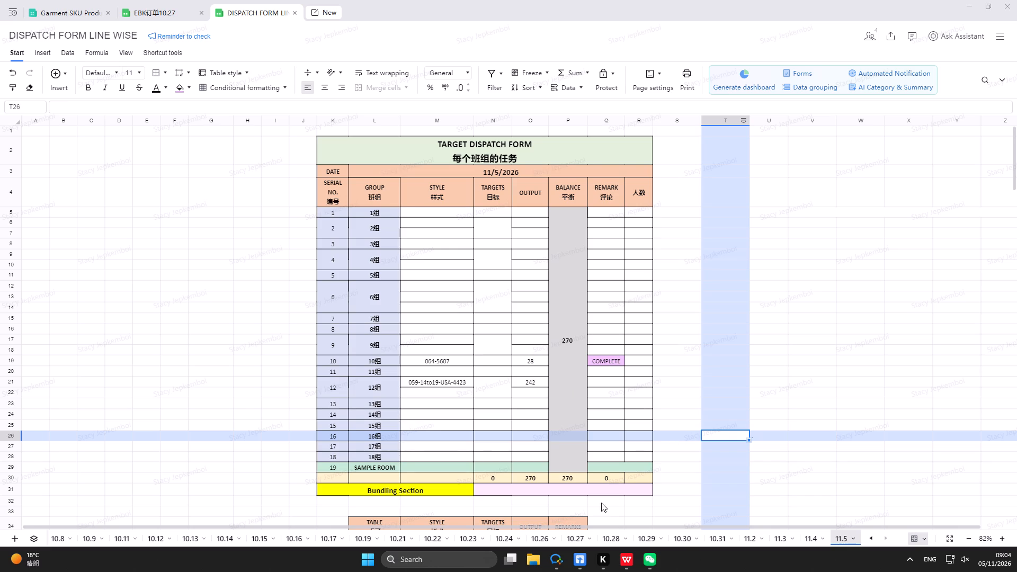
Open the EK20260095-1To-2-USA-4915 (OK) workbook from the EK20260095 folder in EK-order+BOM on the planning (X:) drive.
left_click(539, 564)
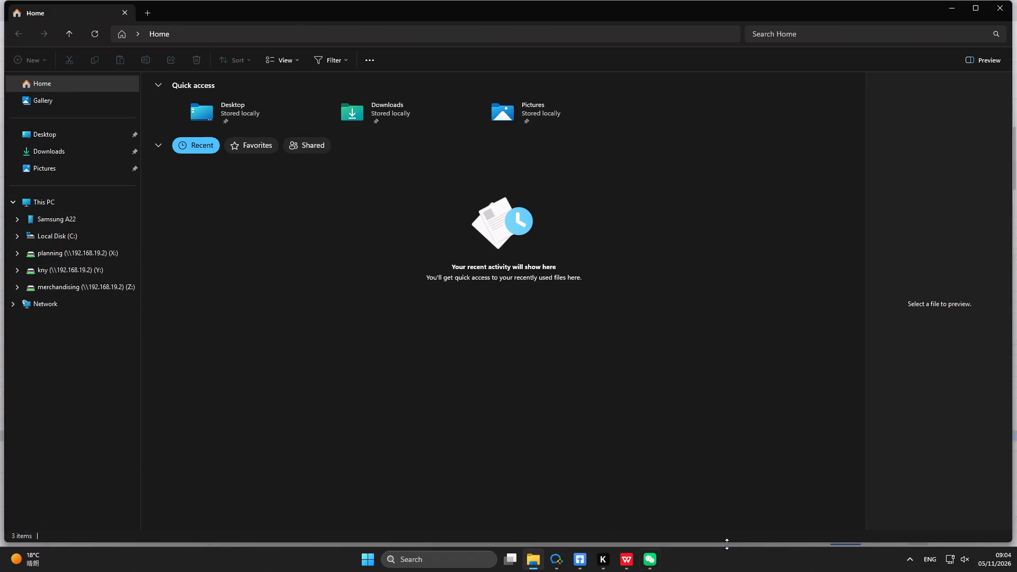
double_click(81, 249)
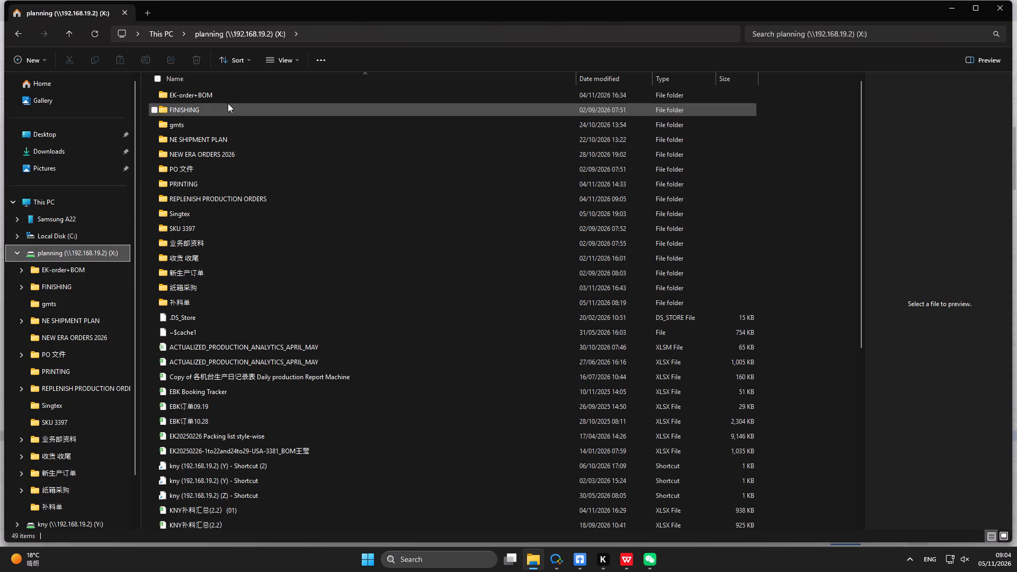
double_click(230, 100)
scroll(244, 259, "down", 8)
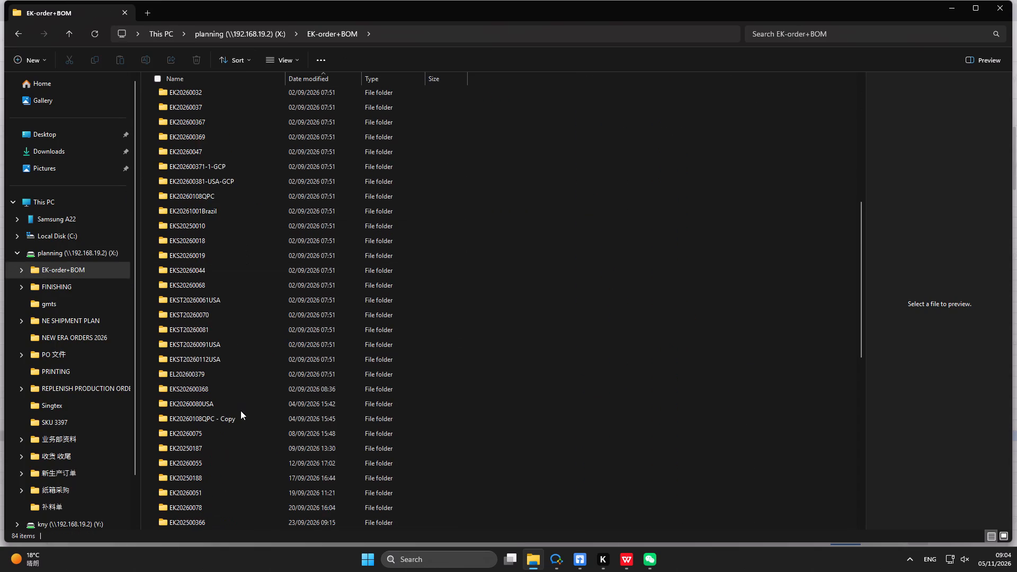
scroll(240, 410, "down", 18)
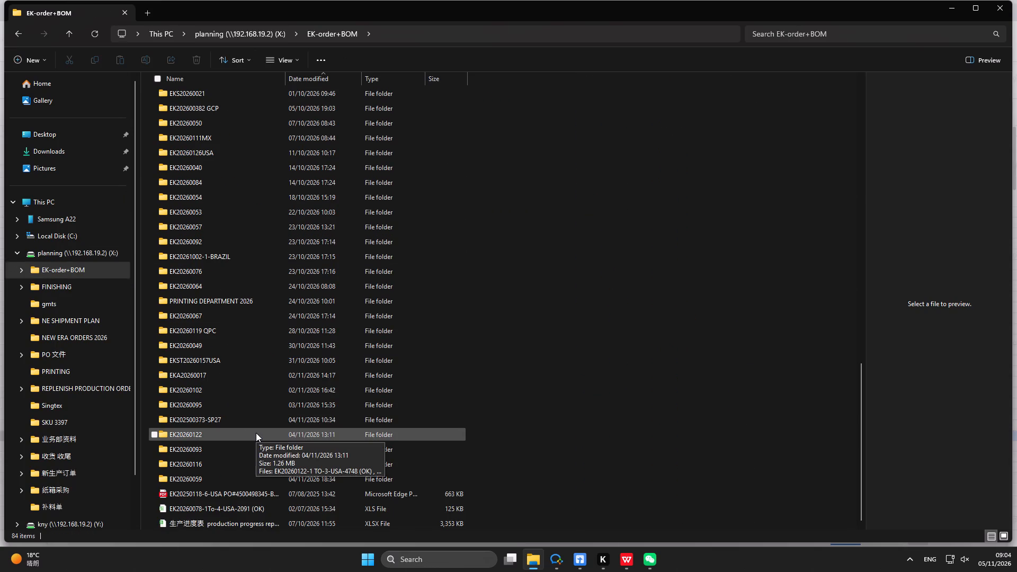
scroll(256, 433, "down", 9)
scroll(236, 475, "down", 8)
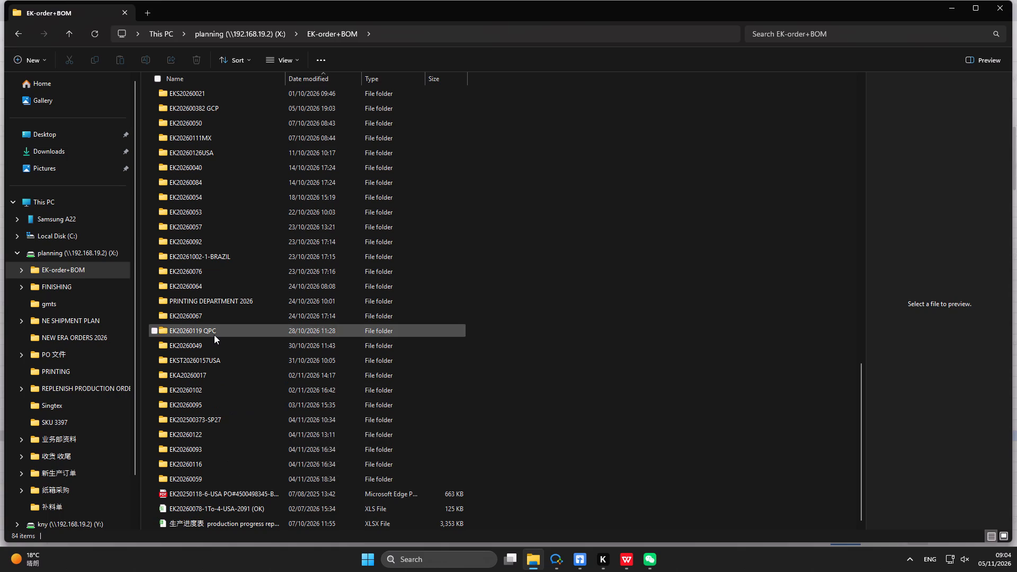
scroll(213, 320, "down", 4)
double_click(217, 407)
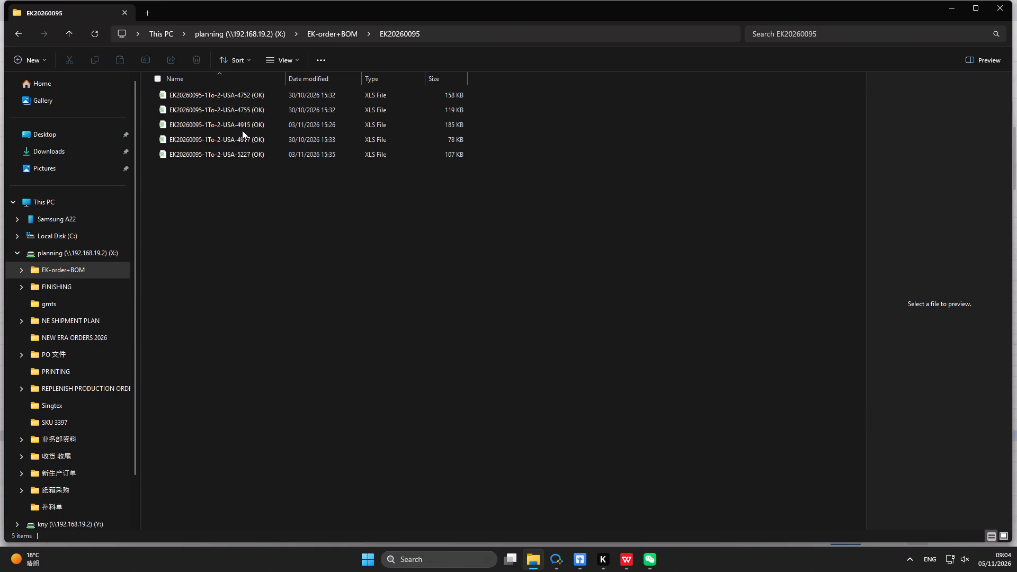
left_click(242, 130)
double_click(242, 130)
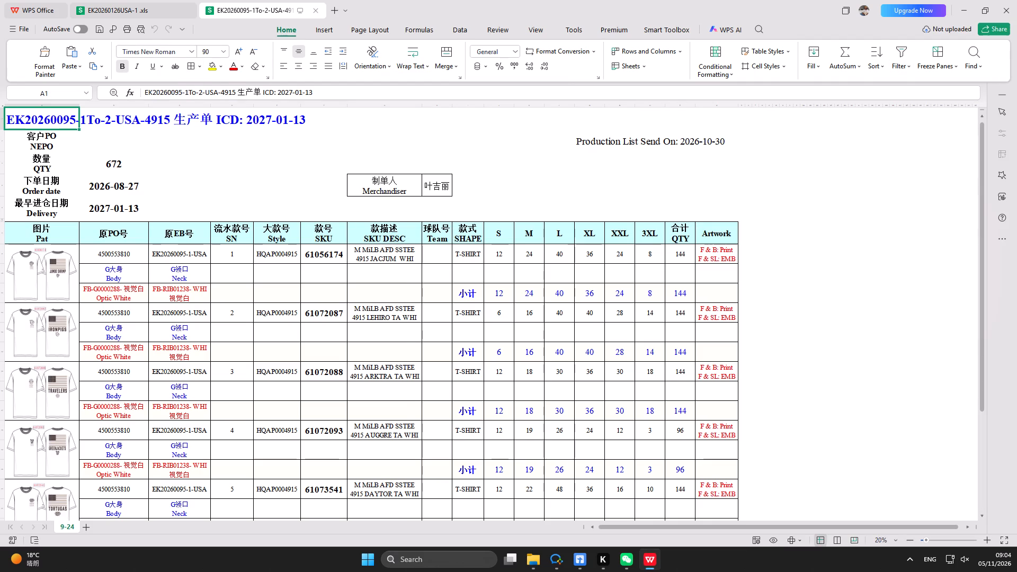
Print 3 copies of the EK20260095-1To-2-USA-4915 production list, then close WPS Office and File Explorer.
left_click(140, 34)
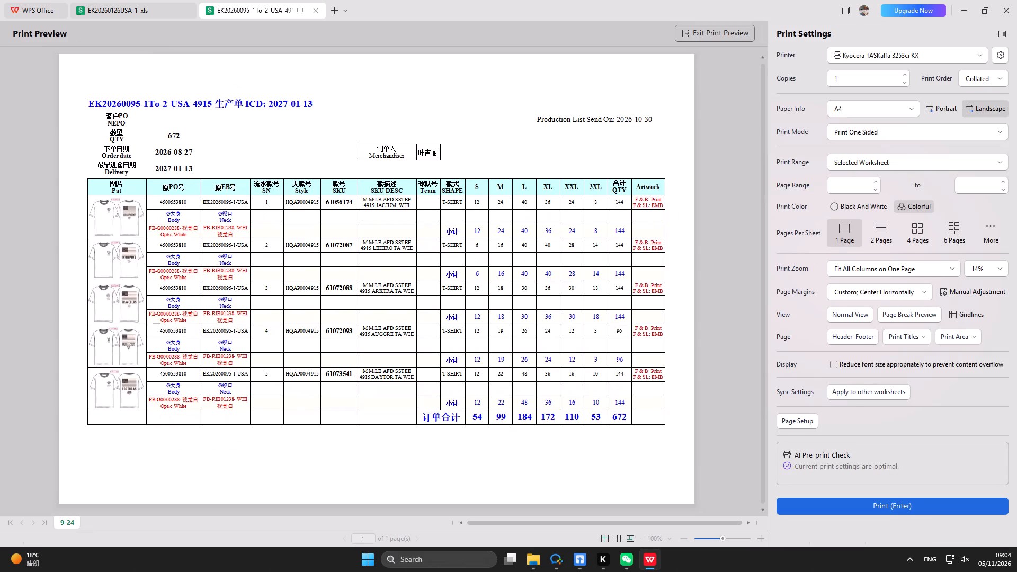
double_click(904, 74)
left_click(888, 509)
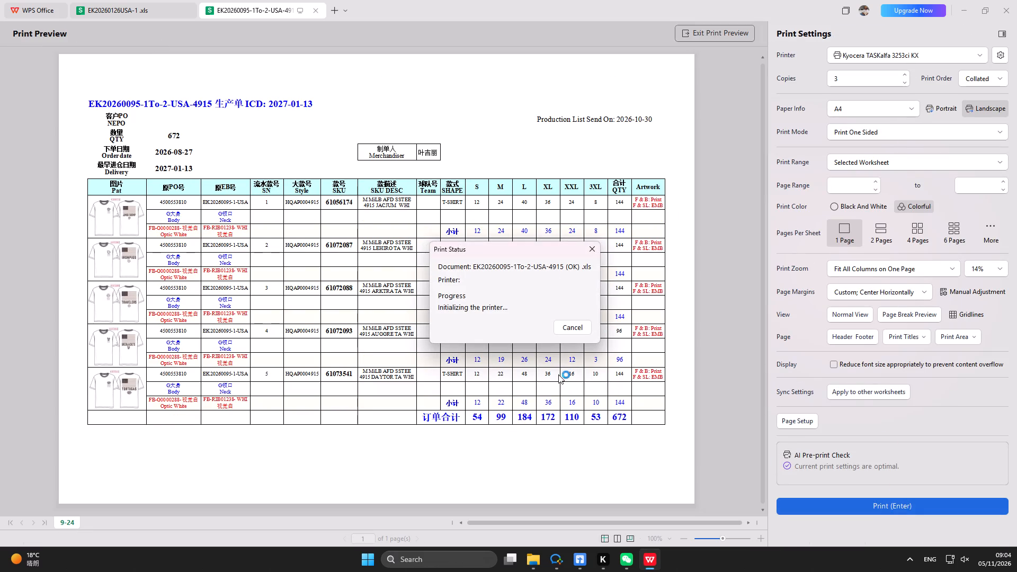
left_click(591, 271)
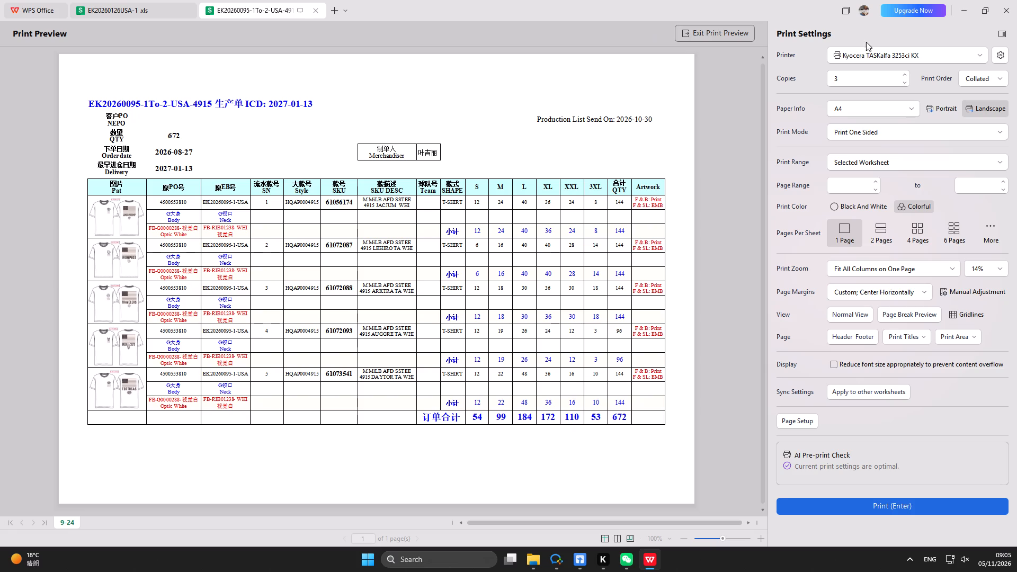
left_click(998, 17)
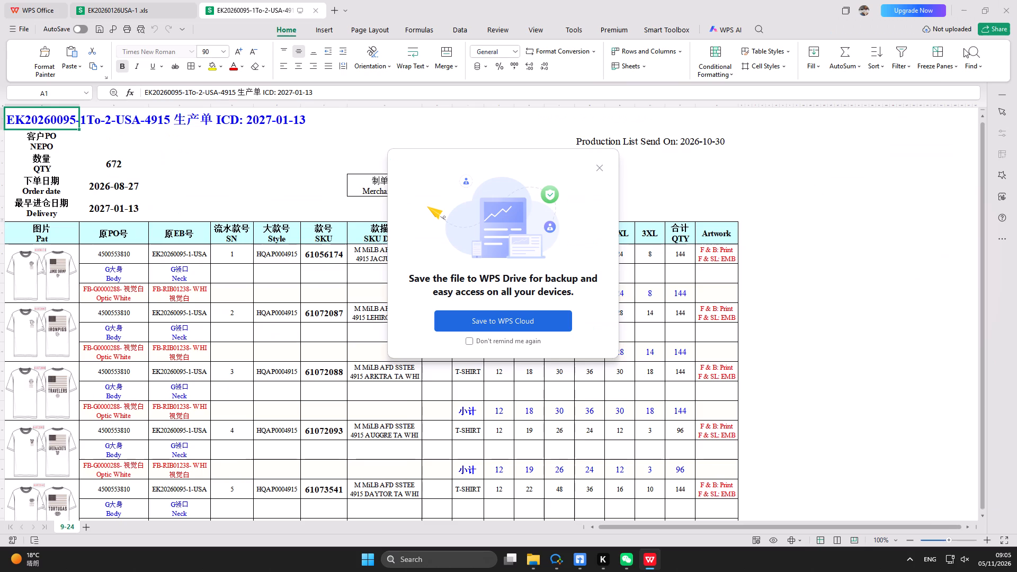
left_click(602, 167)
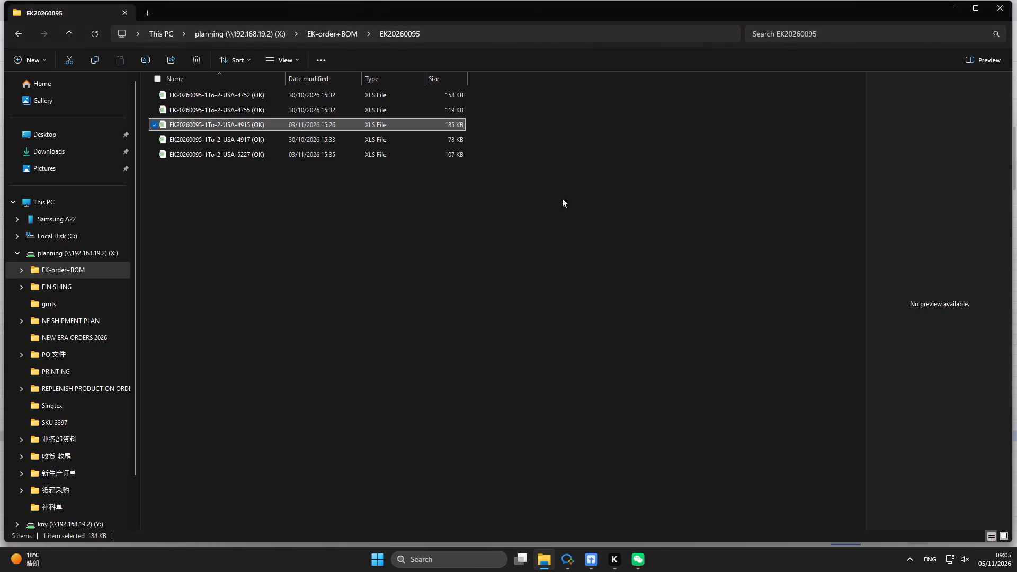
left_click(1005, 8)
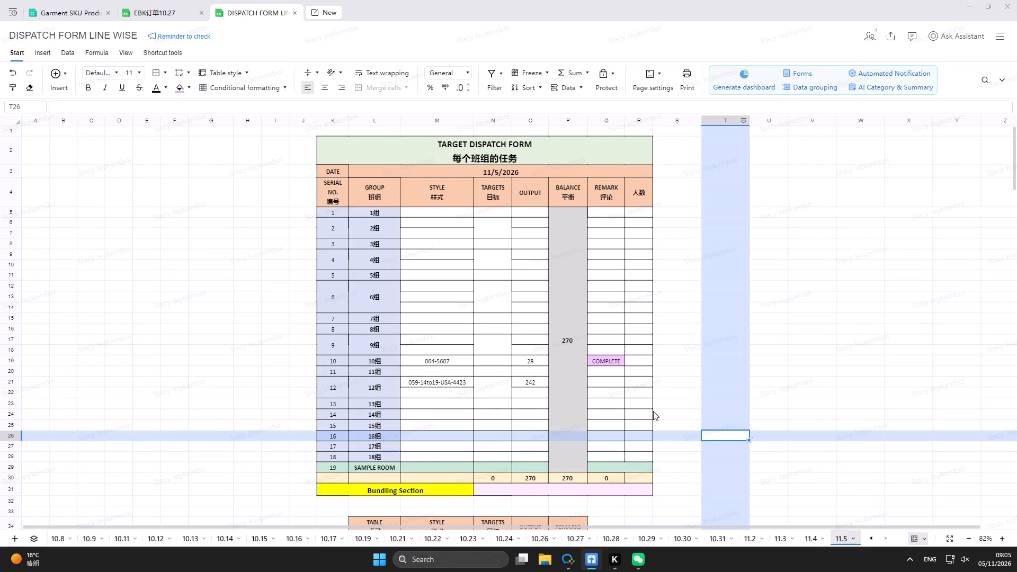
Check the 059-4424 output on the 11.4 dispatch sheet and enter style 059-4424 with output 180 for 2组 on the 11.5 sheet.
scroll(664, 520, "up", 2)
scroll(669, 469, "up", 7)
left_click(815, 540)
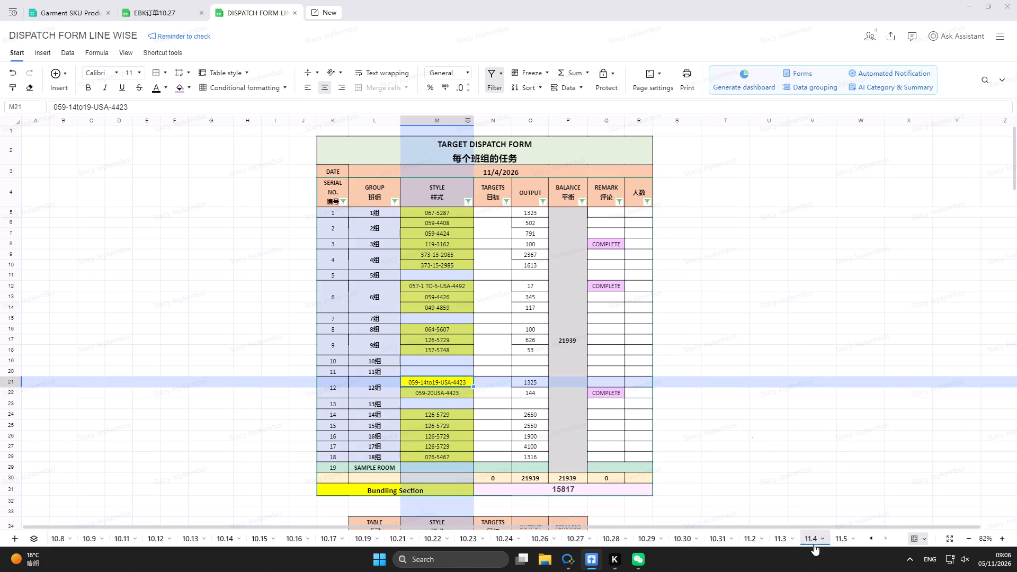
left_click(531, 235)
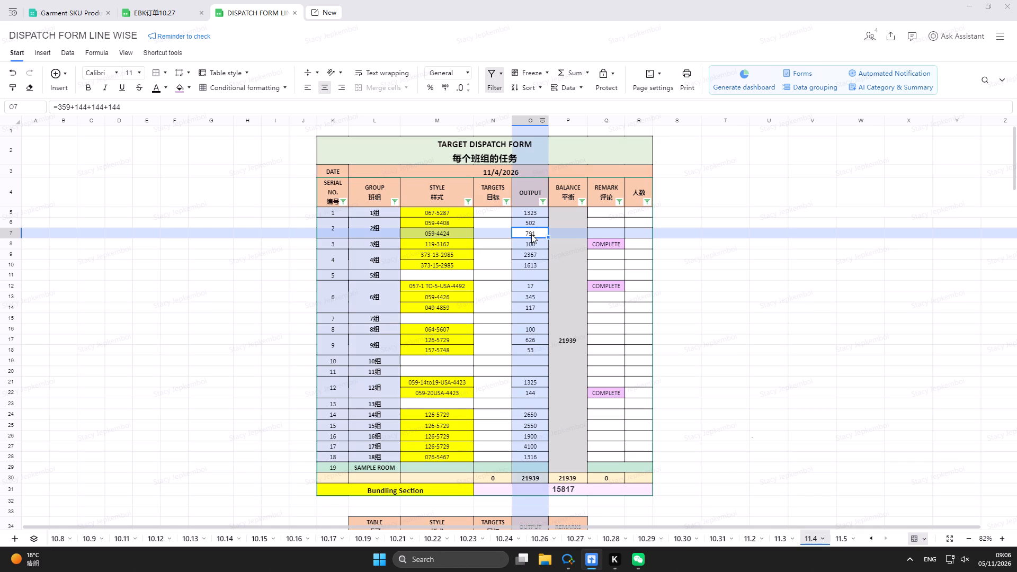
left_click(840, 538)
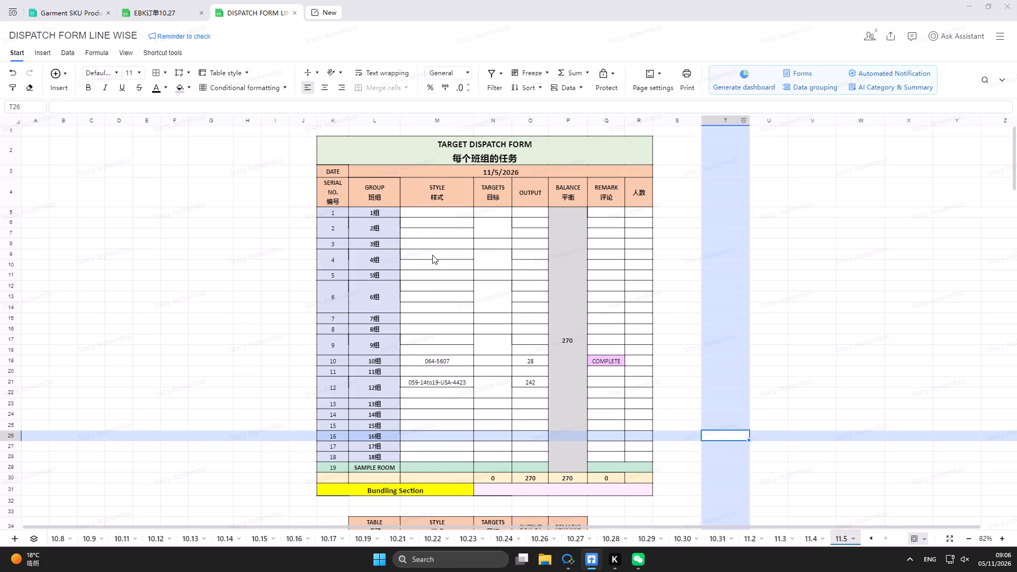
left_click(435, 225)
type("059-")
type("442")
key("4")
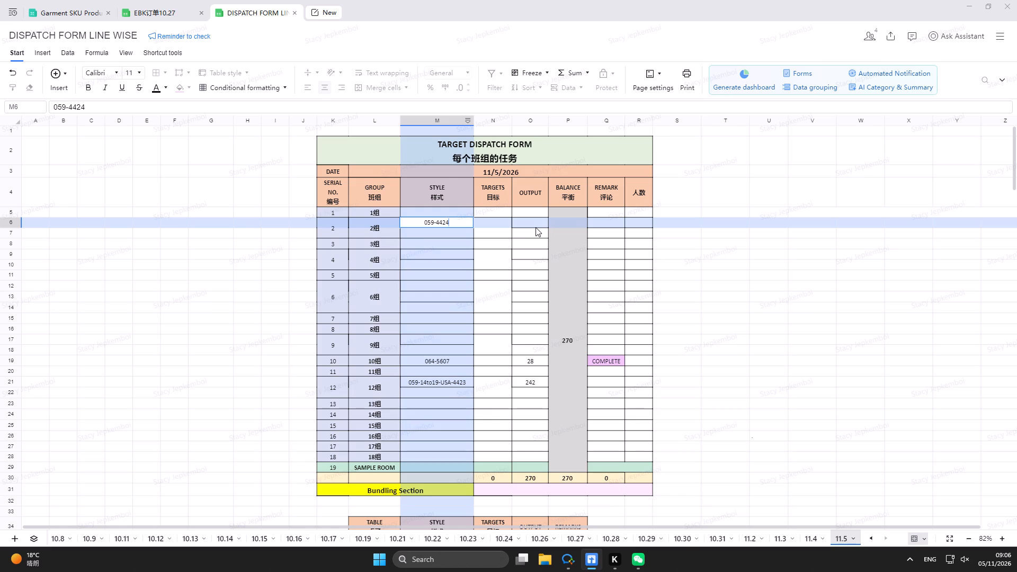
left_click(547, 218)
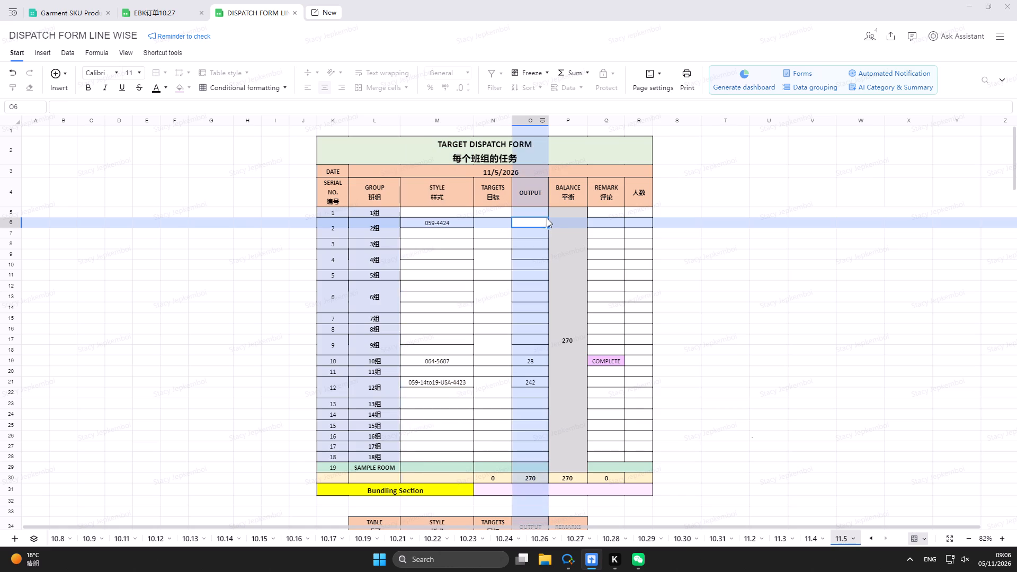
key("equal")
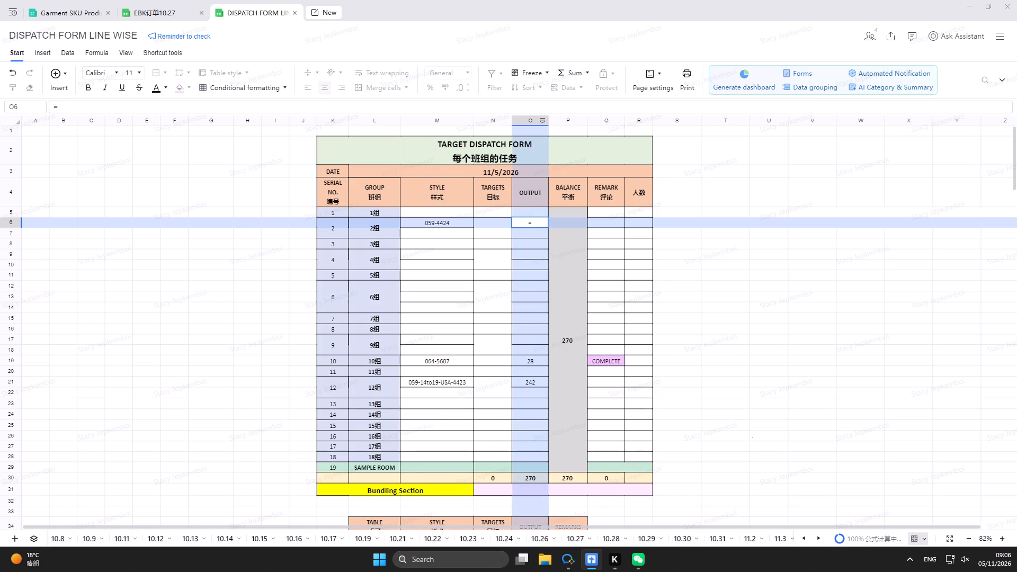
type("180")
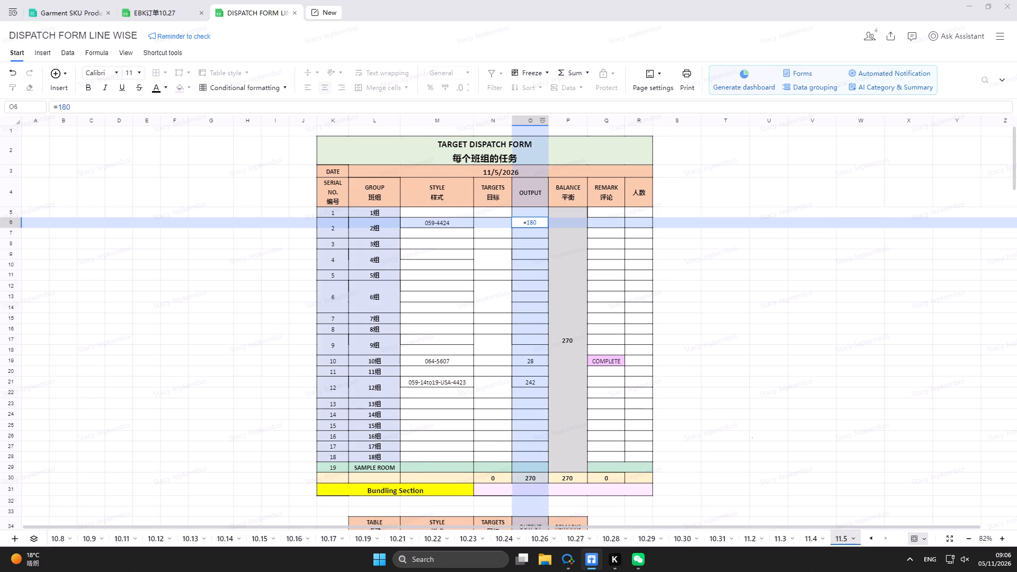
key("Return")
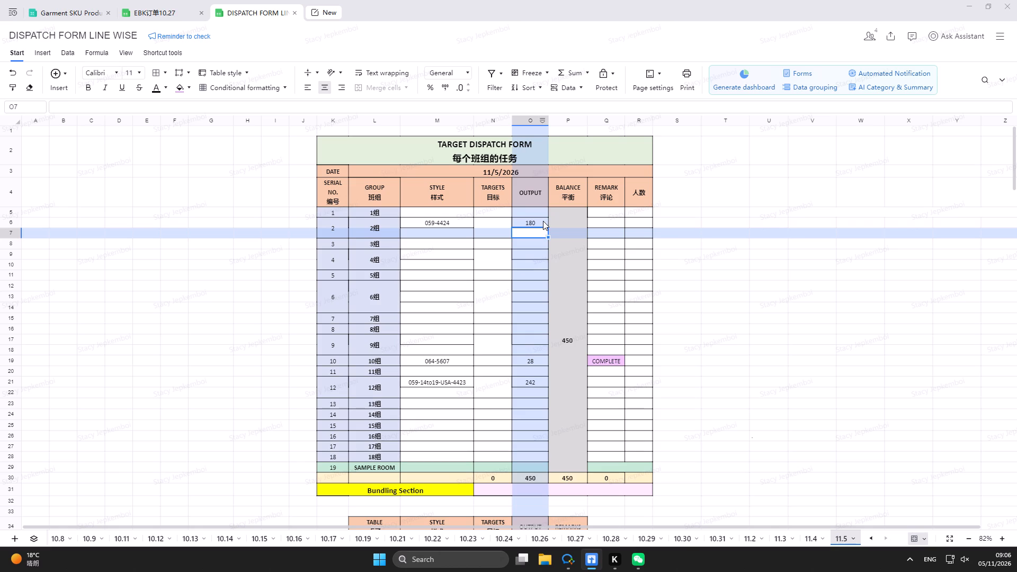
Enter style 157-5745 with output 29 for 7组 on the 11.5 dispatch sheet.
scroll(559, 319, "up", 4)
left_click(435, 320)
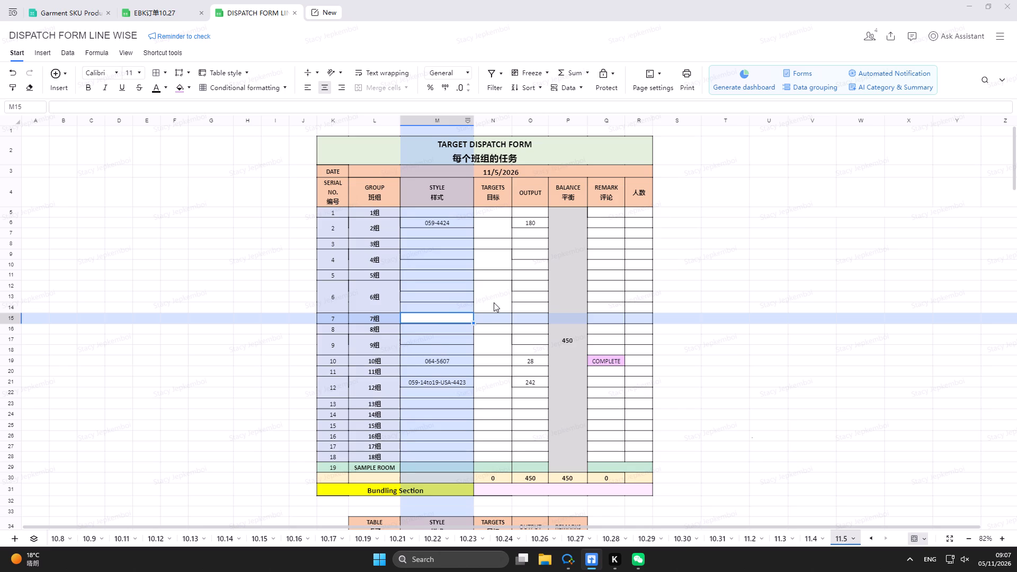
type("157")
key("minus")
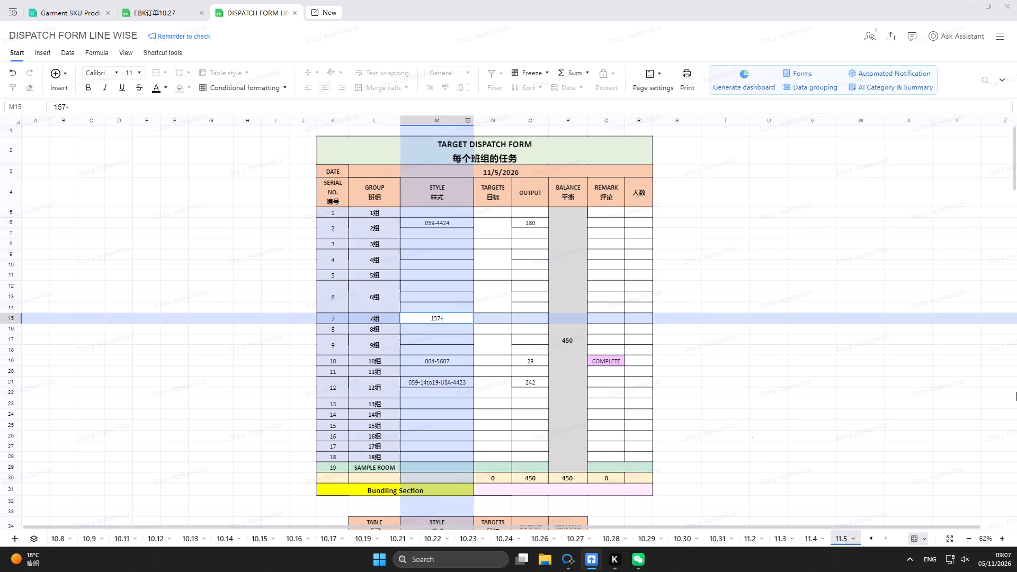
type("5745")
left_click(522, 317)
key("equal")
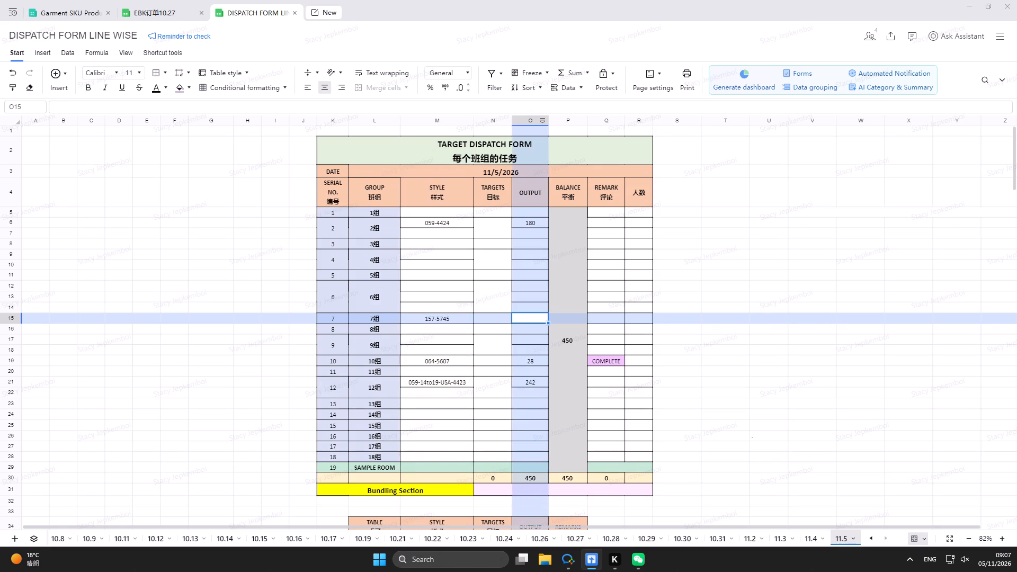
type("29")
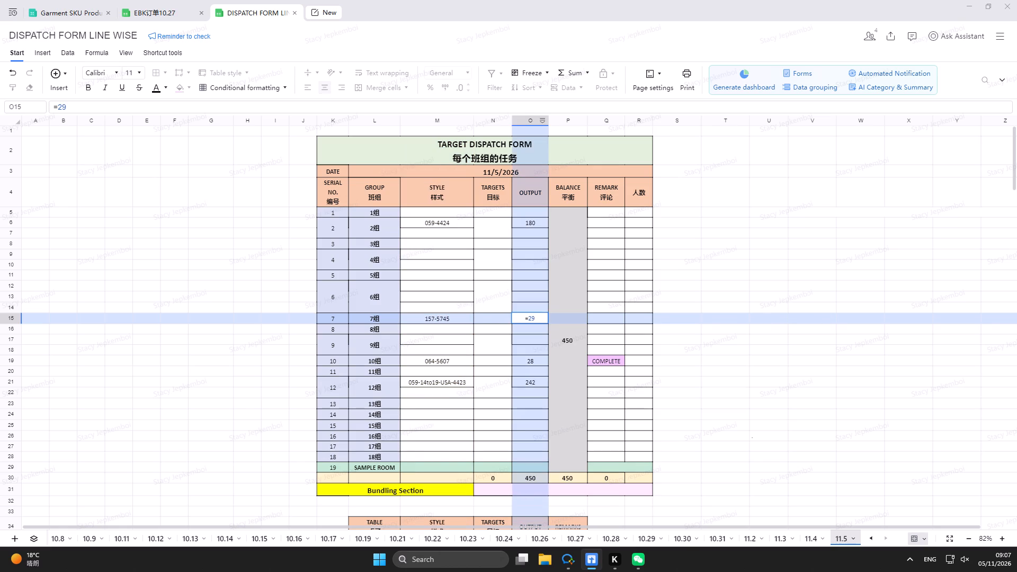
key("Return")
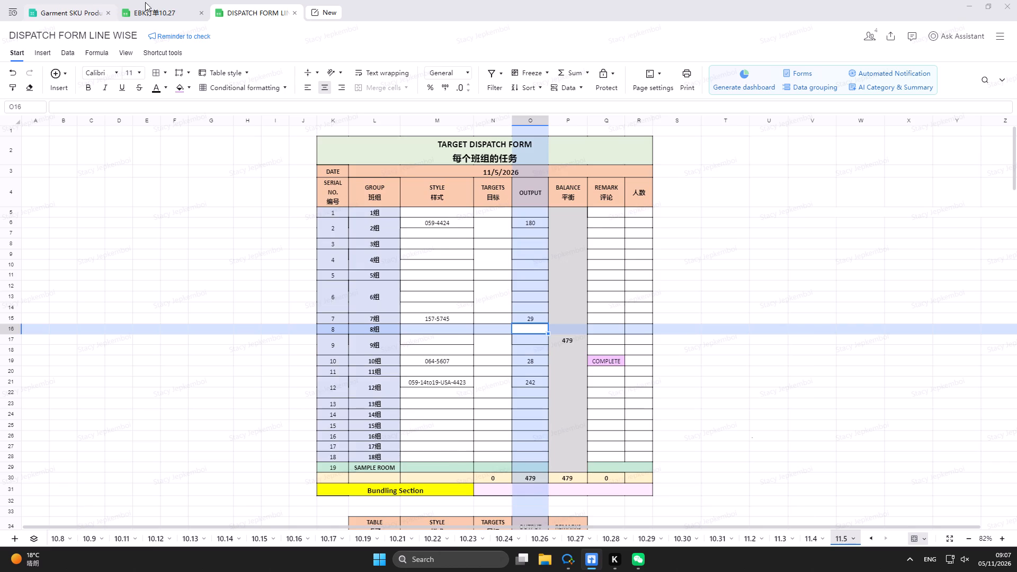
Filter the EB PO column of the EBK订单10.27 planning sheet by 5745 and examine the matching orders' input balances.
left_click(147, 15)
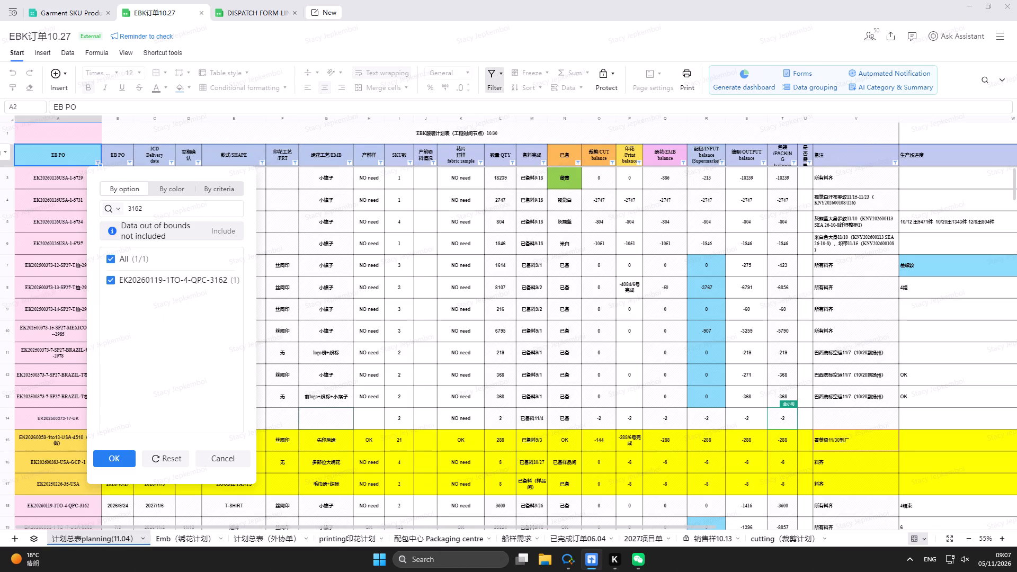
key("BackSpace")
key("BackSpace")
key("BackSpace")
key("BackSpace")
type("5745")
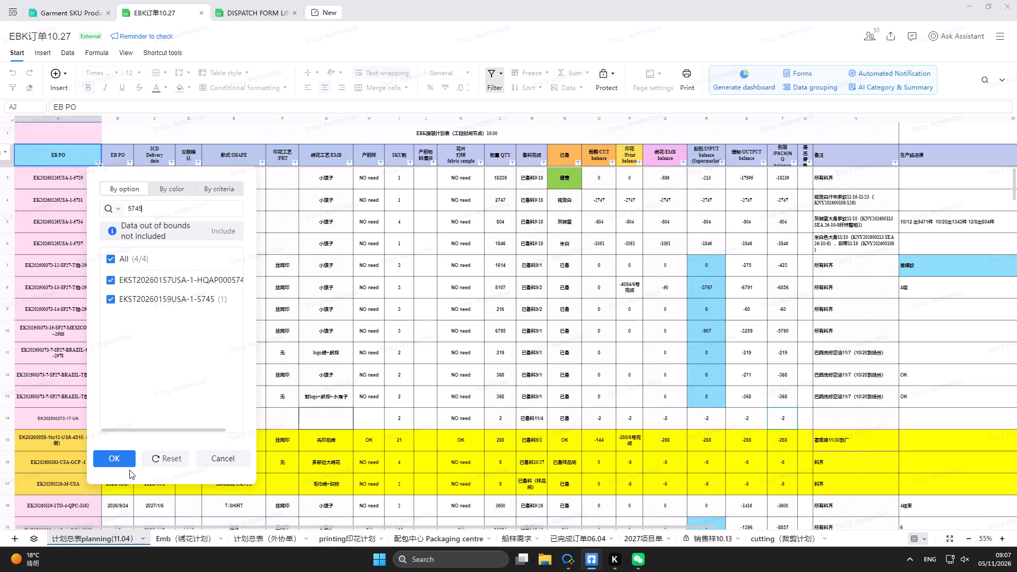
left_click(113, 460)
scroll(148, 328, "up", 7)
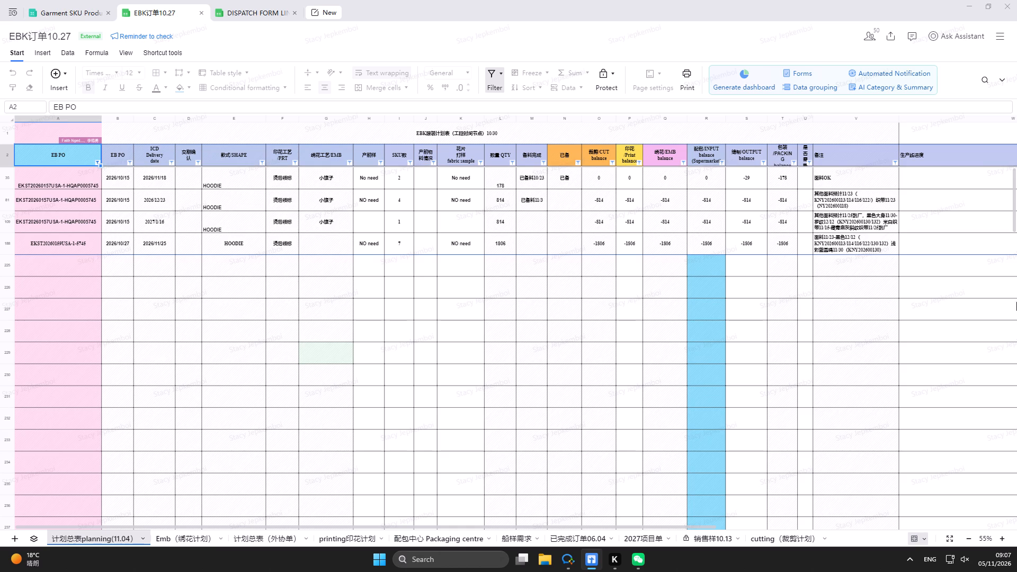
left_click(715, 181)
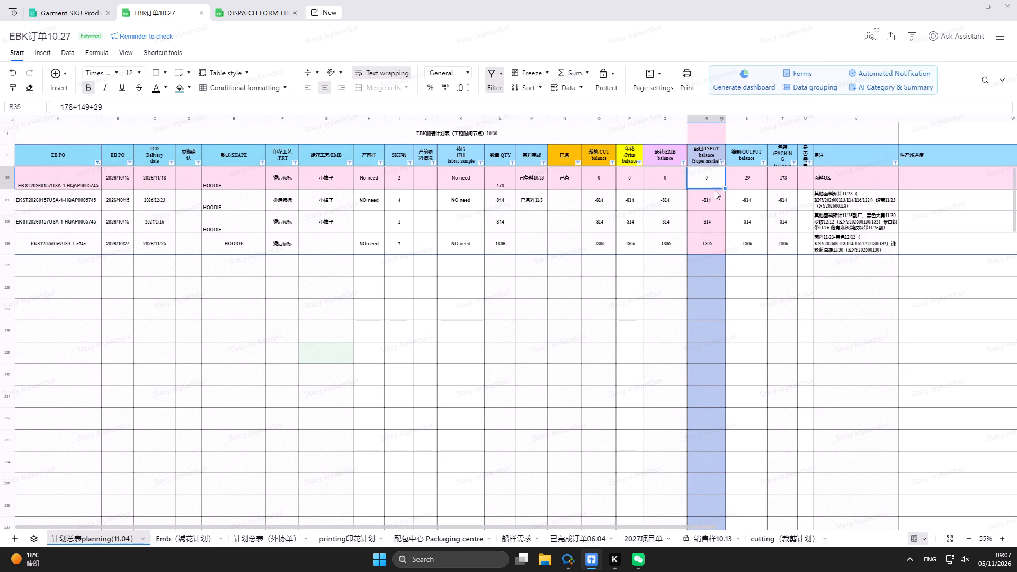
left_click(711, 202)
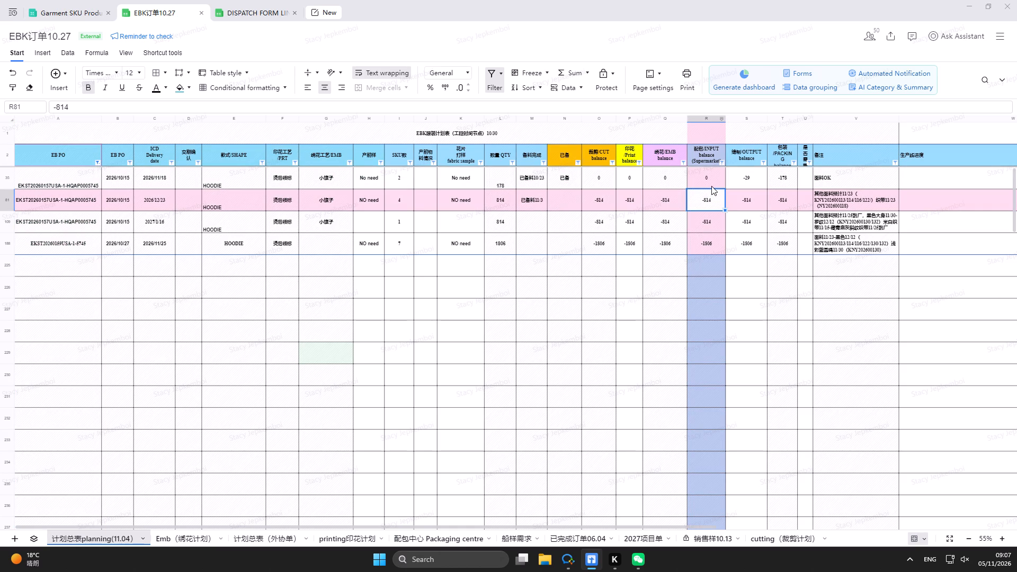
left_click(713, 224)
left_click(720, 246)
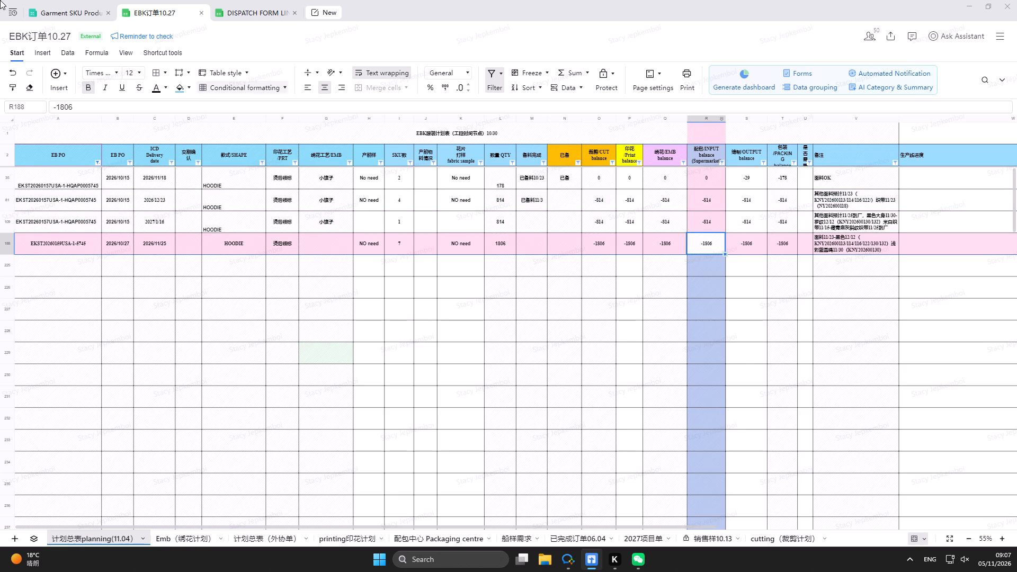
Open the 157-5745 table in the Garment SKU Production Tracker, at its first empty row.
left_click(69, 13)
scroll(83, 326, "down", 2)
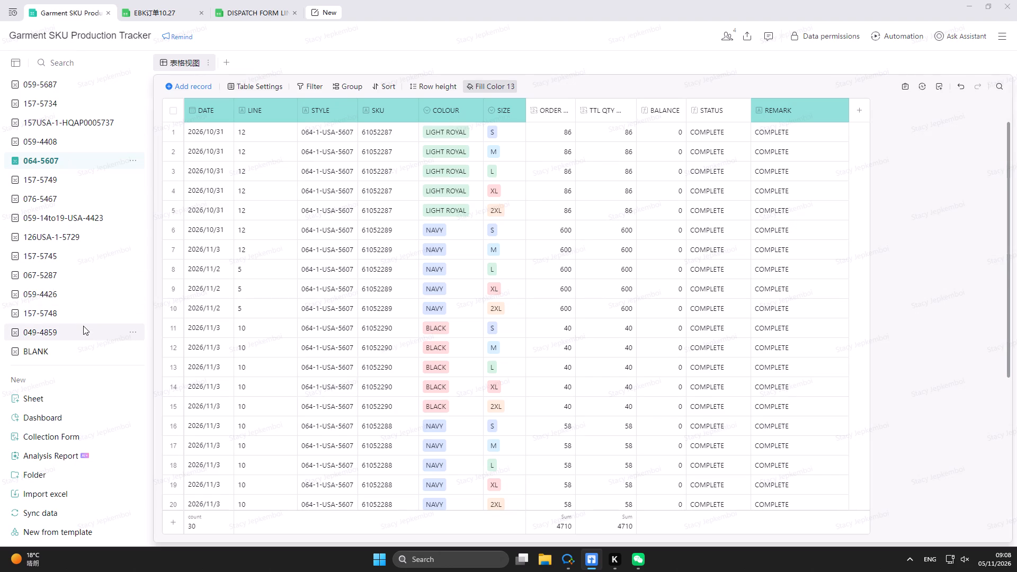
left_click(144, 6)
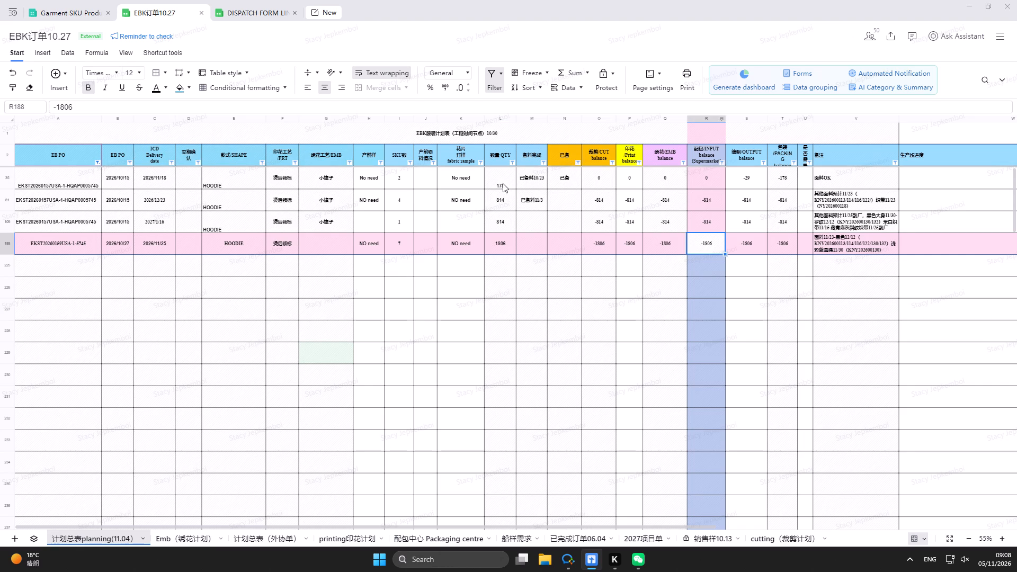
left_click(73, 6)
scroll(127, 305, "down", 2)
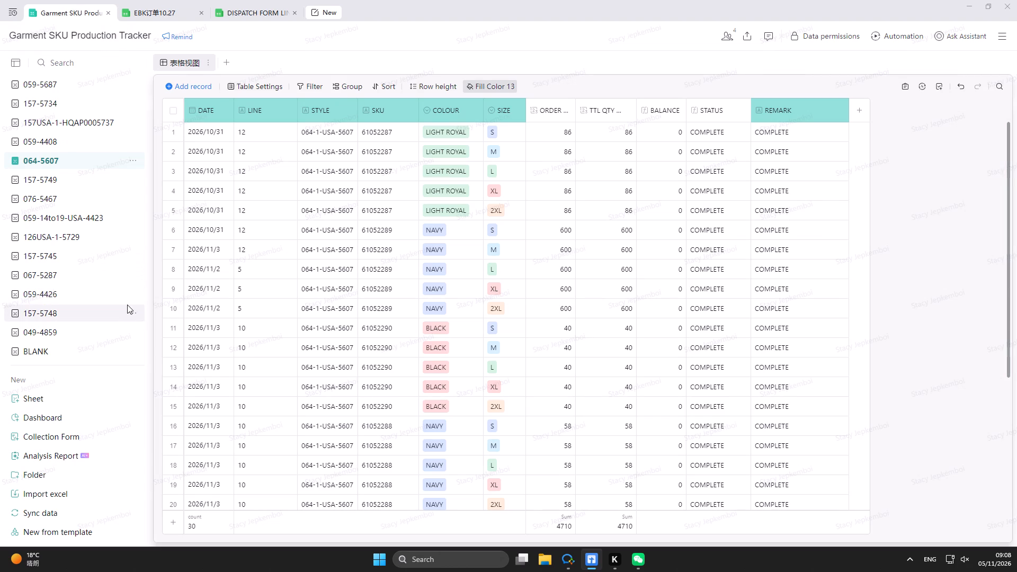
left_click(78, 256)
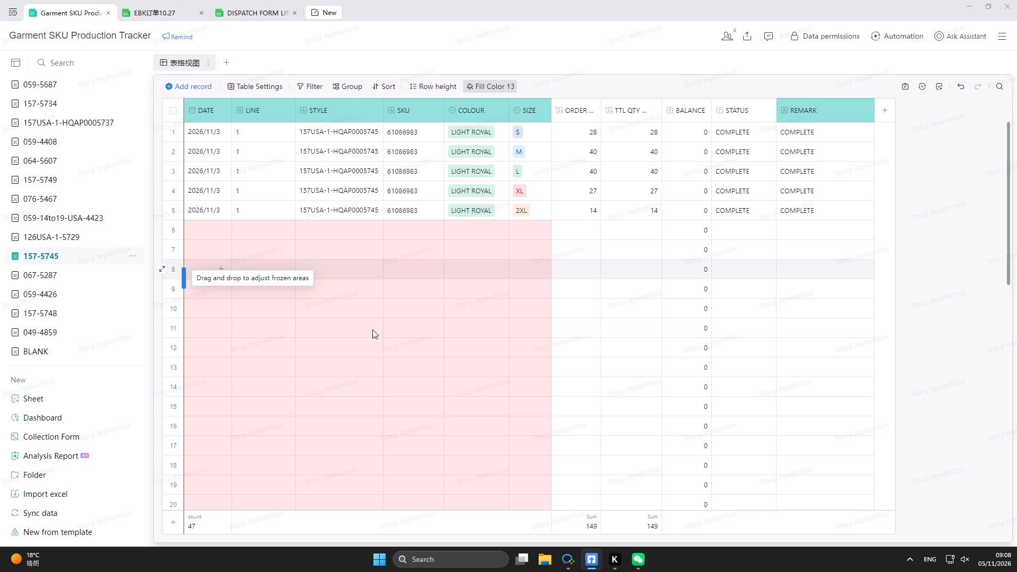
left_click(408, 227)
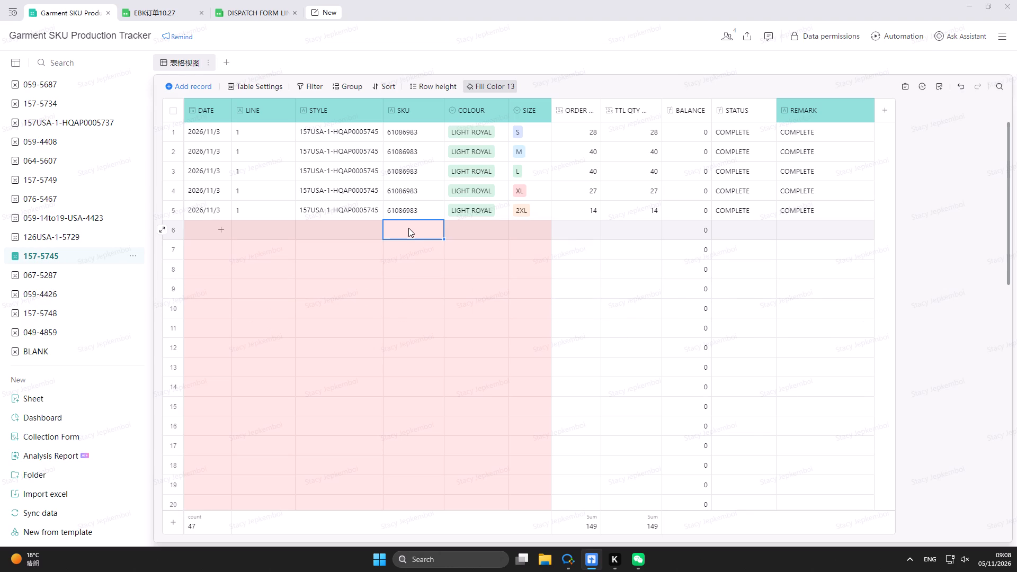
Open the EKST20260157USA (OK) workbook from the EKST20260157USA folder in EK-order+BOM and show its HQAP0005745 sheet.
left_click(545, 560)
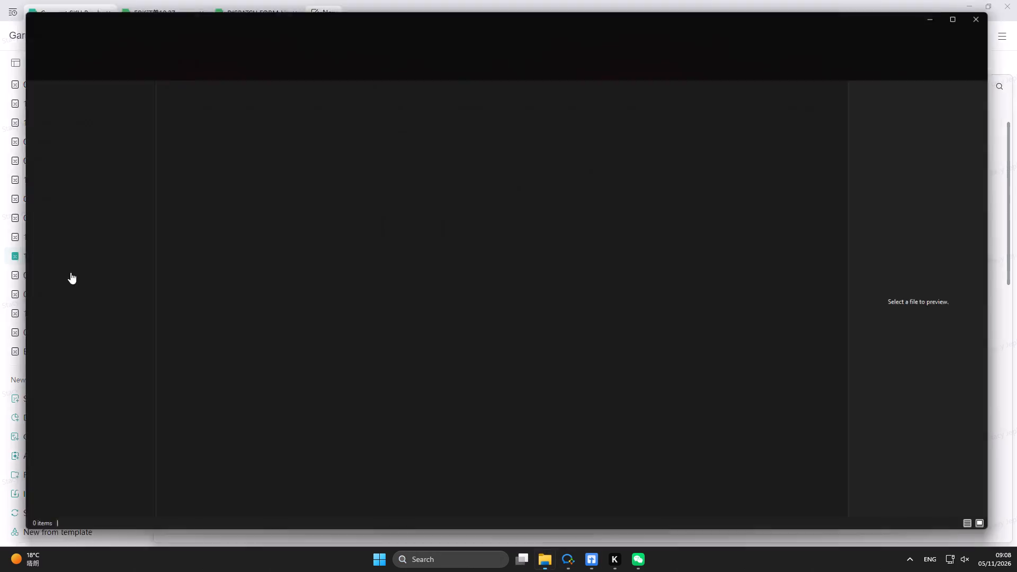
double_click(95, 253)
double_click(189, 96)
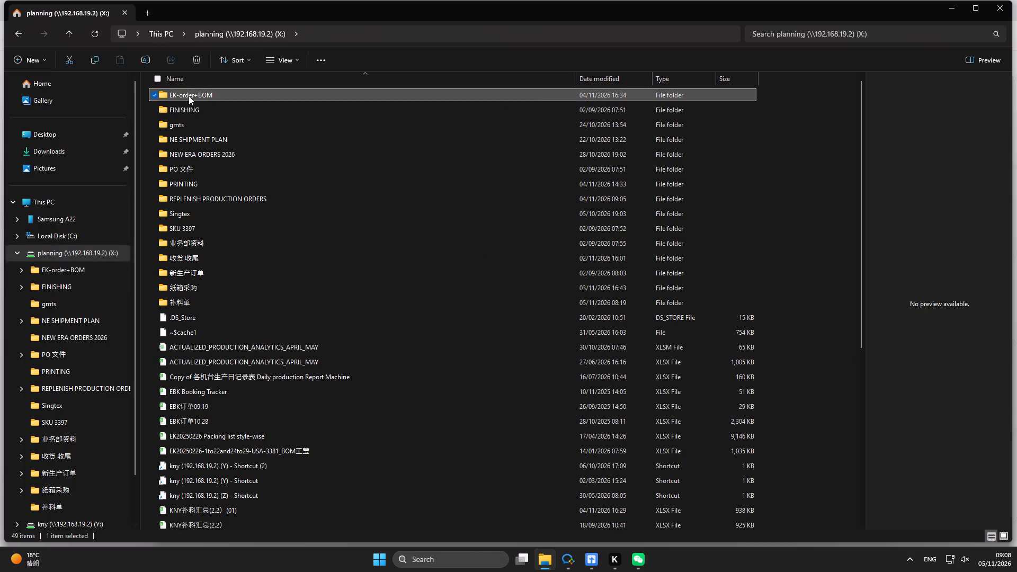
scroll(234, 407, "down", 20)
scroll(234, 407, "down", 14)
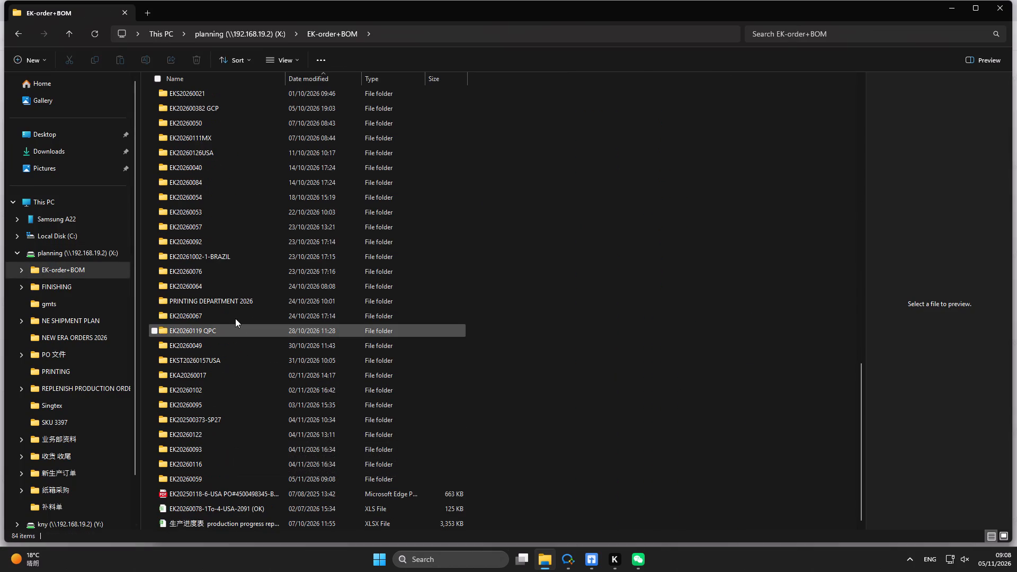
double_click(242, 356)
double_click(245, 99)
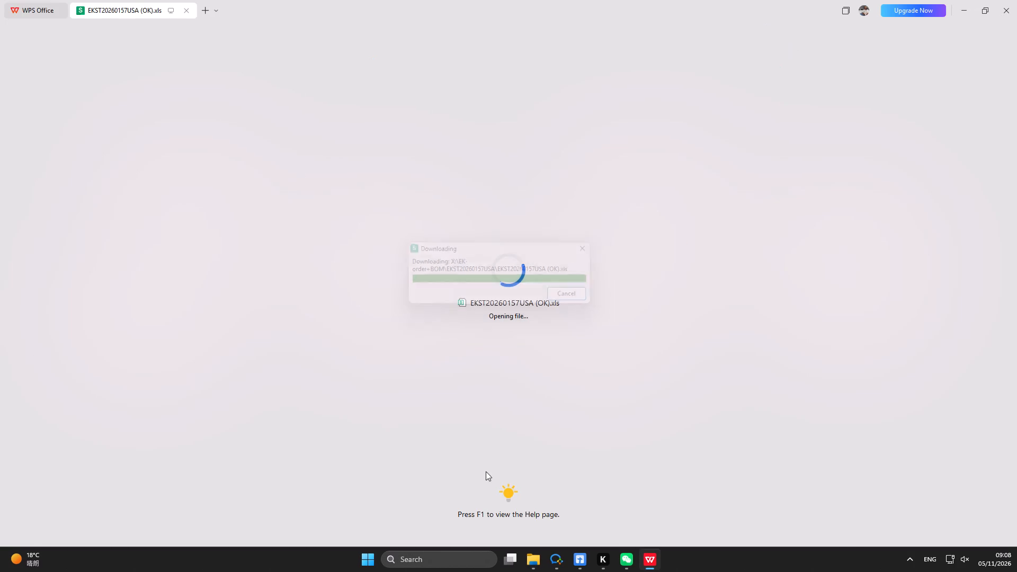
left_click(371, 520)
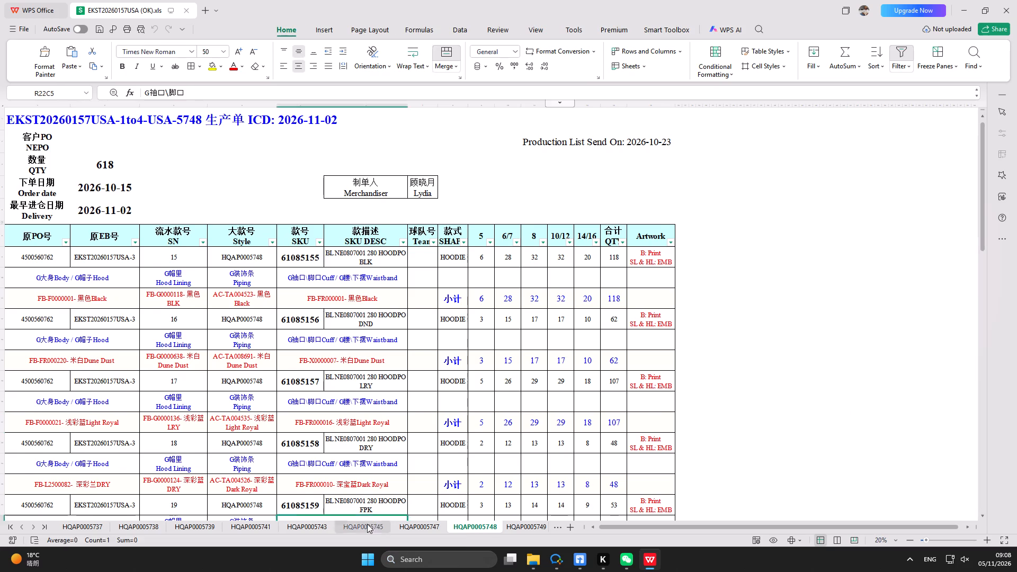
left_click(367, 524)
Hide the 原EB号, 流水款号 SN and 大款号 Style columns on the HQAP0005745 sheet.
left_click_drag(109, 107, 369, 169)
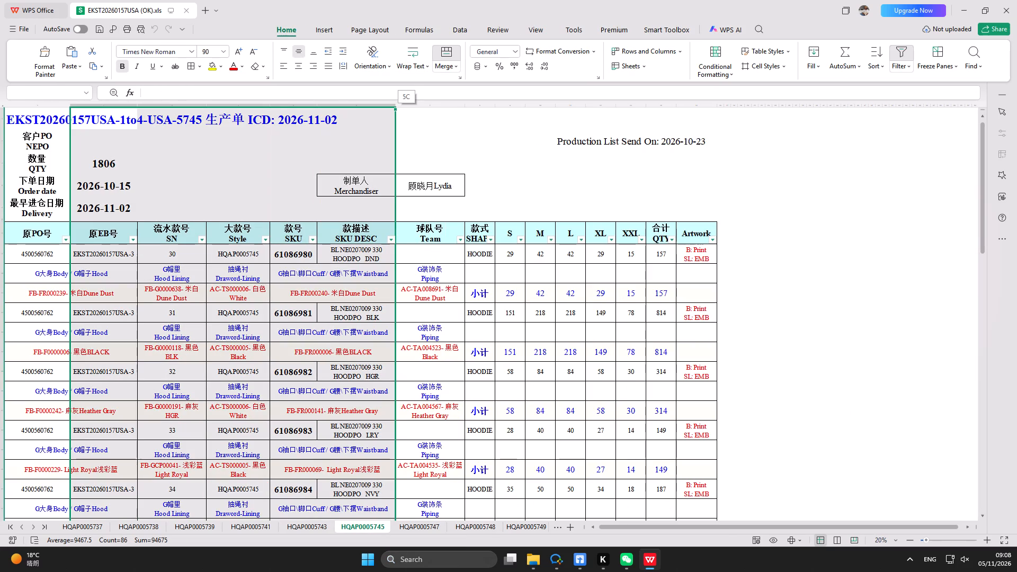
left_click_drag(369, 169, 244, 164)
right_click(224, 157)
left_click(254, 215)
scroll(207, 214, "down", 4)
Freeze the column header row of the HQAP0005745 sheet.
left_click(1, 120)
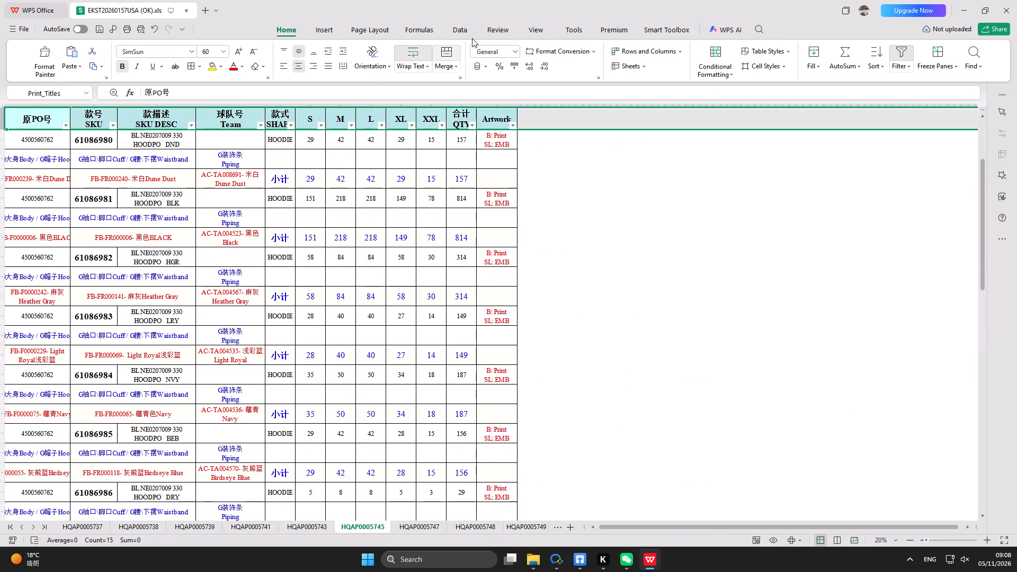
left_click(534, 34)
left_click(638, 67)
left_click(659, 113)
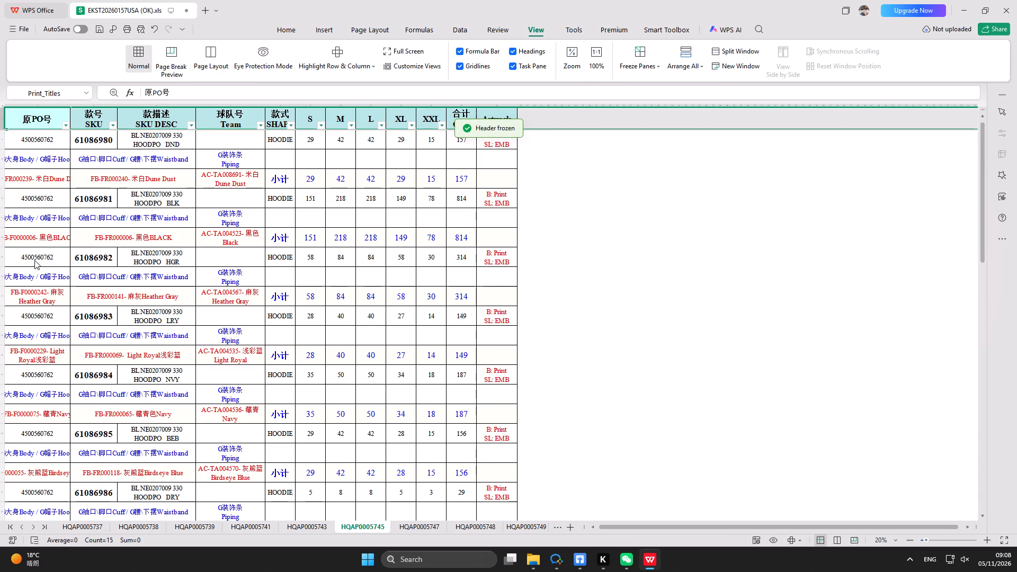
left_click(291, 32)
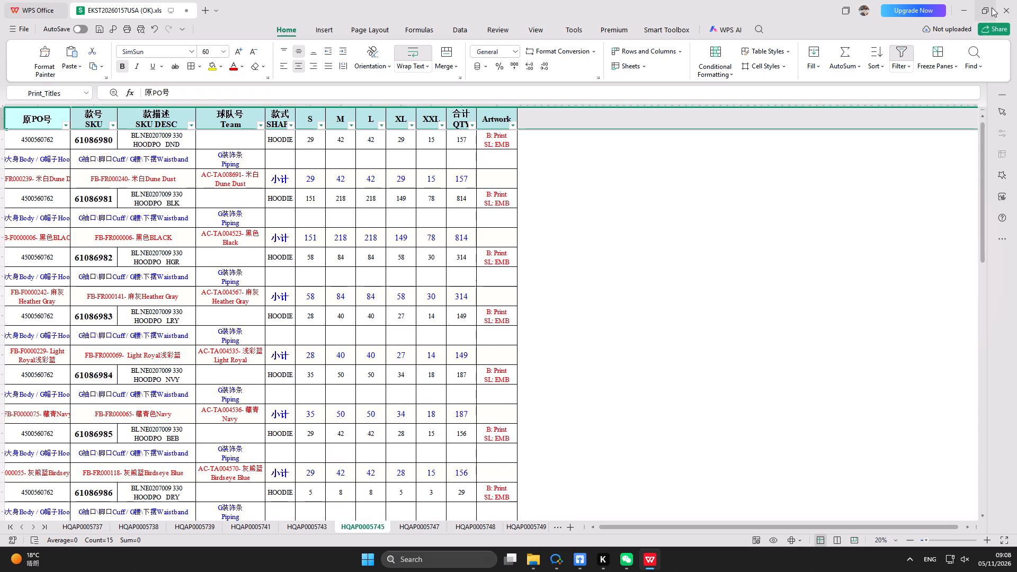
Arrange the production list workbook side by side with the Garment SKU Production Tracker.
left_click(880, 84)
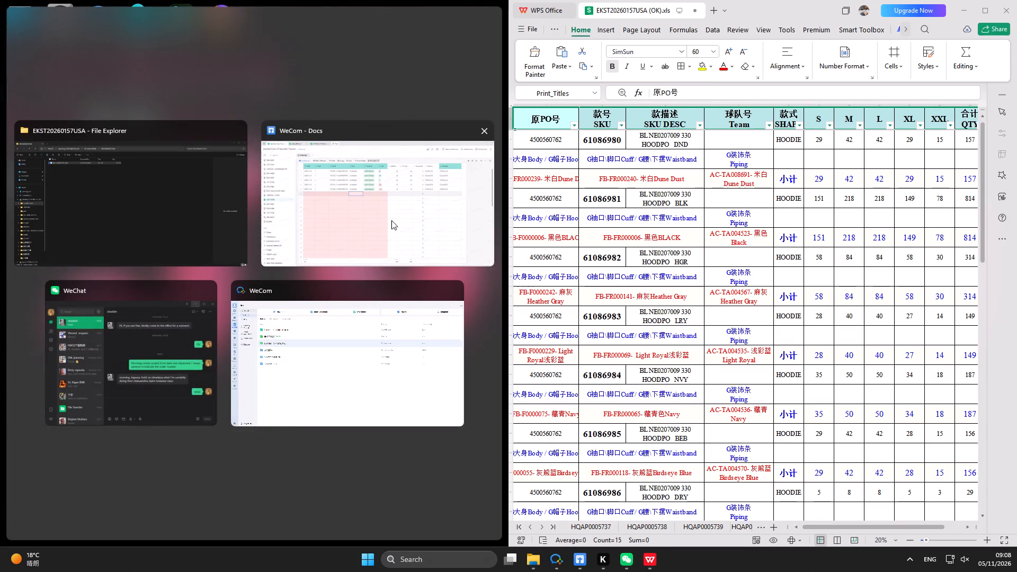
left_click(388, 226)
Fill row 6 of the 157-5745 table with date 2026/11/5 and line 7.
double_click(201, 234)
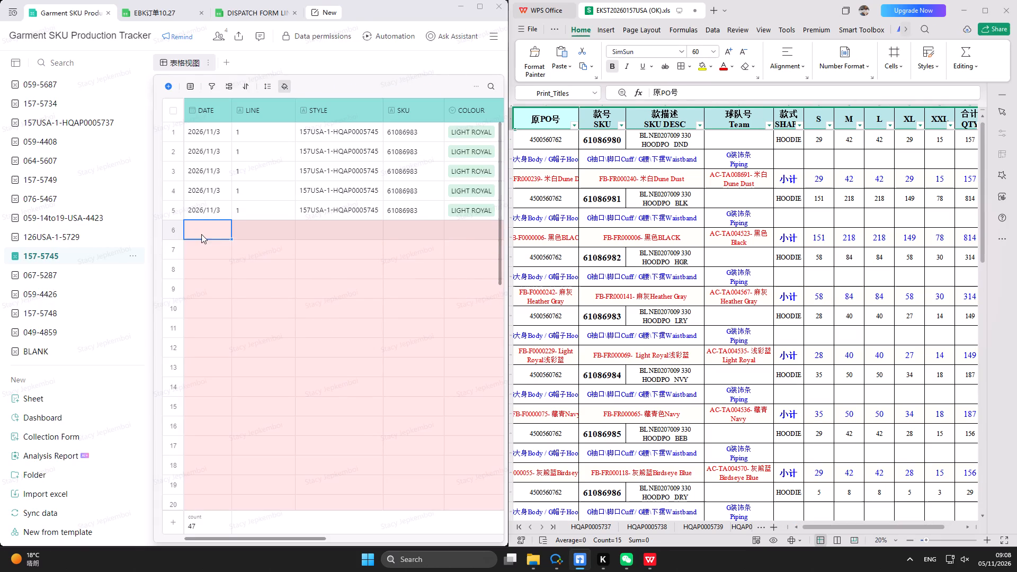
left_click(266, 320)
left_click(270, 236)
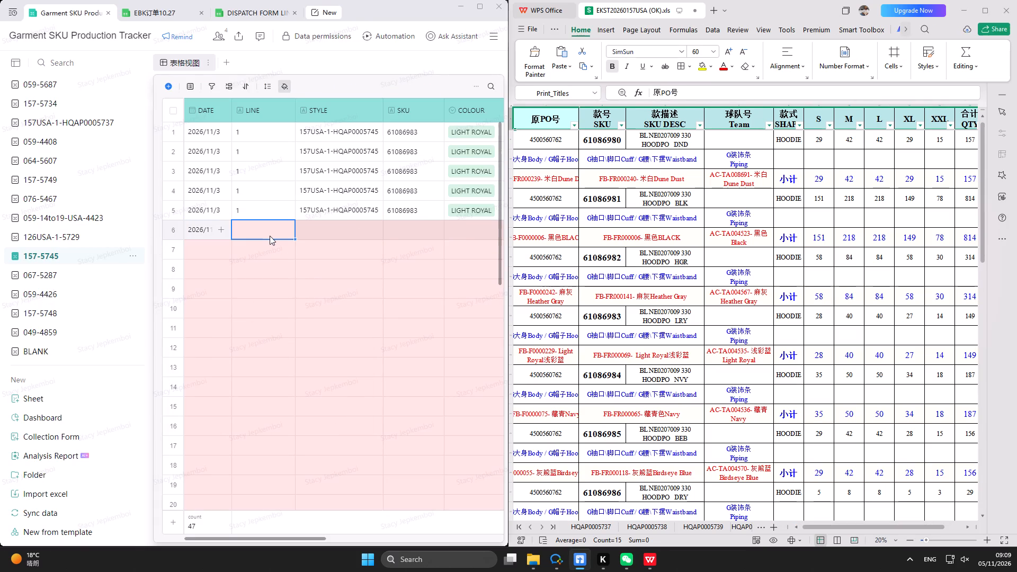
key("7")
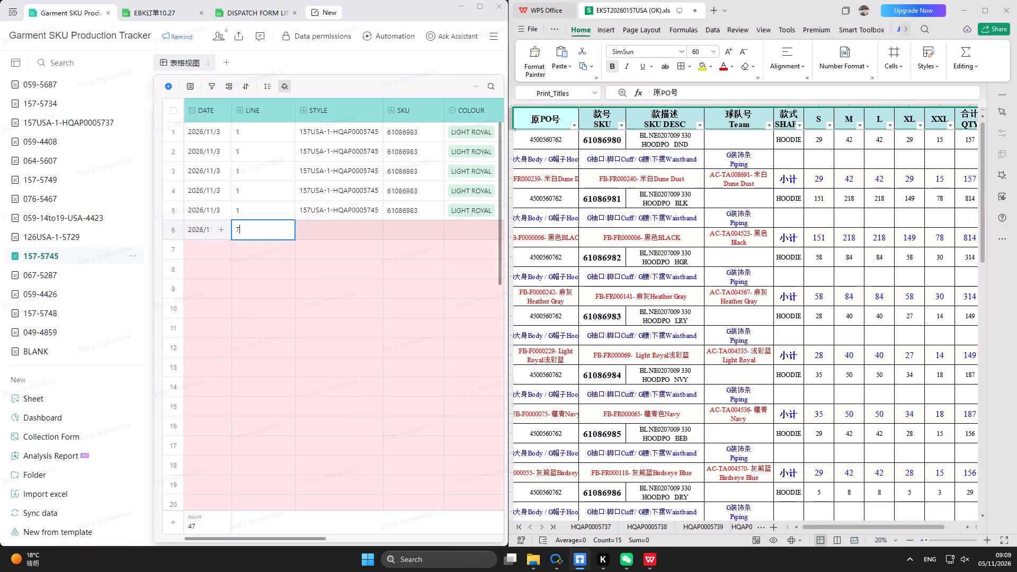
left_click(322, 238)
Copy SKU 61086986 from the HQAP0005745 production list into the SKU cell of row 6 in the 157-5745 table.
left_click(400, 231)
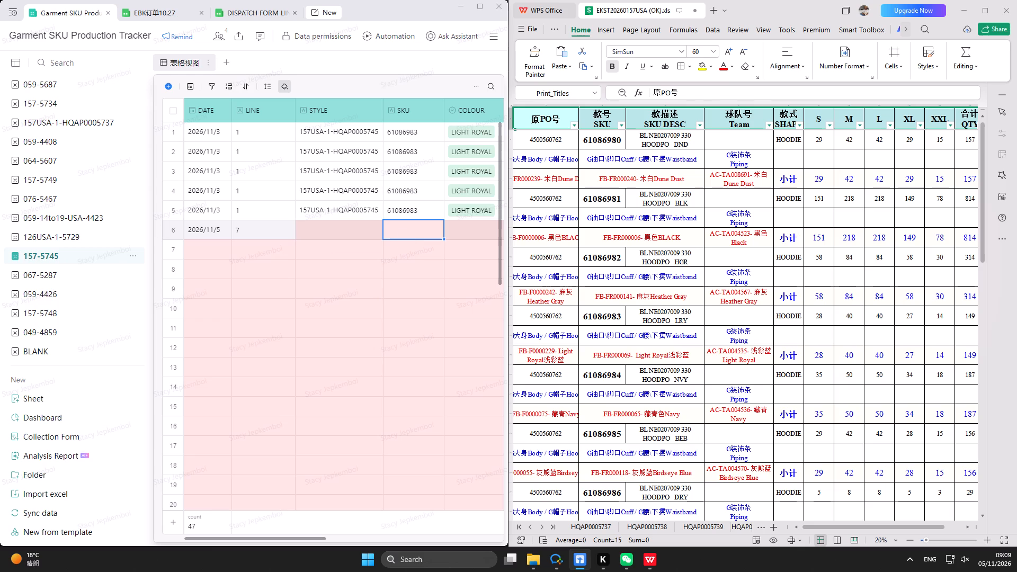
left_click(620, 497)
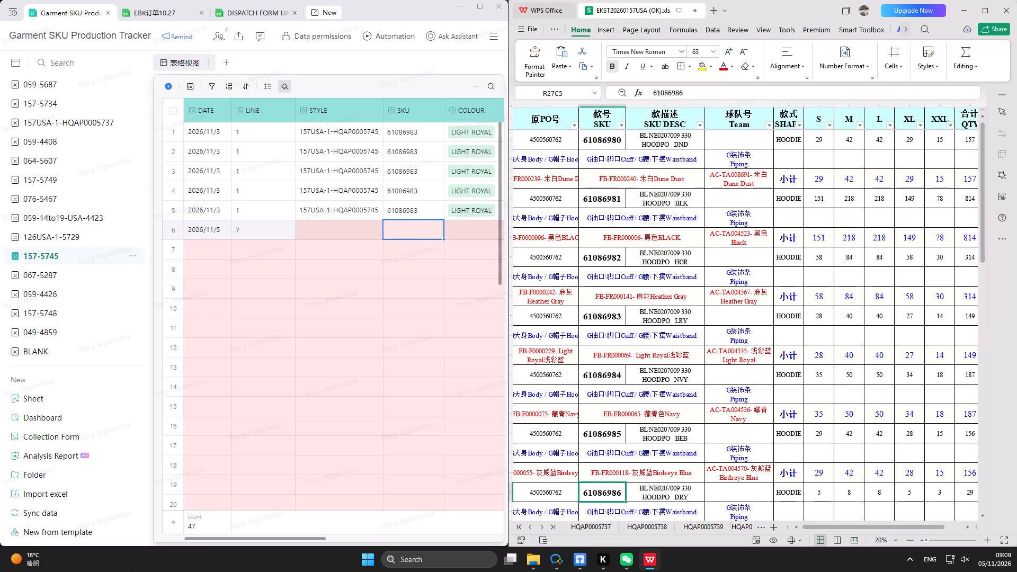
double_click(728, 92)
triple_click(716, 64)
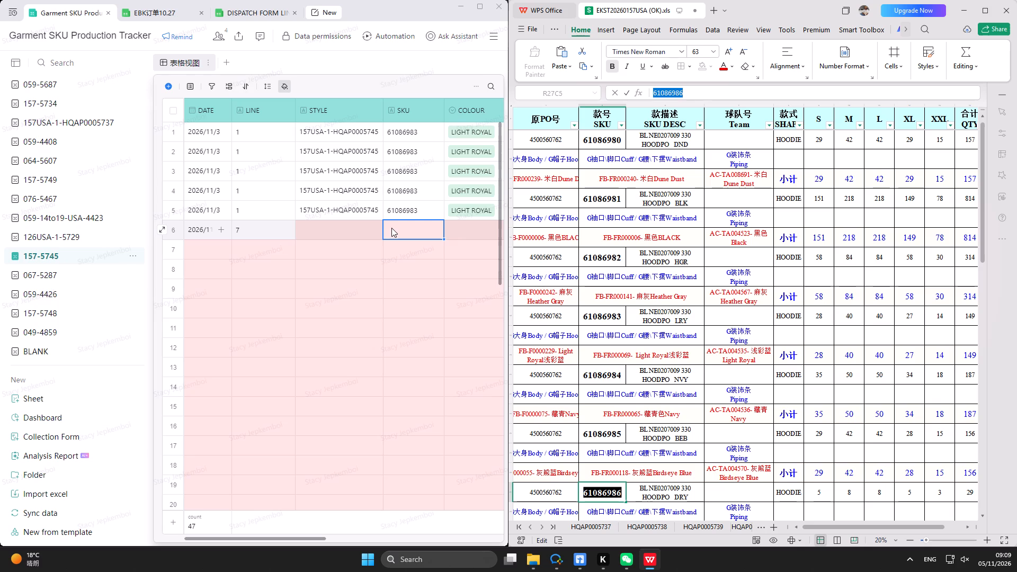
double_click(420, 233)
right_click(420, 233)
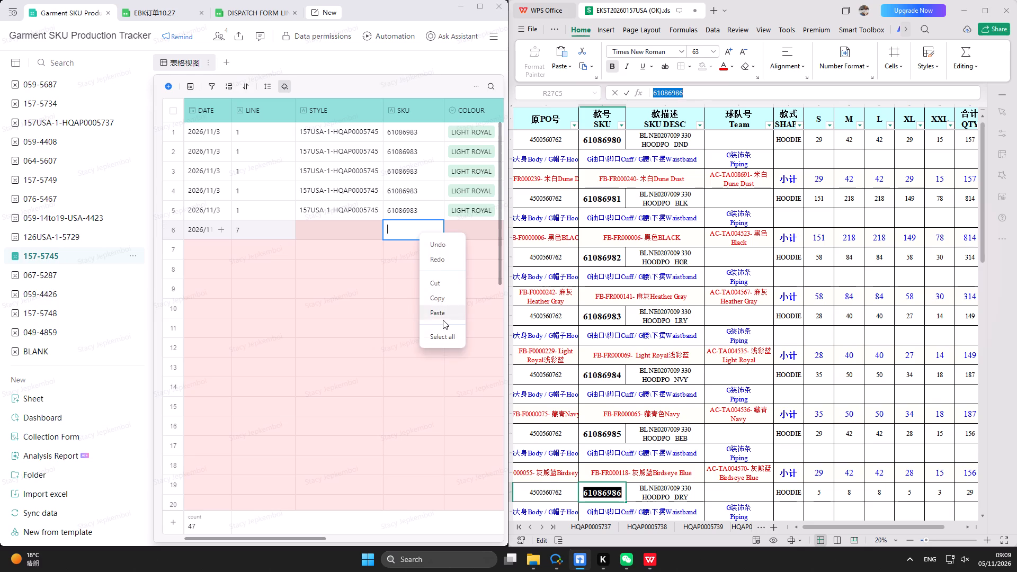
left_click(443, 315)
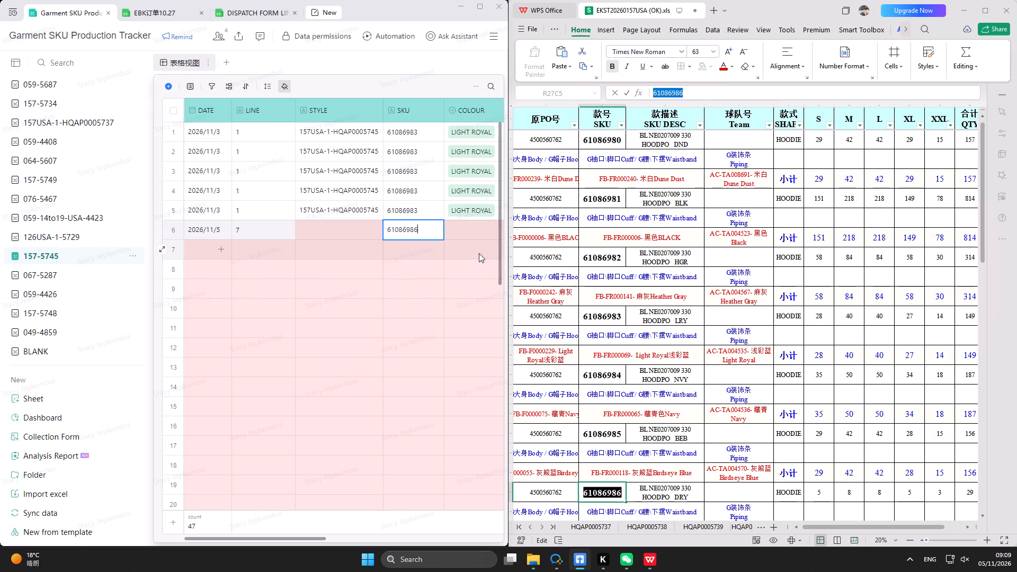
Create the colour option DARK ROYA and assign it to row 6 of the 157-5745 table.
double_click(462, 226)
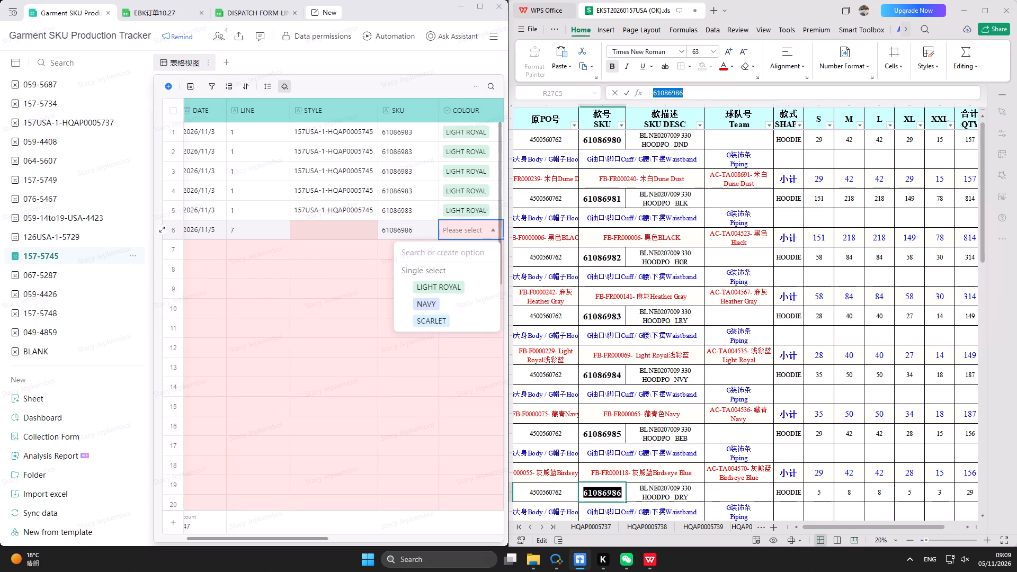
type("DARK")
key("space")
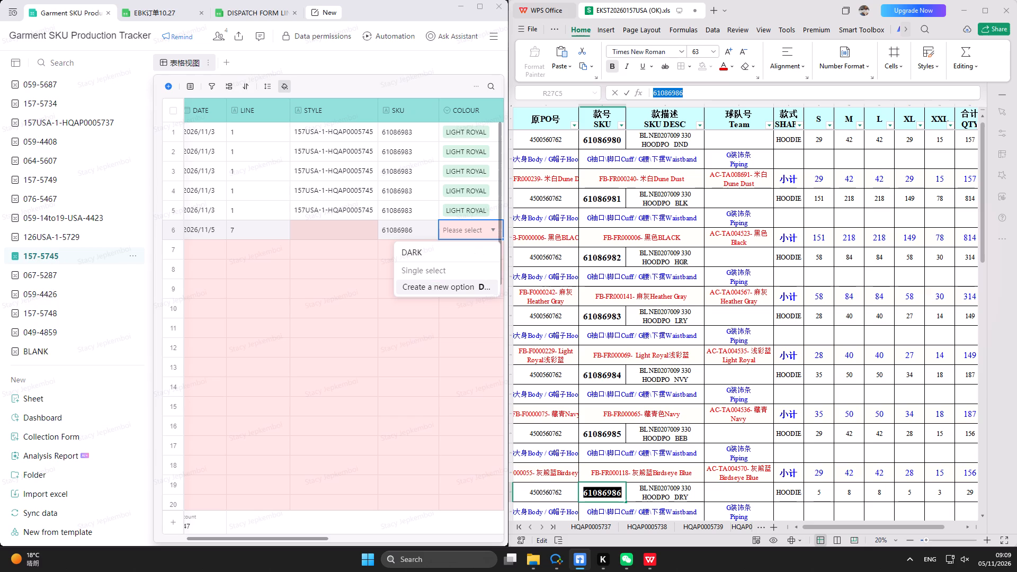
type("ROYA")
left_click(467, 282)
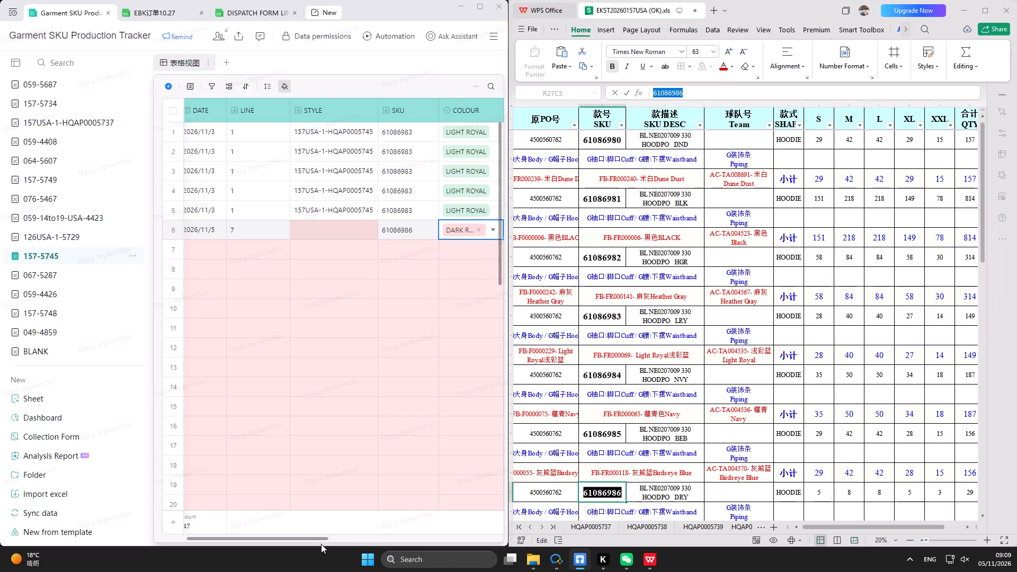
Set the sizes of rows 6 to 10 in the 157-5745 table to S, M, L, XL and 2XL.
left_click_drag(323, 539, 372, 532)
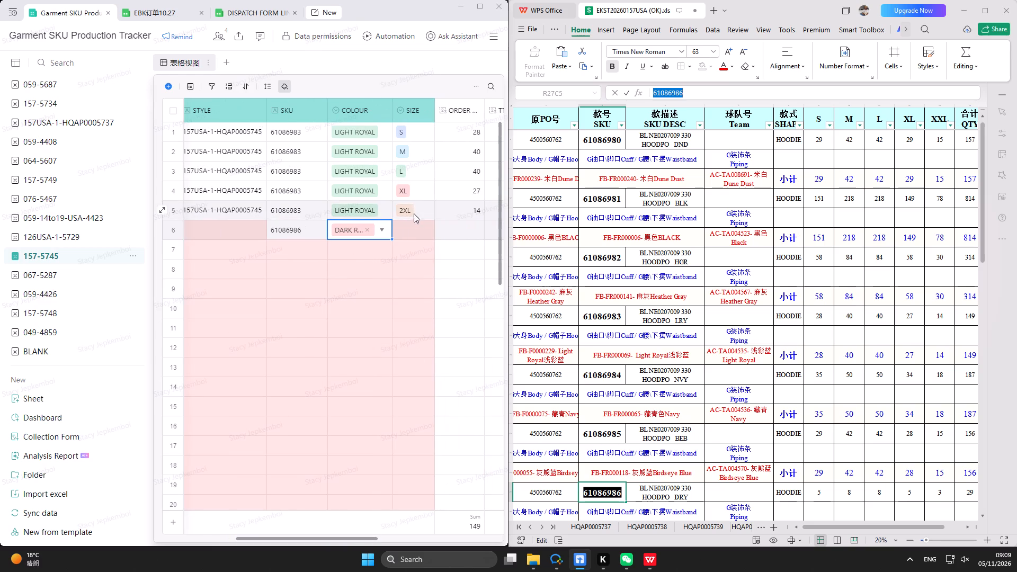
double_click(409, 229)
left_click(443, 357)
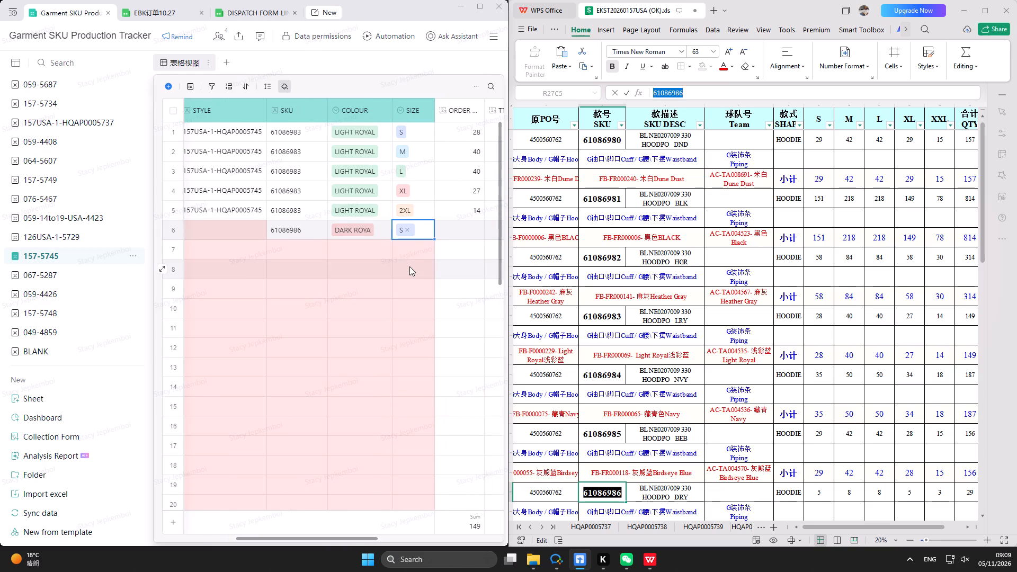
double_click(409, 255)
left_click(435, 354)
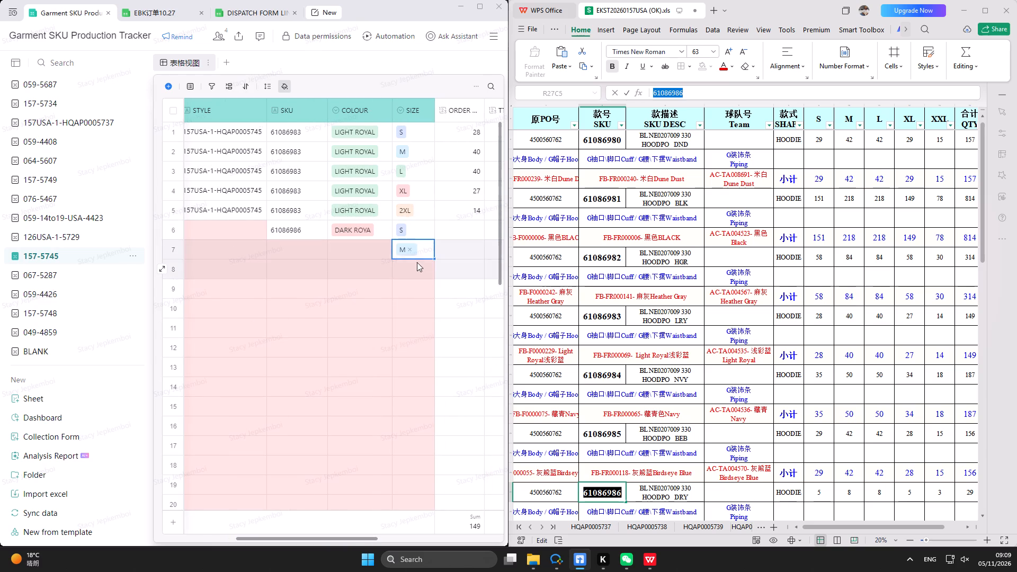
double_click(412, 270)
left_click(432, 357)
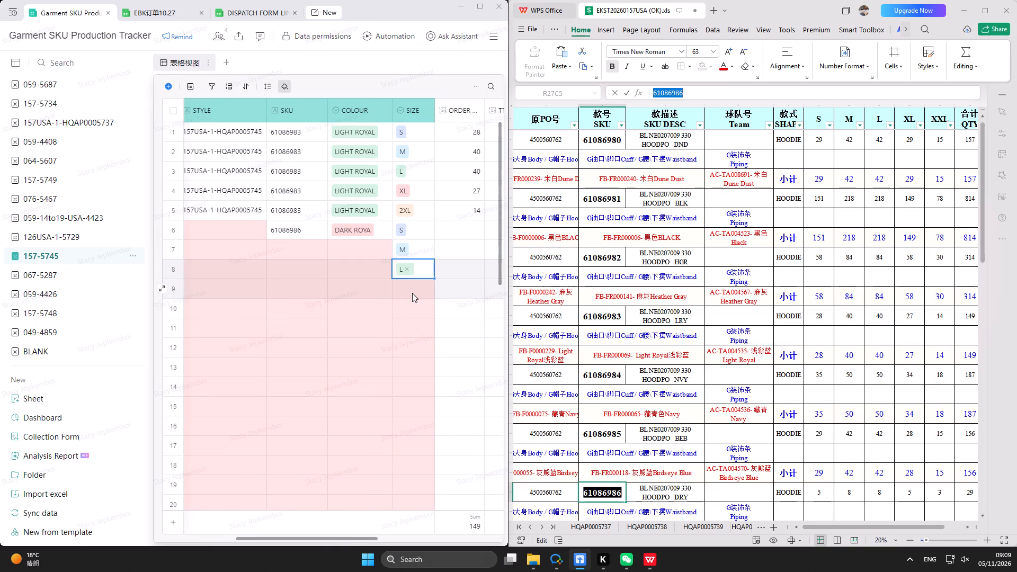
double_click(412, 289)
left_click(441, 362)
double_click(405, 311)
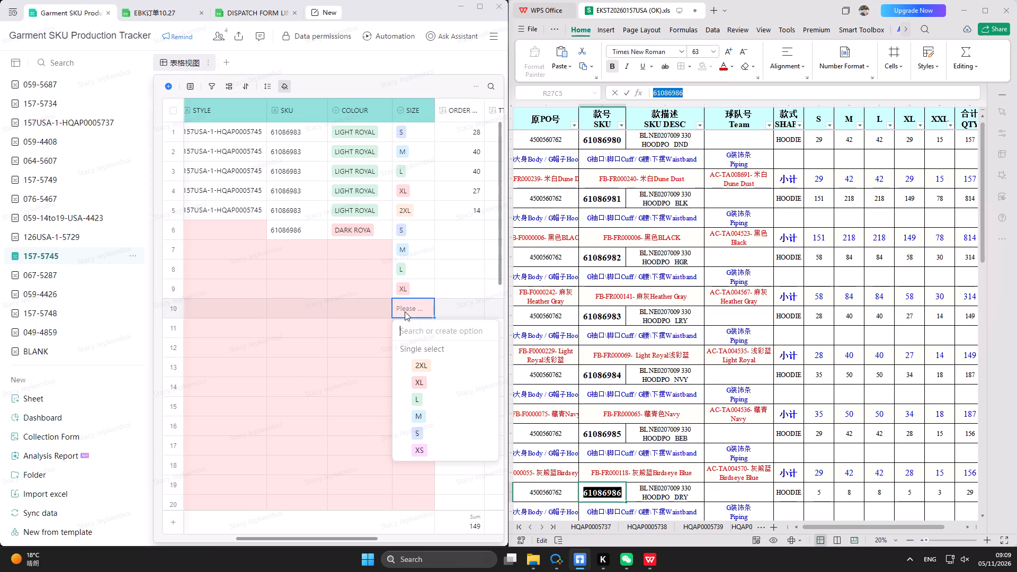
left_click(424, 366)
Highlight the Dark Royal subtotal row of SKU 61086986 in yellow on the production list.
left_click(449, 234)
scroll(595, 408, "down", 2)
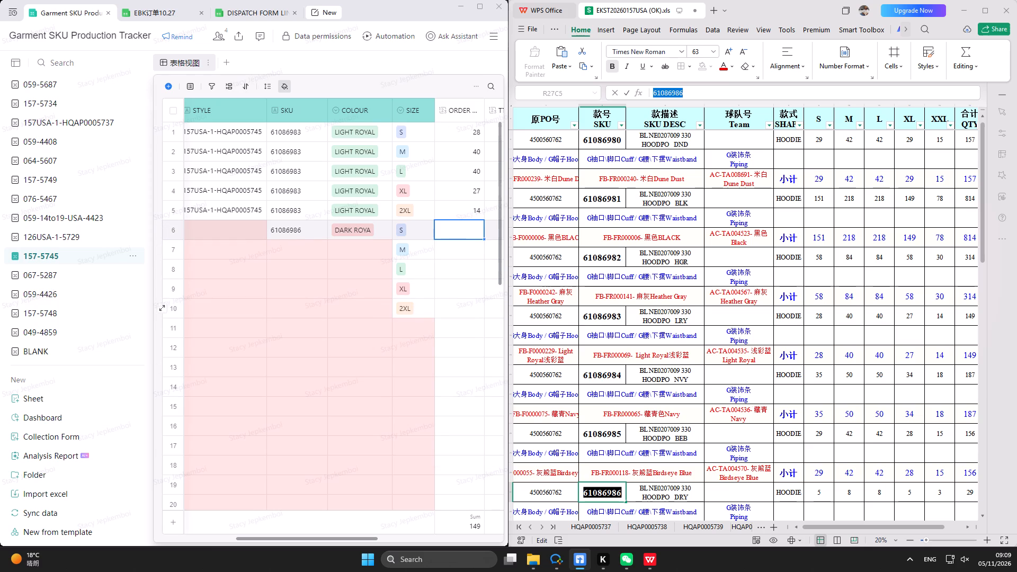
scroll(595, 407, "down", 1)
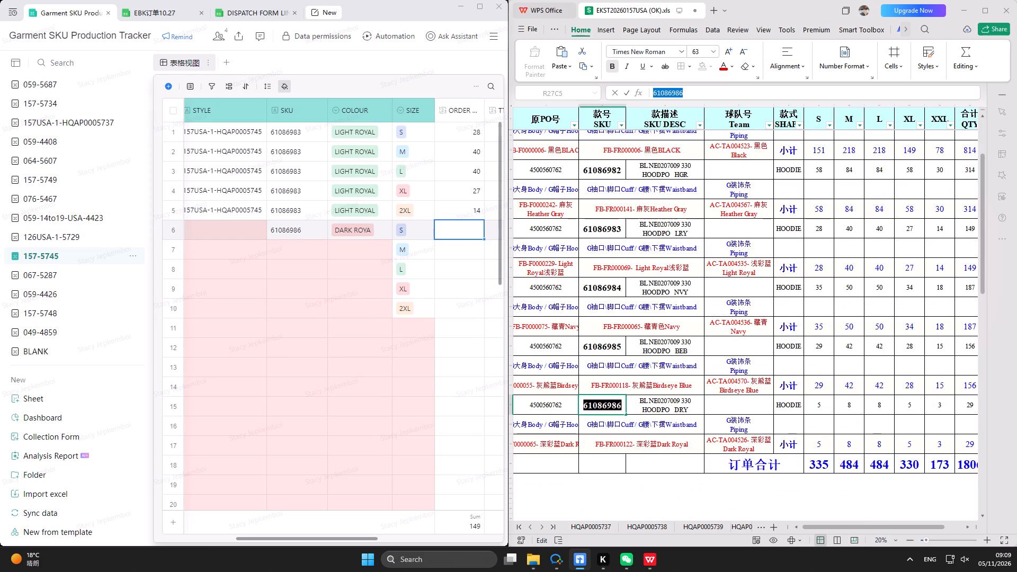
left_click_drag(558, 442, 974, 441)
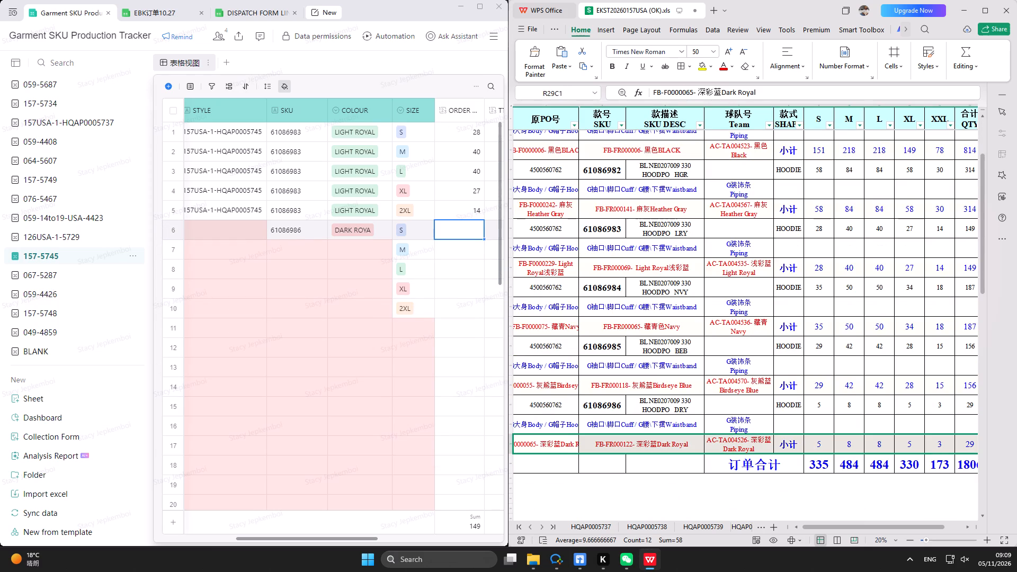
left_click(703, 66)
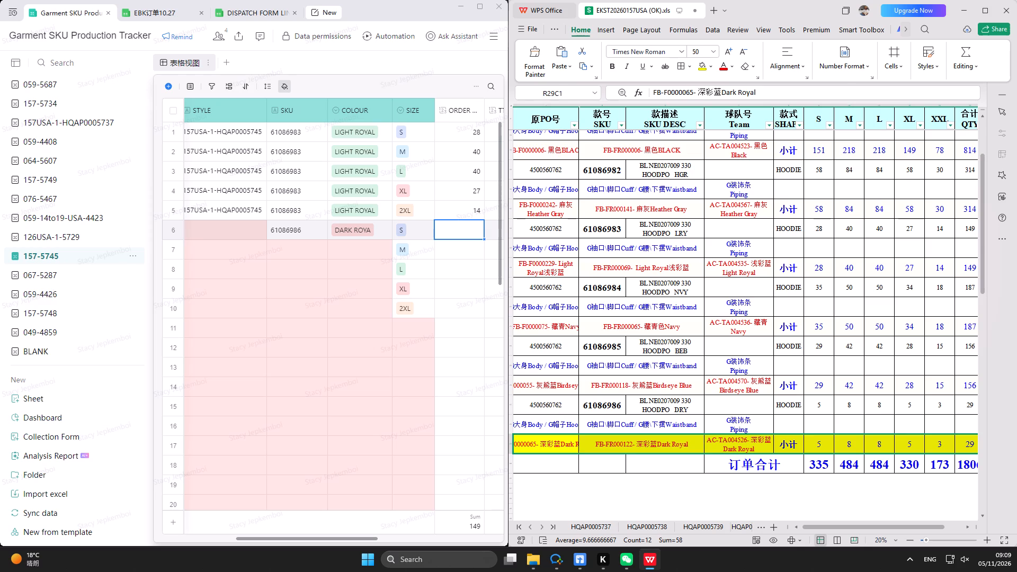
Hide the 原PO号 column on the HQAP0005745 sheet.
left_click(554, 104)
right_click(556, 126)
left_click(585, 179)
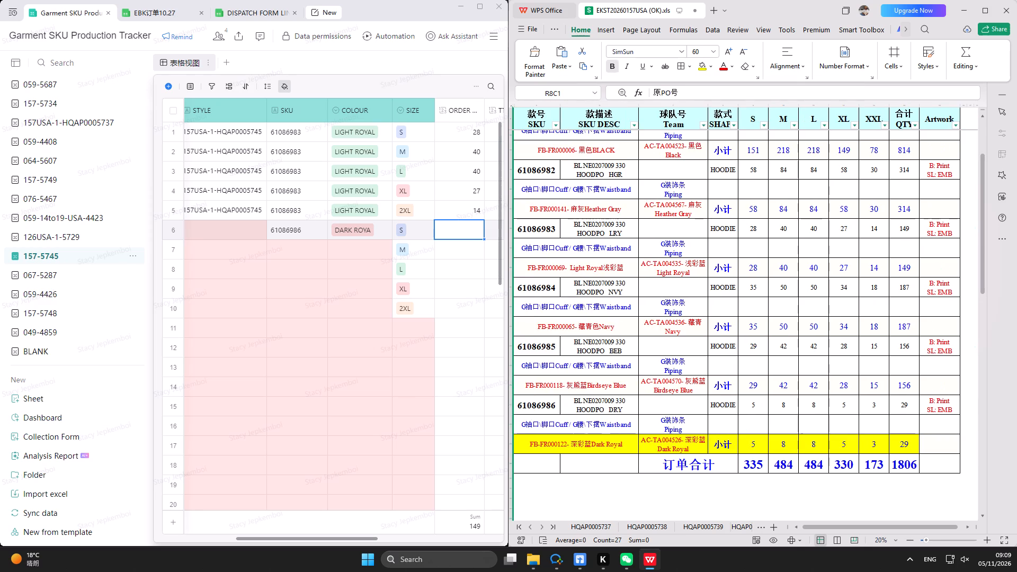
Enter order quantities 5, 8, 8, 5 and 3 for sizes S to 2XL in rows 6 to 10 of the 157-5745 table.
left_click(445, 249)
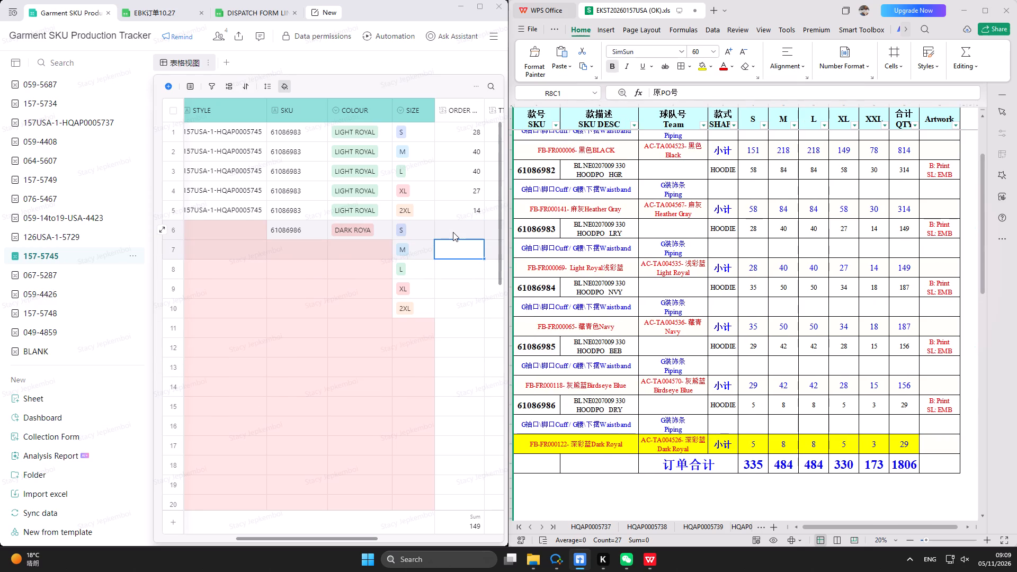
left_click(453, 232)
key("5")
key("Return")
key("8")
key("Return")
key("8")
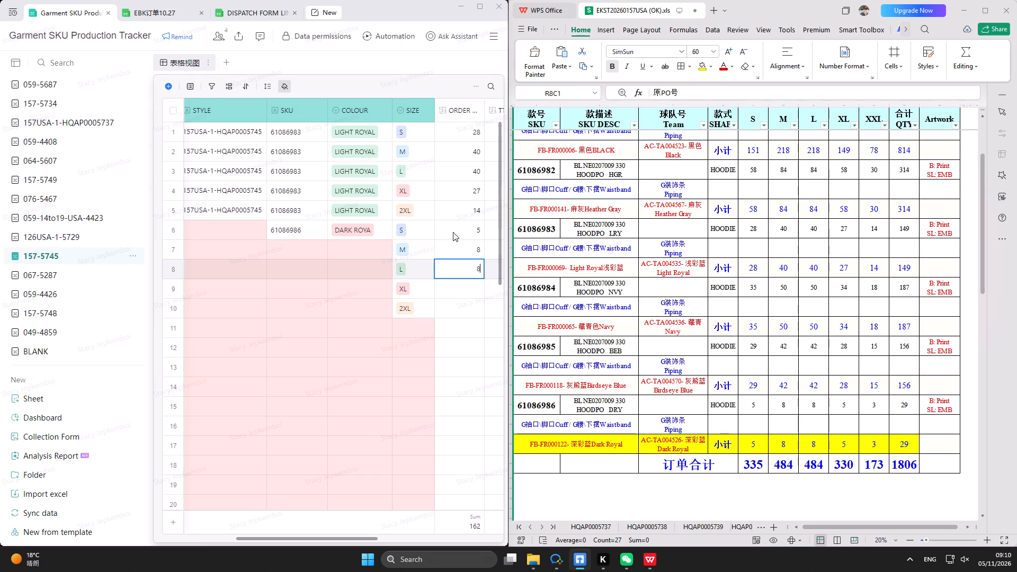
key("Return")
key("5")
key("Return")
key("3")
key("Return")
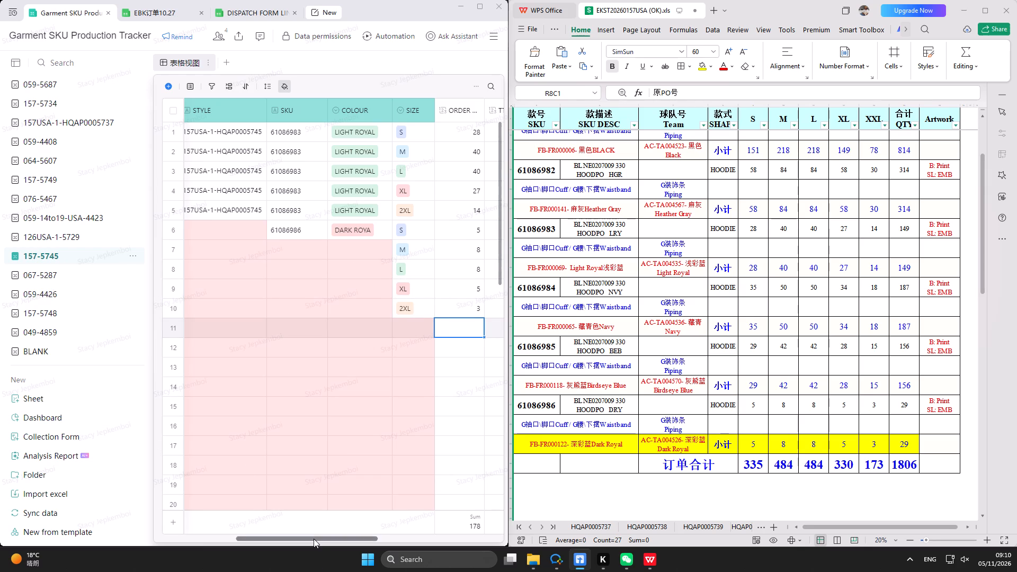
Enter TTL QTY values 5, 8, 8, 5 and 3 for sizes S to 2XL in rows 6 to 10.
left_click_drag(314, 539, 342, 532)
left_click(439, 231)
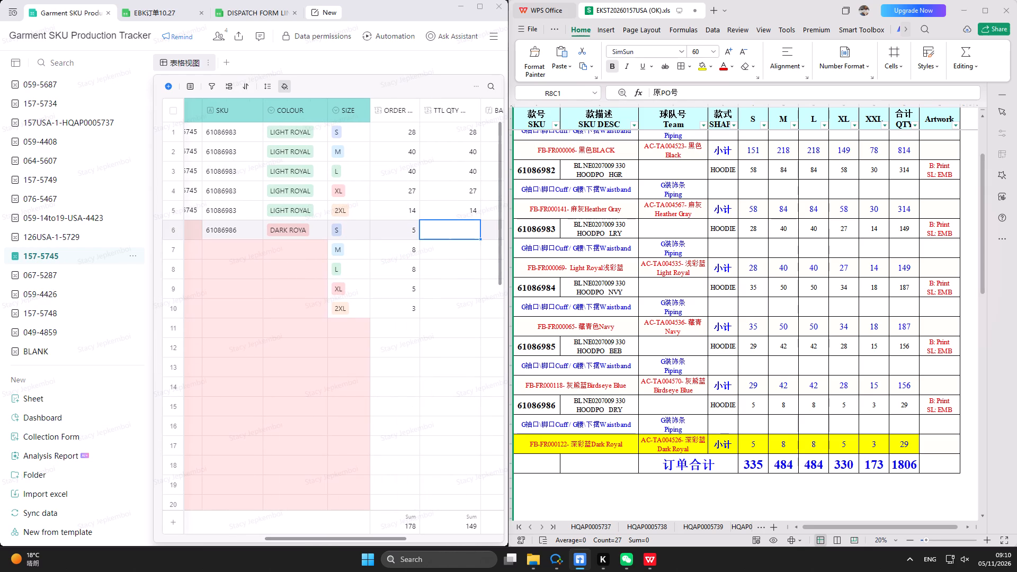
key("5")
key("Return")
key("8")
key("Return")
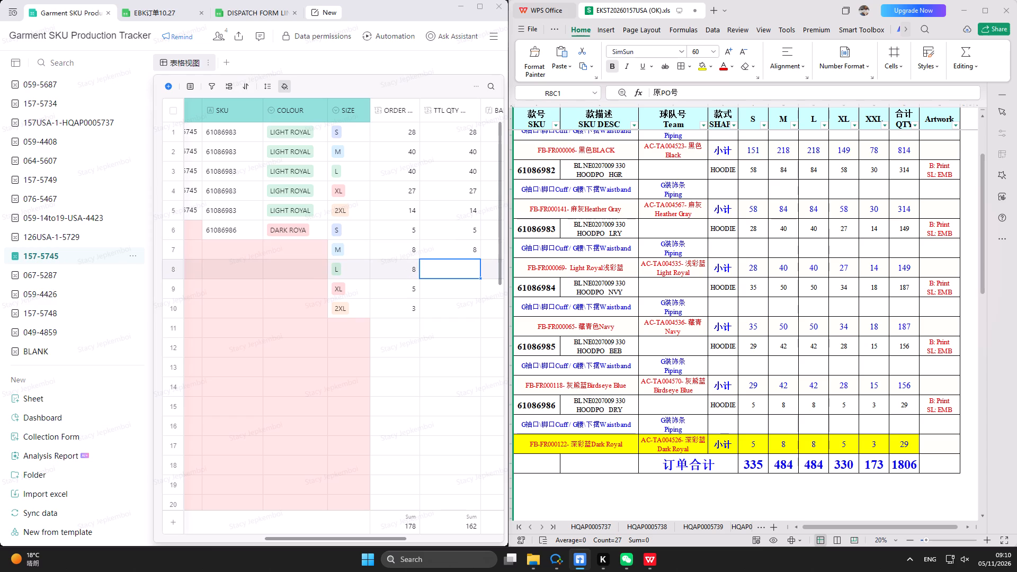
key("8")
key("Return")
key("5")
key("Return")
key("3")
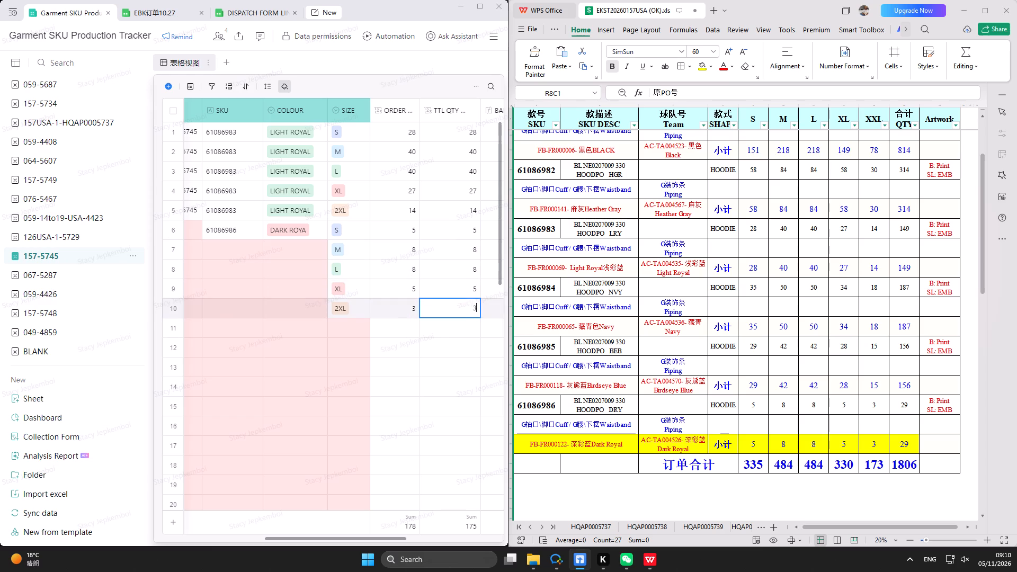
key("Return")
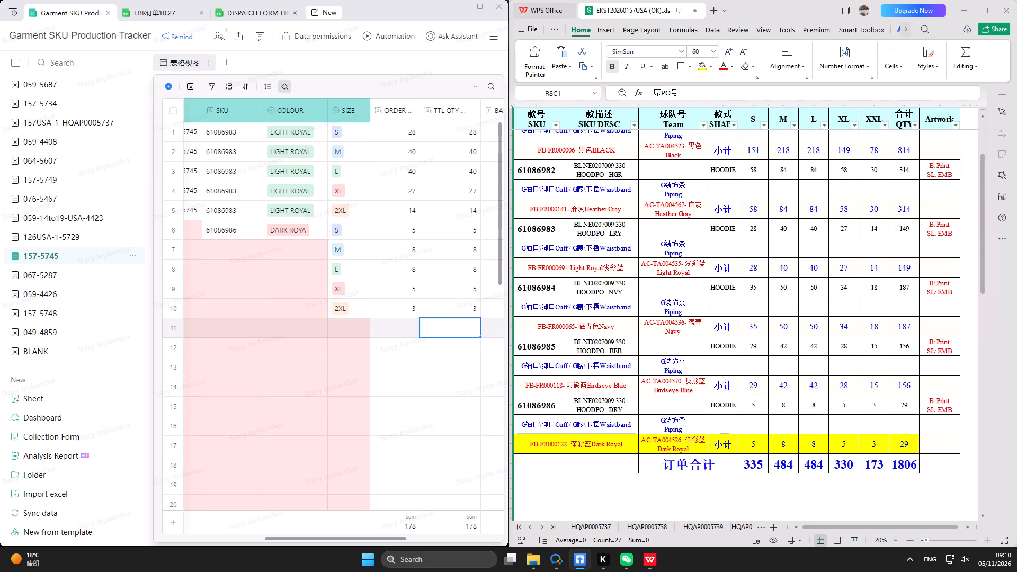
Open the EBK订单10.27 sheet and maximise its window.
left_click(159, 13)
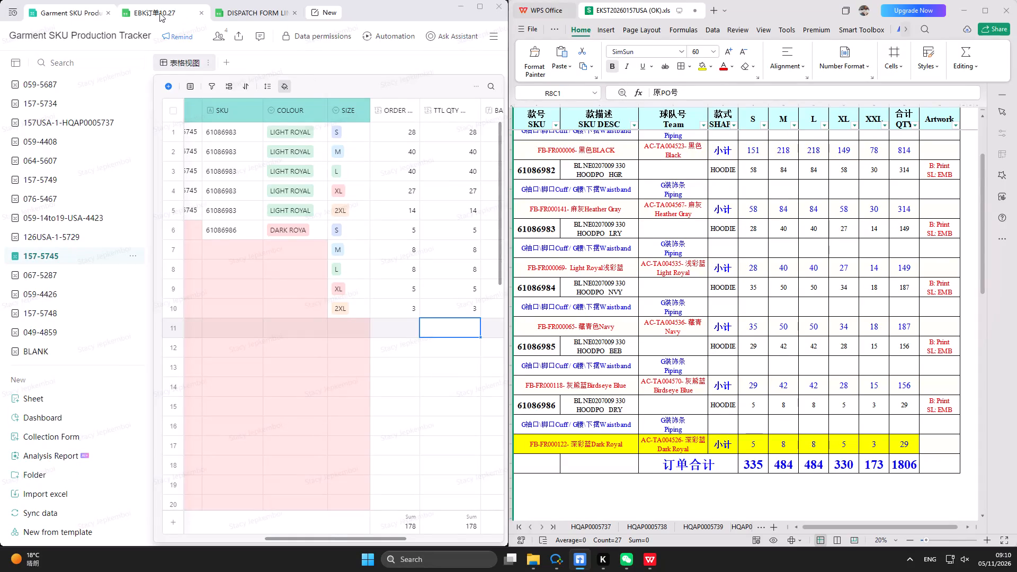
key("F4")
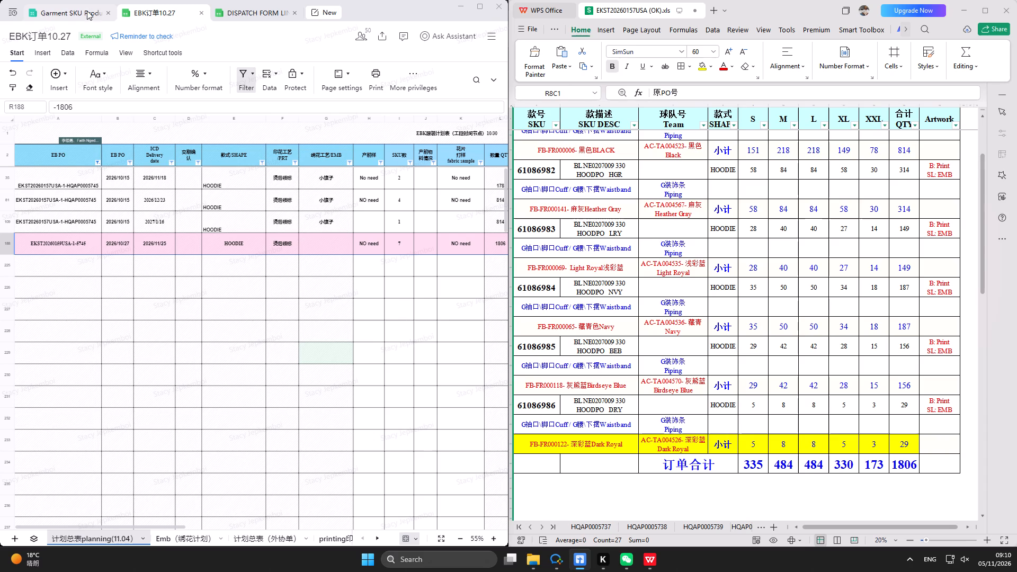
left_click(484, 10)
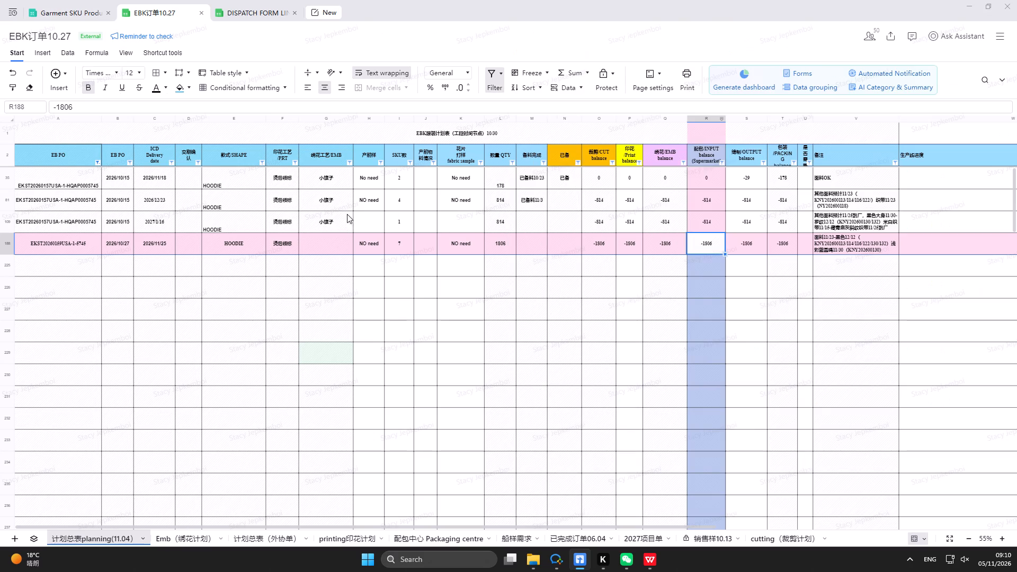
left_click(69, 12)
scroll(69, 301, "down", 6)
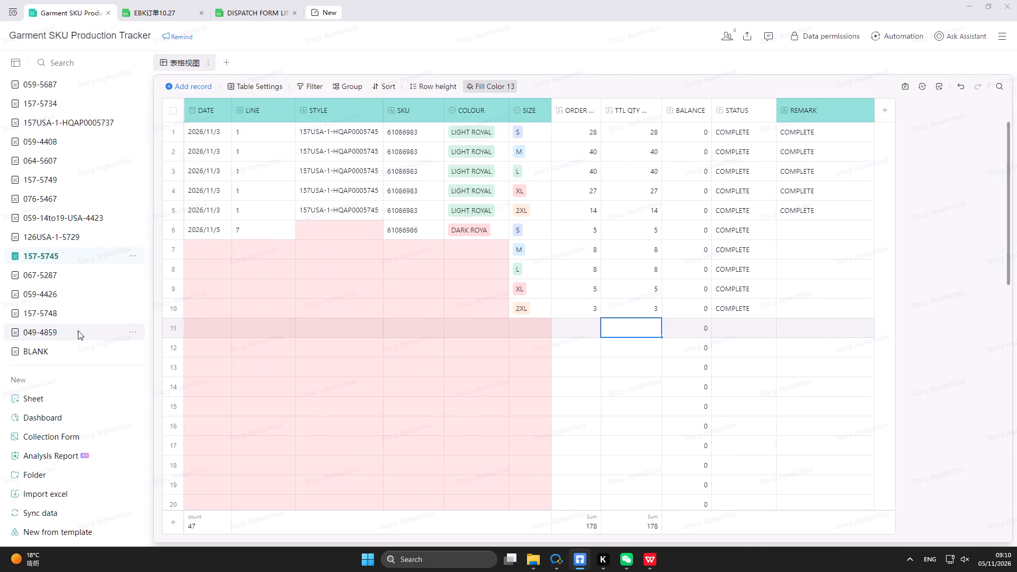
left_click(158, 8)
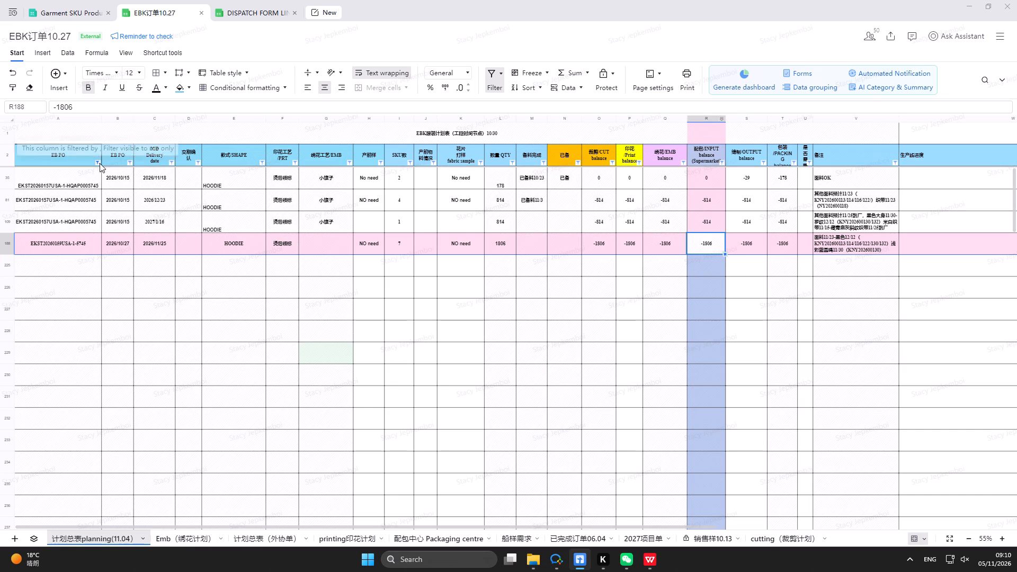
left_click(100, 163)
type("4424")
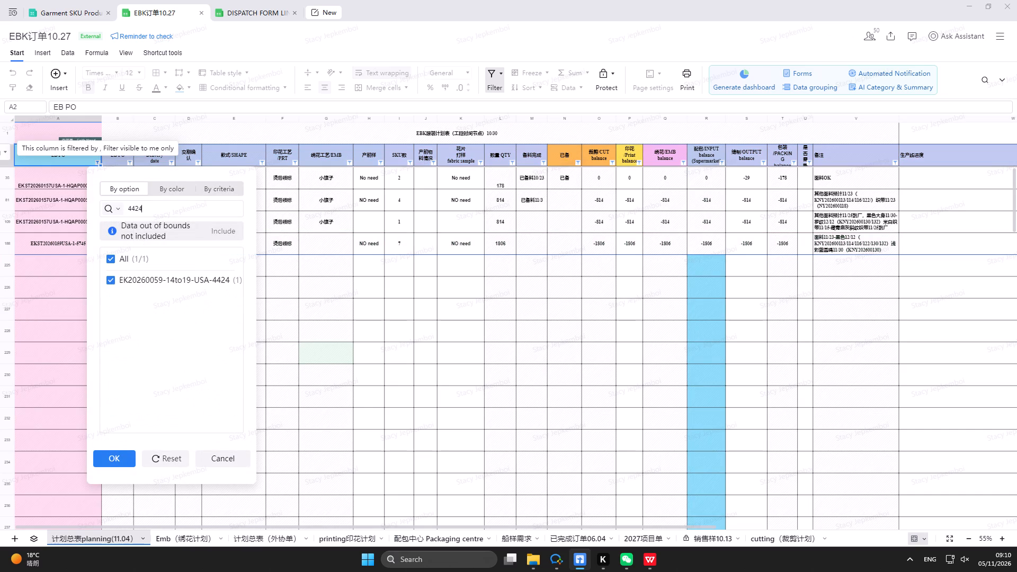
left_click(114, 458)
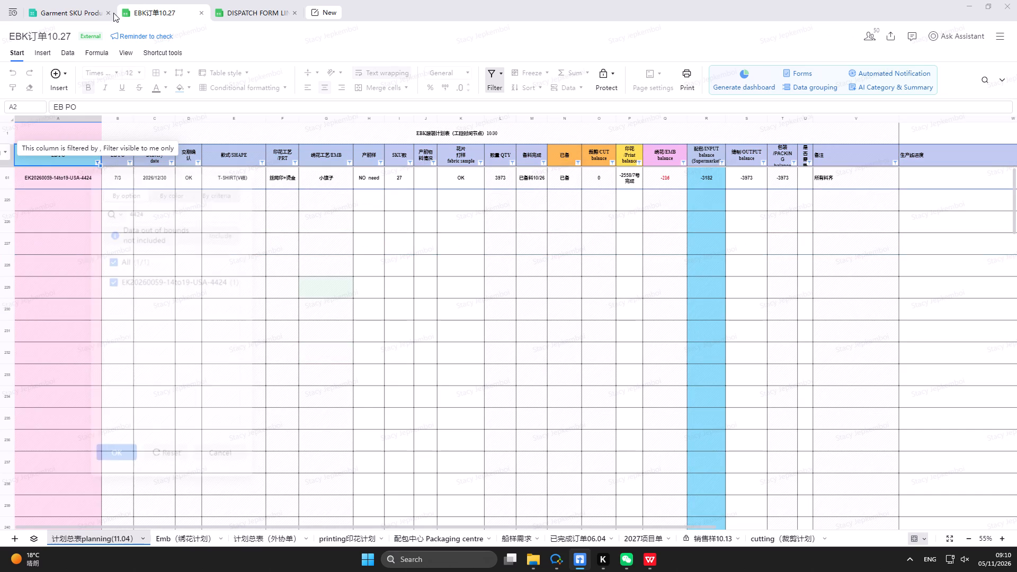
Open the BLANK table in Garment SKU Production Tracker and add an equals sign at the start of the STATUS formula.
left_click(66, 8)
left_click(85, 354)
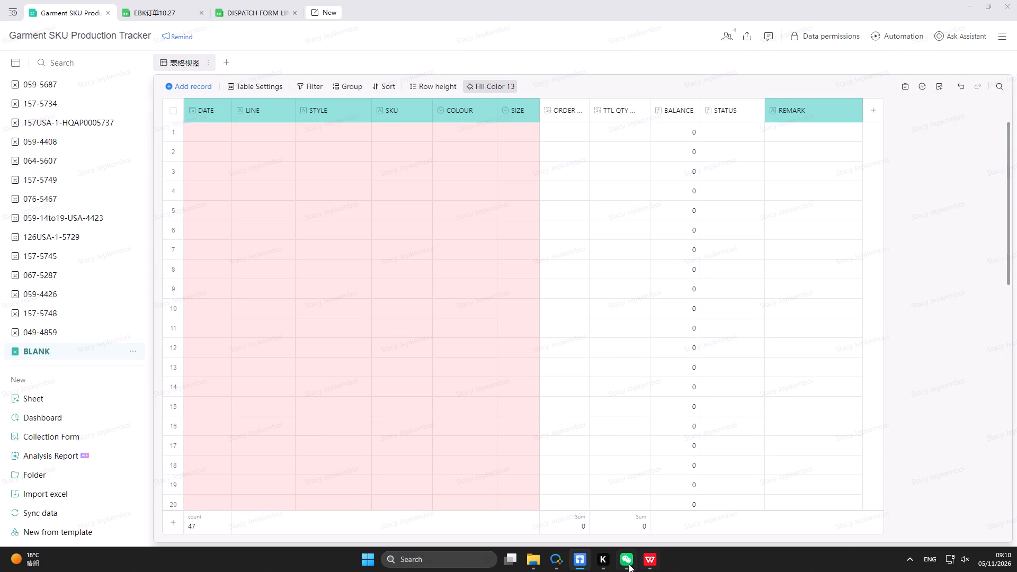
left_click_drag(629, 564, 551, 562)
triple_click(753, 128)
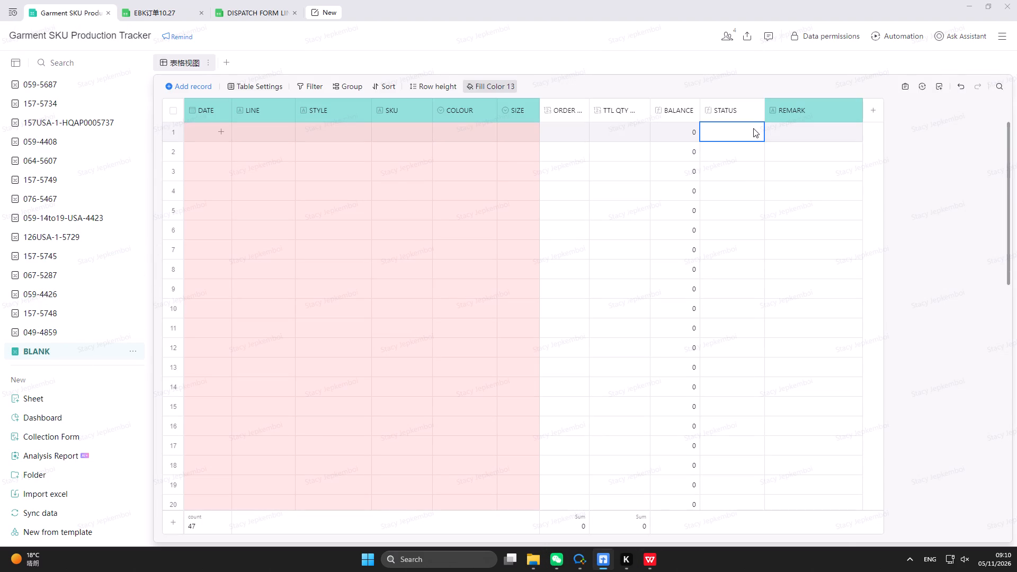
left_click(451, 198)
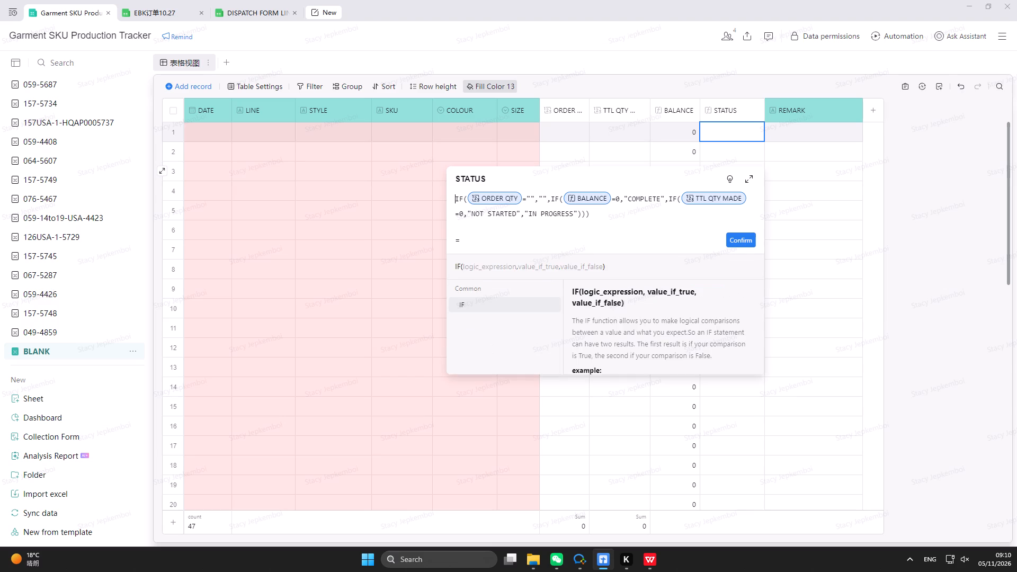
key("equal")
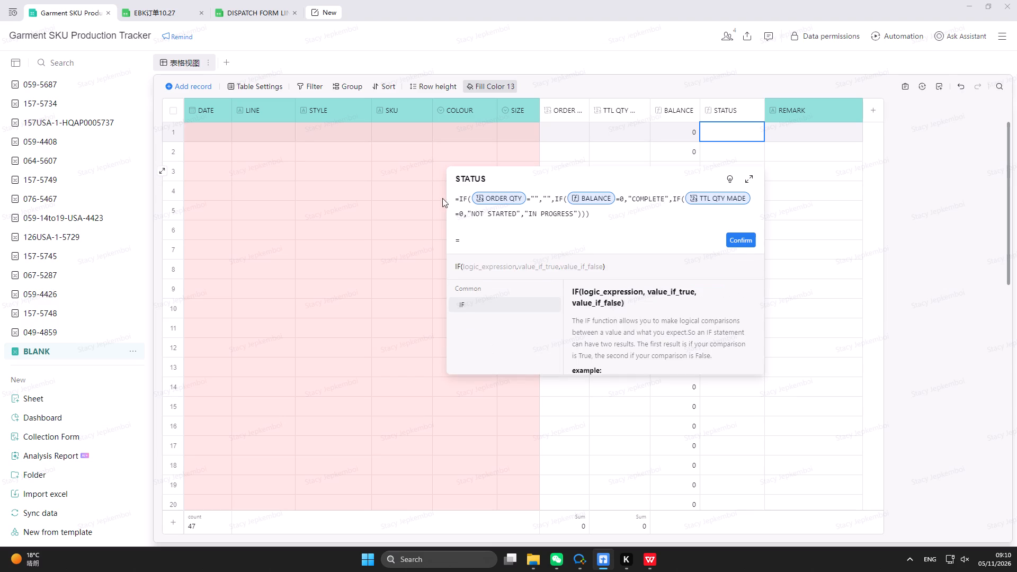
left_click(742, 244)
Duplicate the BLANK table with its structure and all records, and place the copy directly above BLANK.
right_click(101, 356)
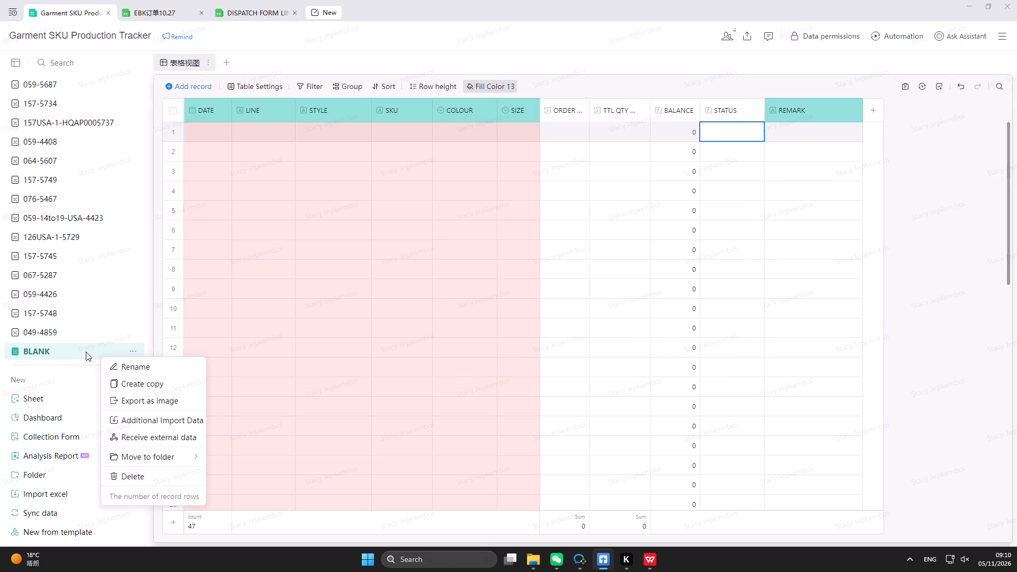
right_click(86, 352)
left_click(140, 386)
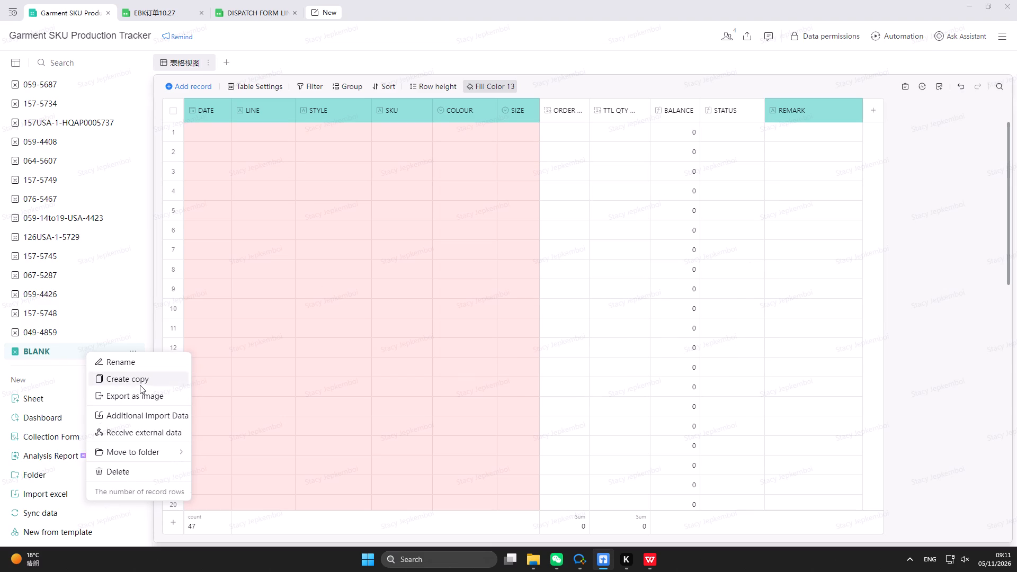
left_click(140, 385)
left_click(440, 292)
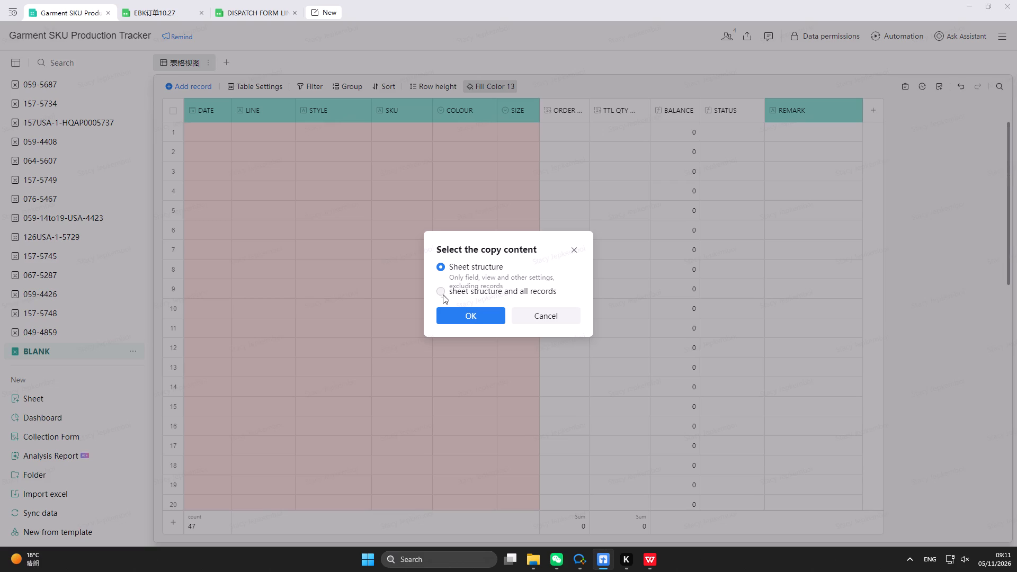
left_click(469, 324)
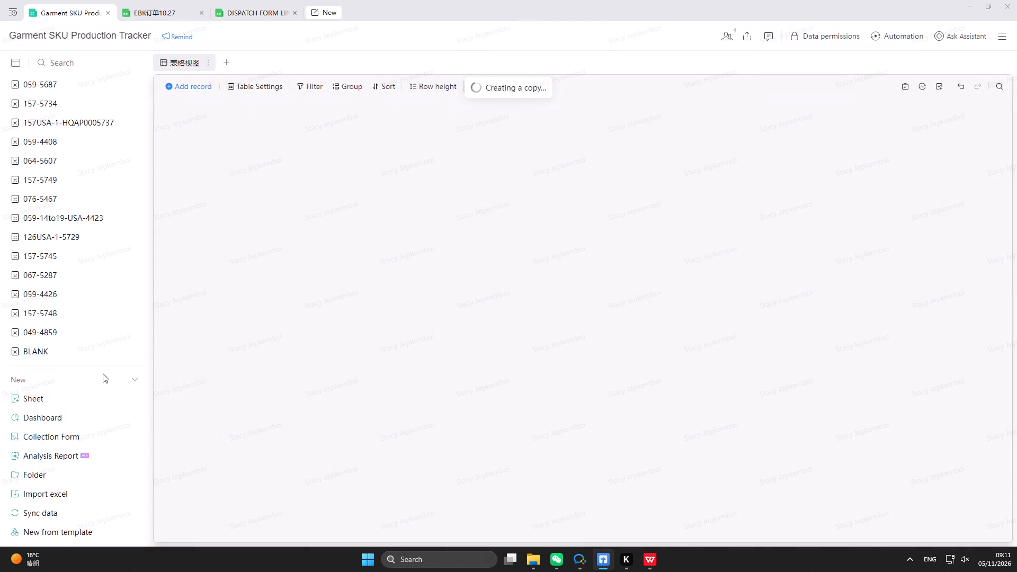
left_click_drag(61, 353, 63, 325)
left_click_drag(60, 350, 53, 320)
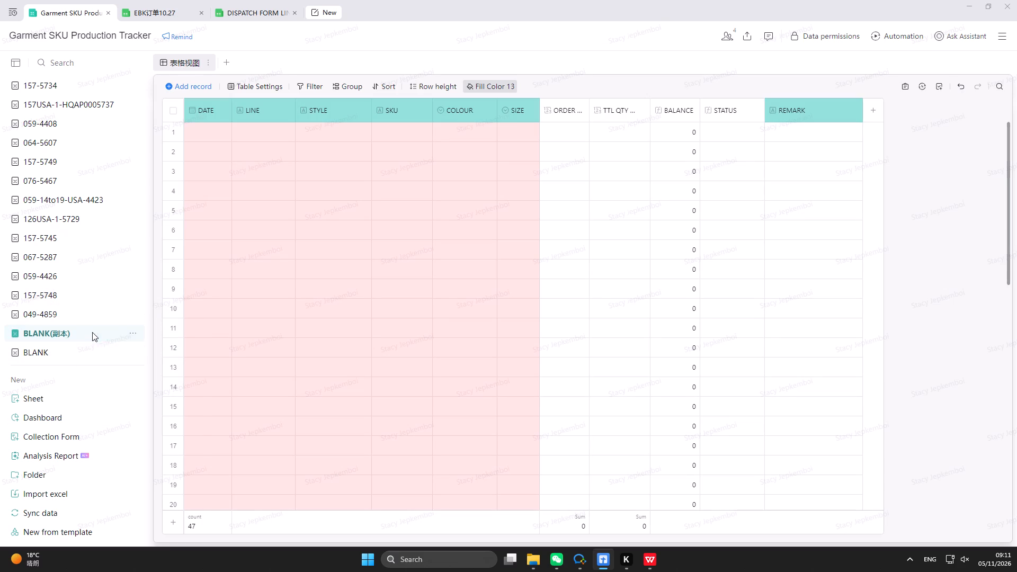
Rename the copied BLANK table as 059-4424.
right_click(92, 332)
left_click(124, 346)
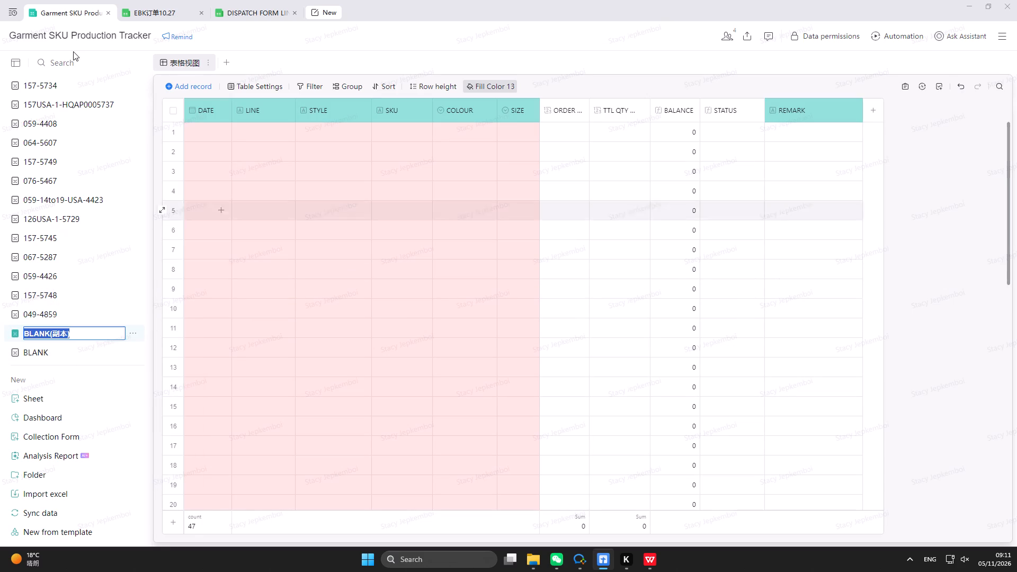
left_click(163, 11)
left_click(55, 22)
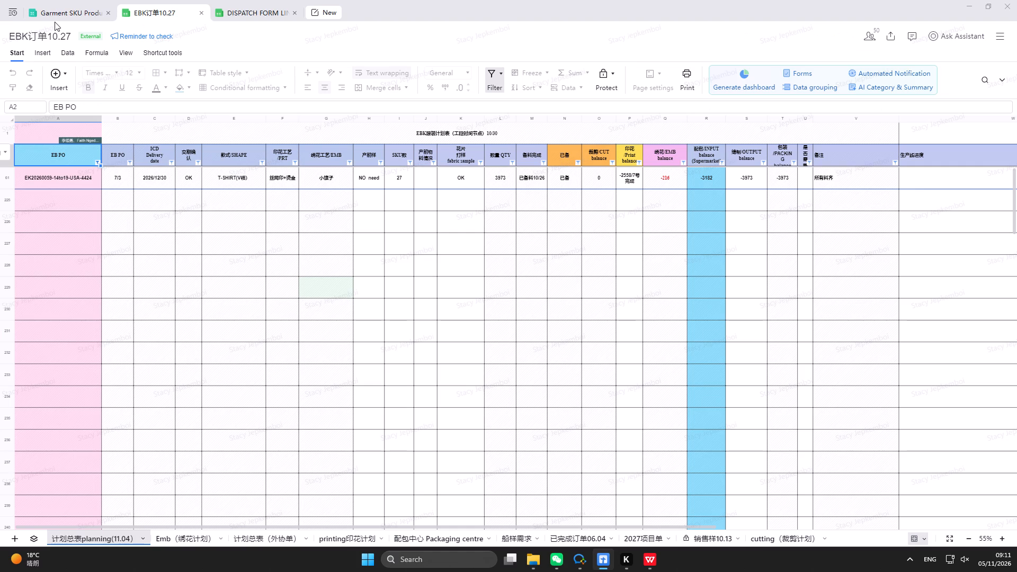
left_click(69, 16)
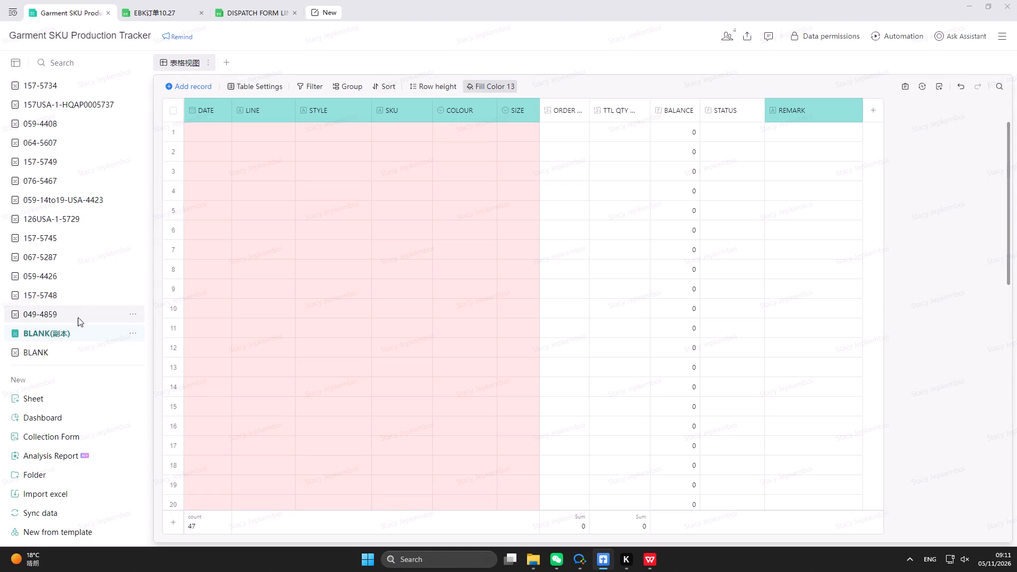
right_click(79, 332)
left_click(96, 342)
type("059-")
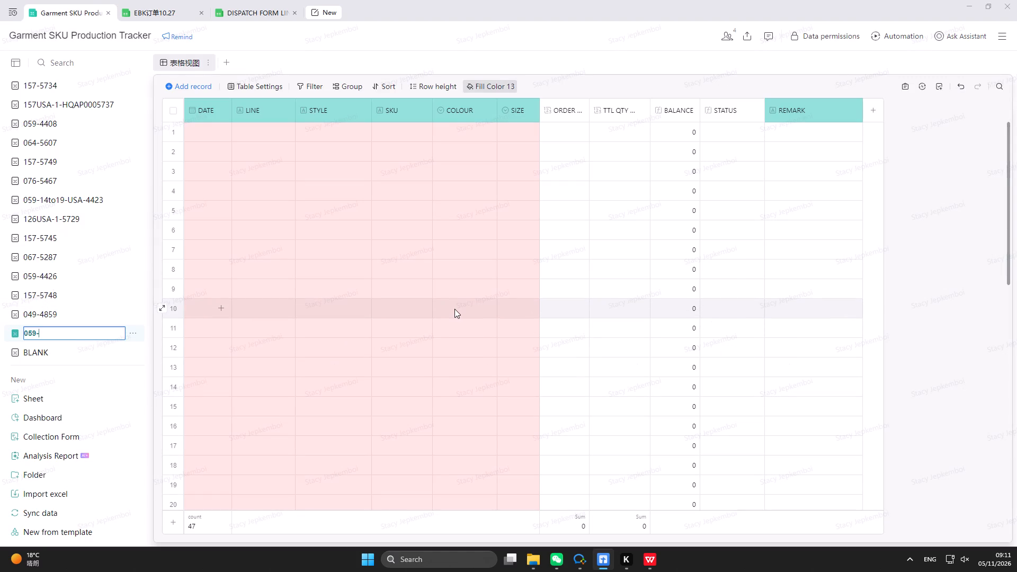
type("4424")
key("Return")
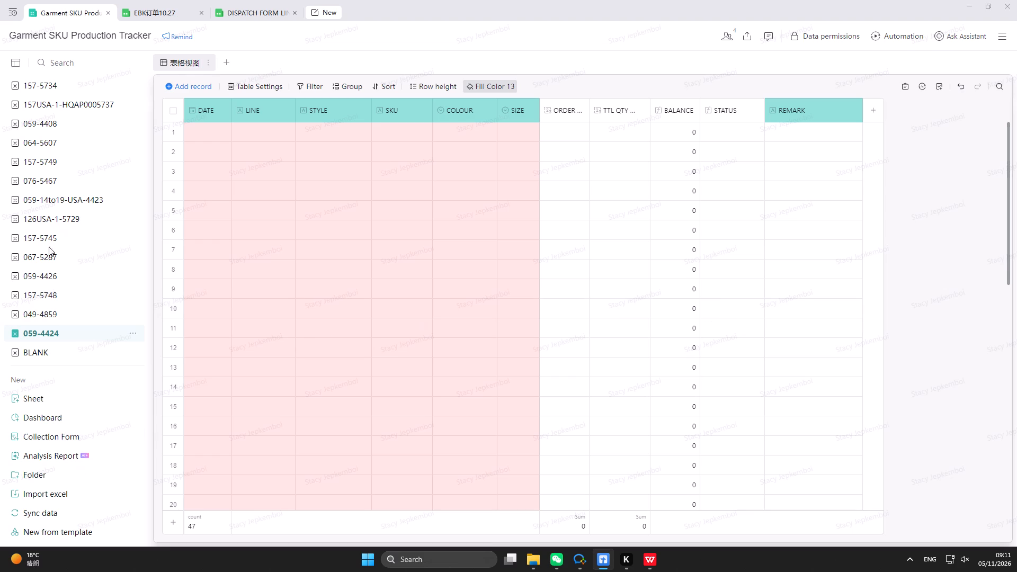
Enter the date 2026/11/4 and line 2 in row 1 of the 059-4424 table.
scroll(237, 136, "up", 2)
double_click(195, 129)
left_click(246, 222)
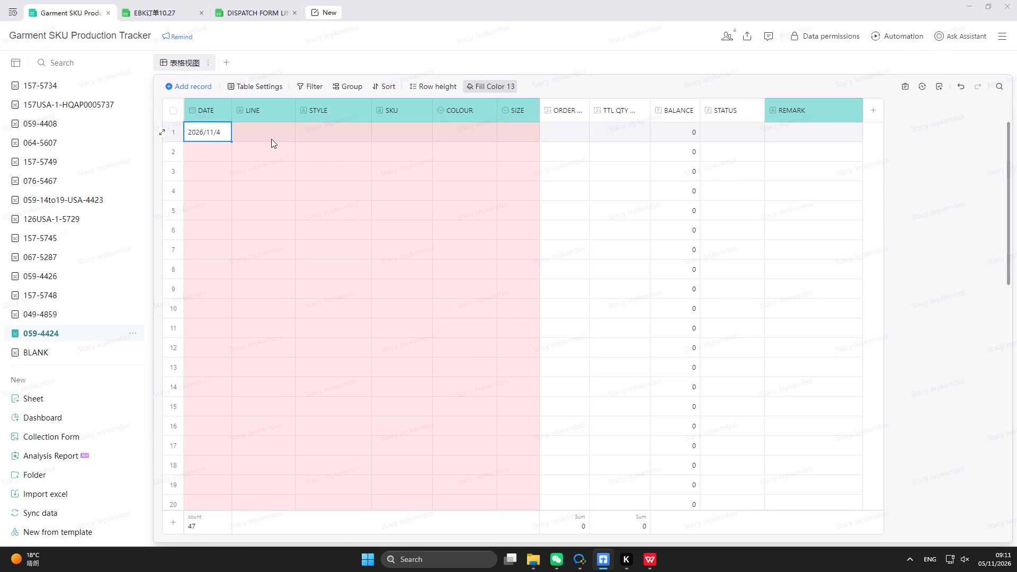
left_click(271, 133)
key("2")
left_click(318, 136)
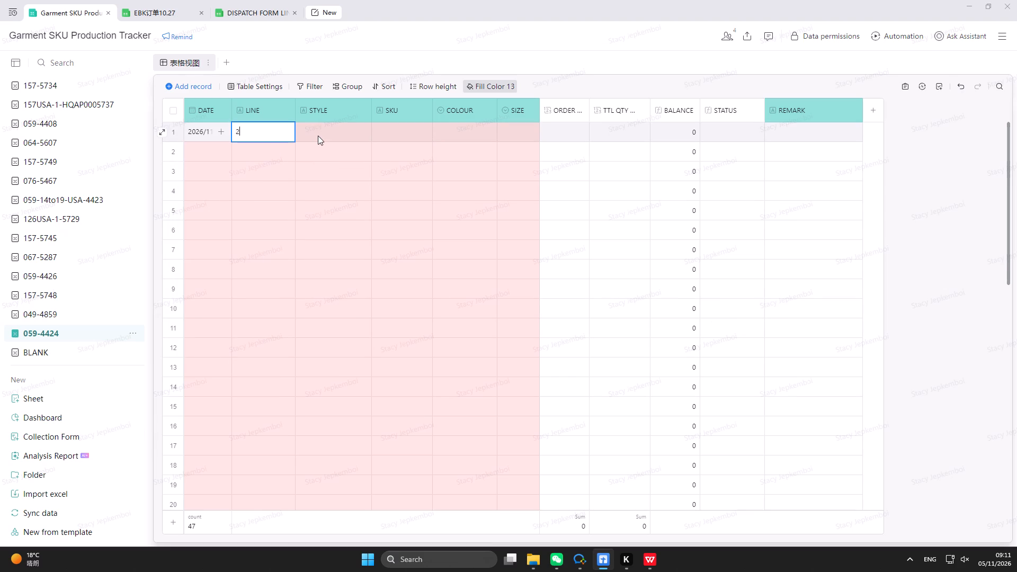
Copy 059-14to19-USA-4424 from the EB PO in EBK订单10.27 into the row 1 STYLE cell, and widen that column to fit.
left_click(160, 4)
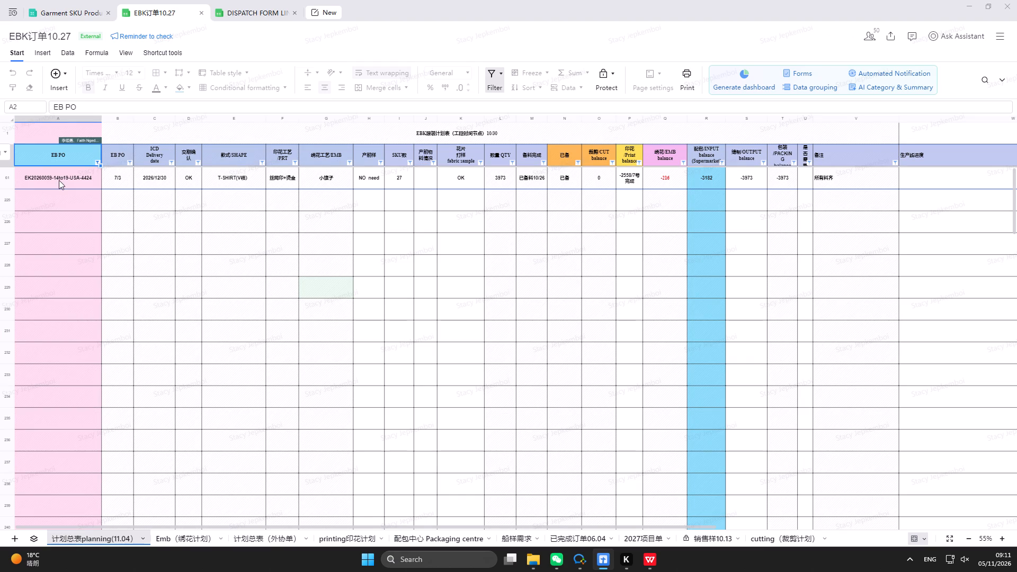
left_click(699, 184)
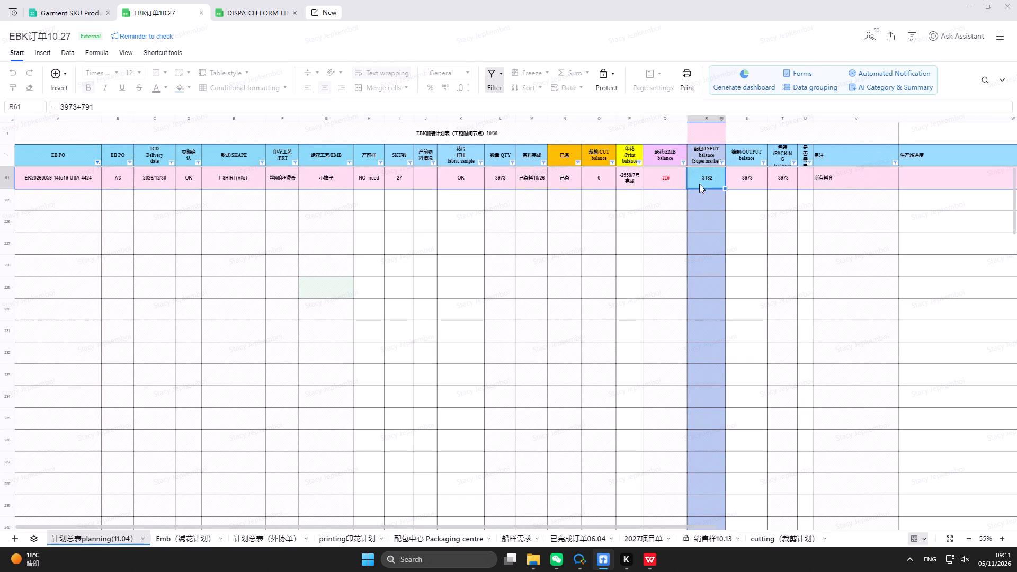
left_click(63, 177)
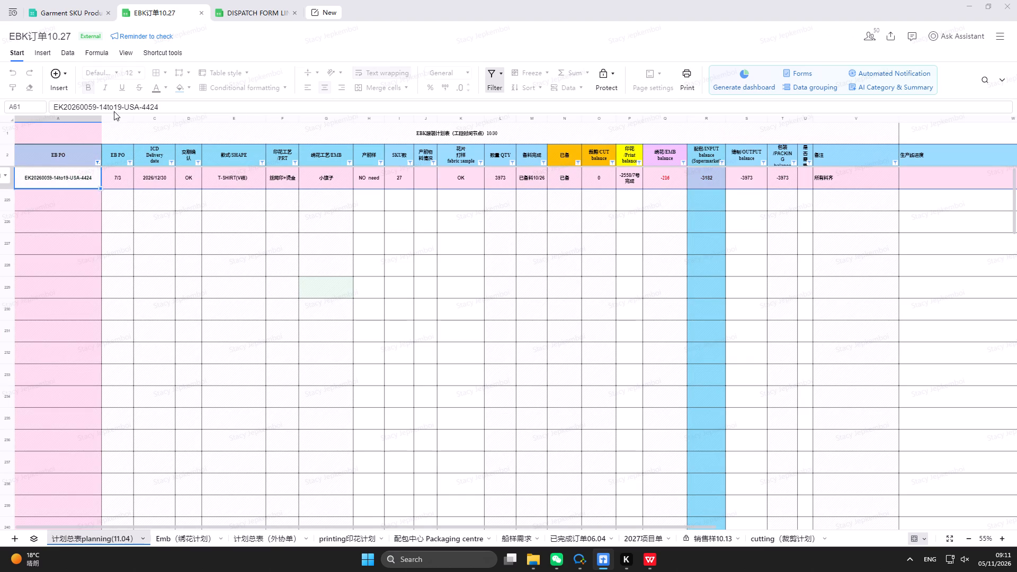
left_click_drag(82, 106, 165, 106)
right_click(146, 108)
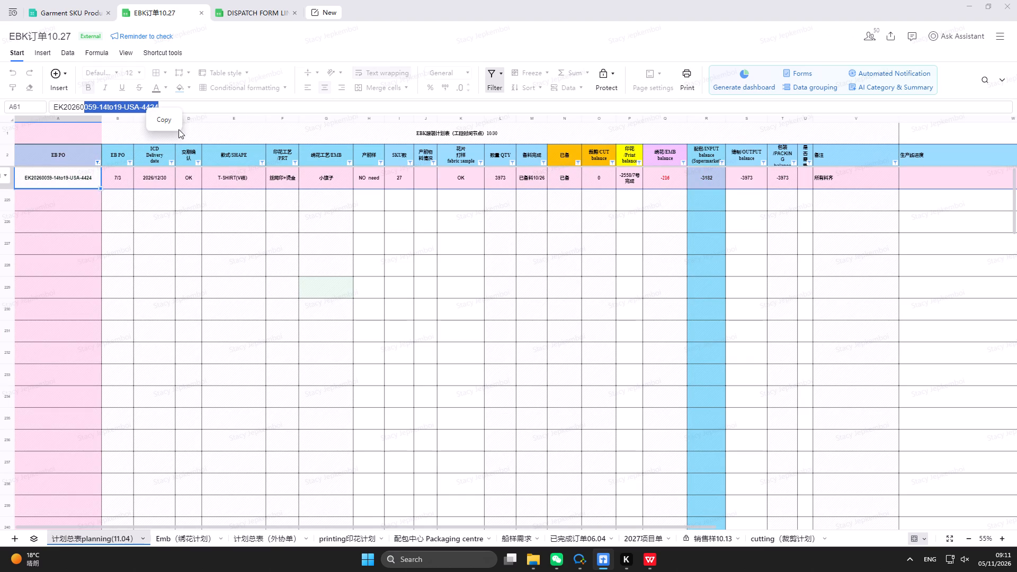
left_click(173, 122)
left_click(82, 13)
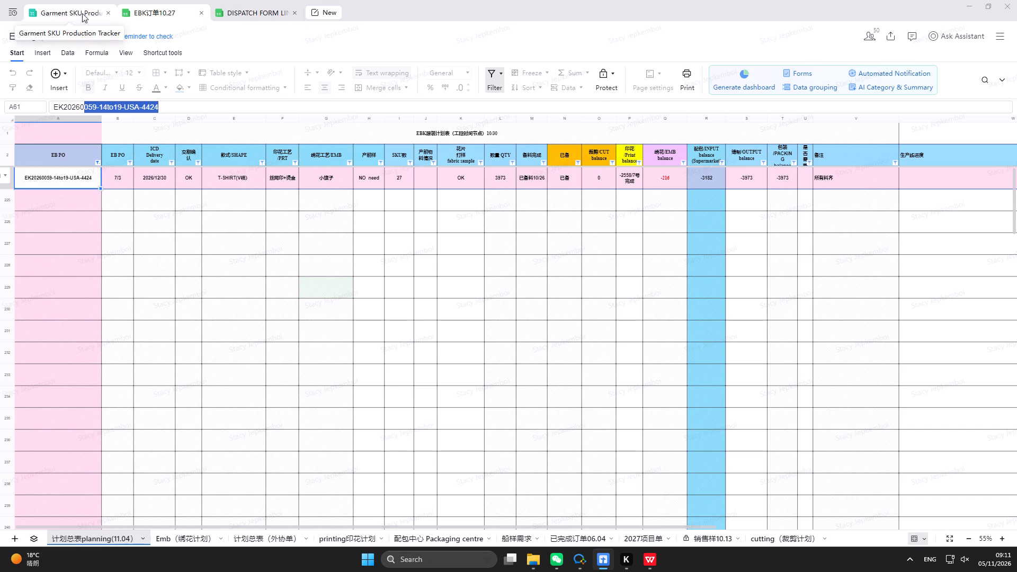
triple_click(329, 132)
right_click(329, 132)
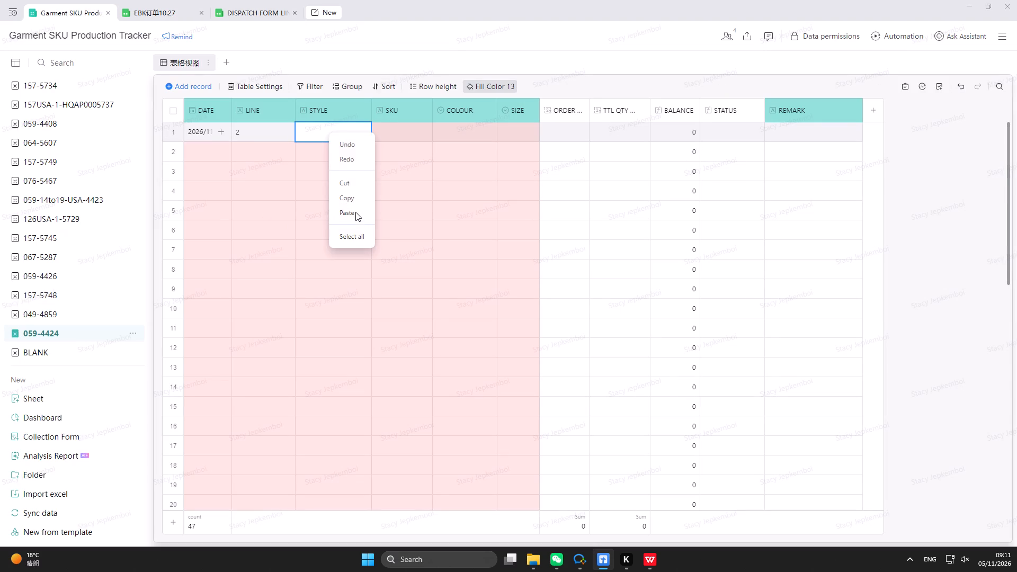
left_click(355, 212)
left_click(383, 152)
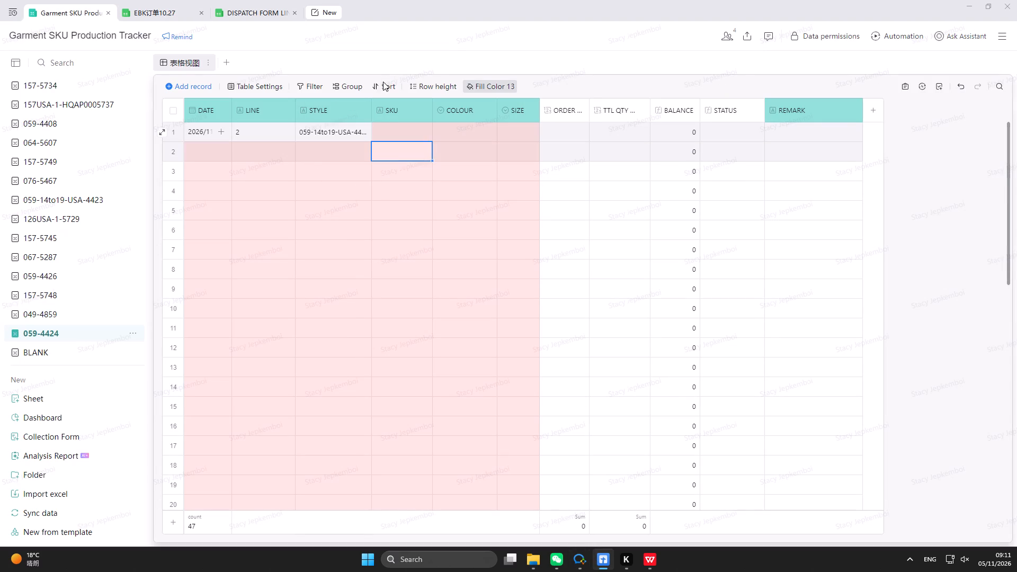
left_click_drag(370, 105, 378, 109)
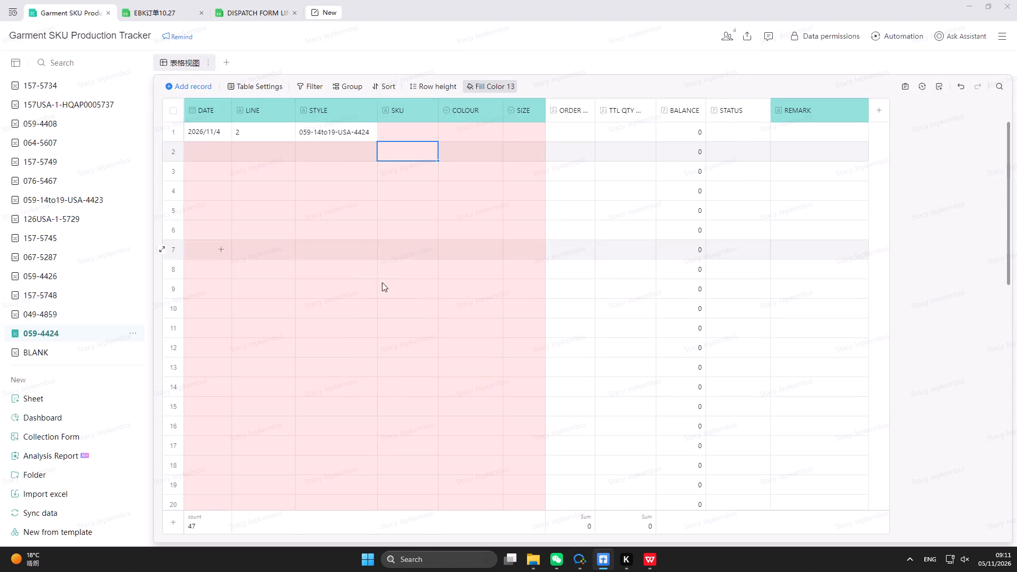
Switch to File Explorer and open the EK20260059 folder inside EK-order+BOM.
left_click(535, 567)
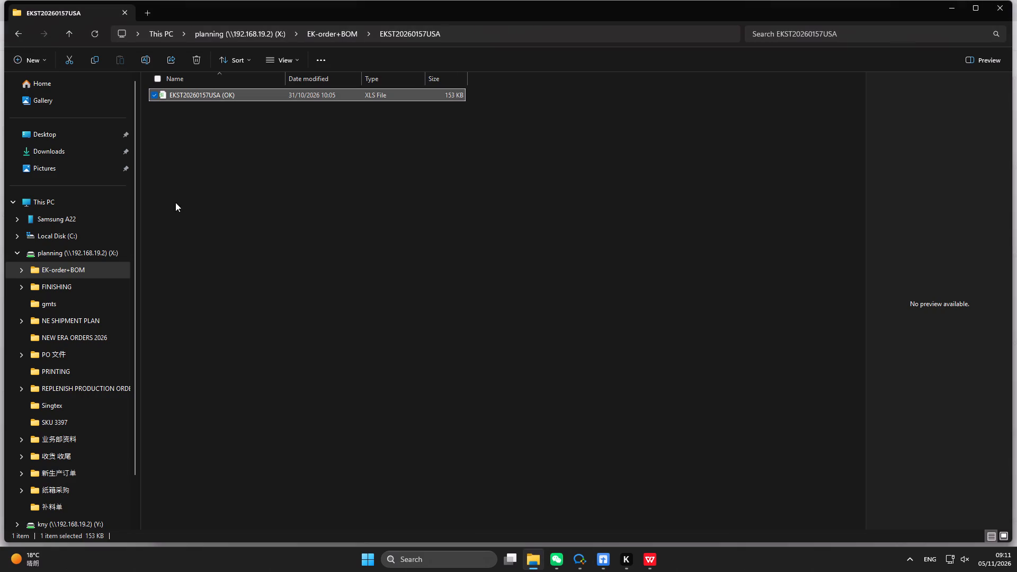
left_click(67, 29)
scroll(255, 279, "down", 8)
scroll(263, 358, "up", 2)
scroll(220, 446, "down", 20)
scroll(220, 446, "down", 4)
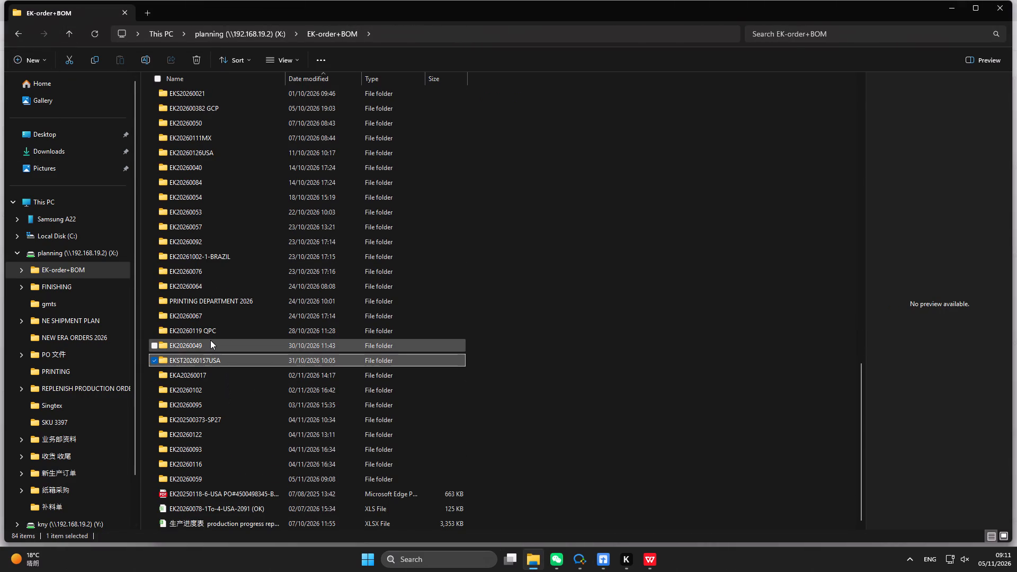
scroll(214, 357, "down", 8)
double_click(230, 479)
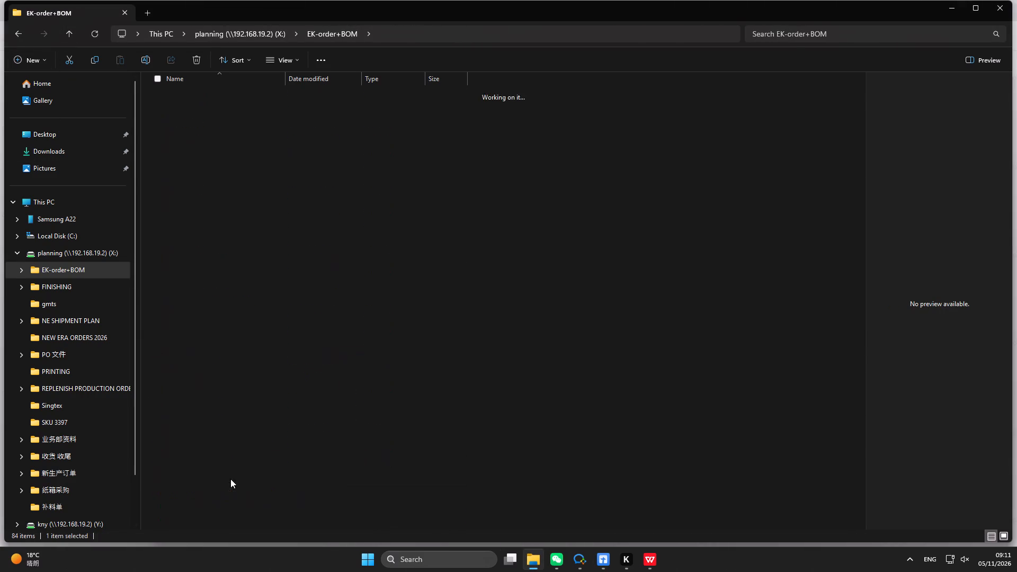
scroll(242, 145, "down", 9)
scroll(246, 194, "down", 6)
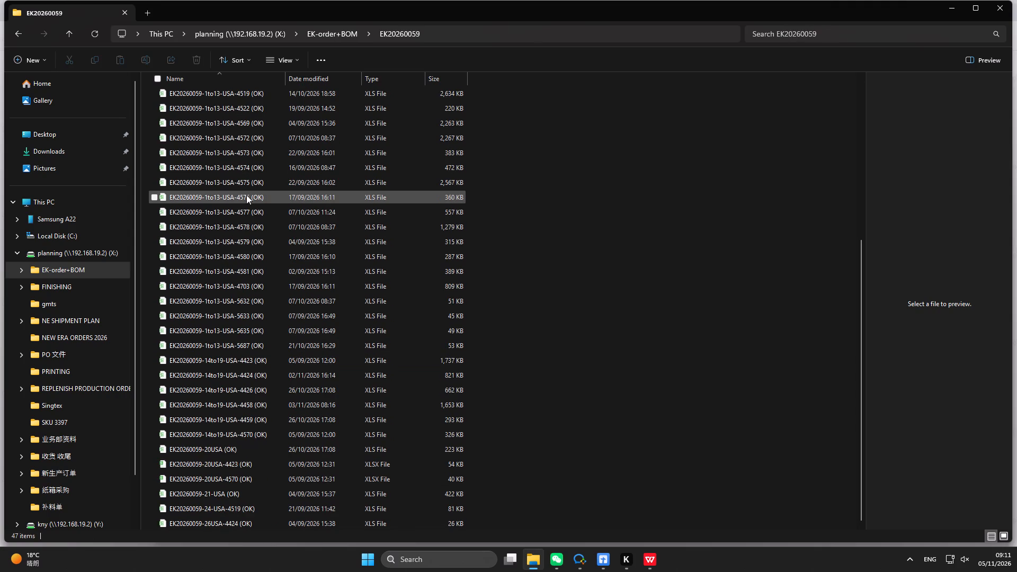
scroll(246, 195, "down", 4)
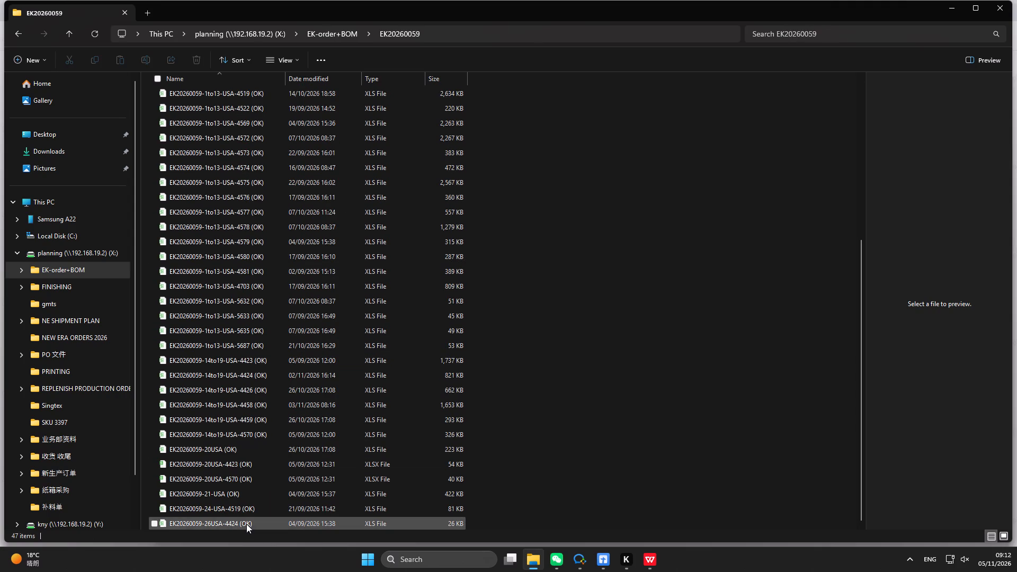
double_click(246, 521)
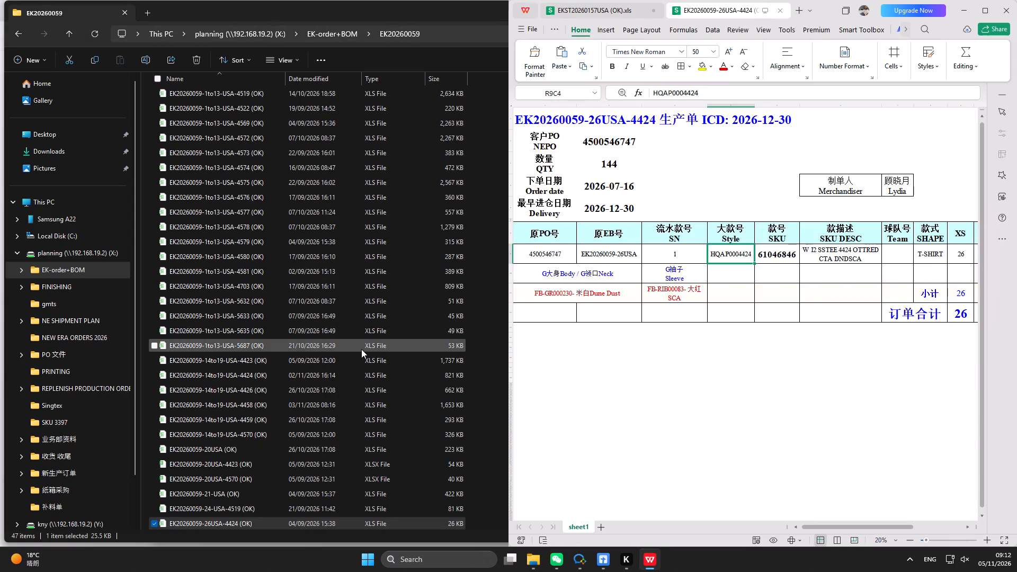
left_click(779, 11)
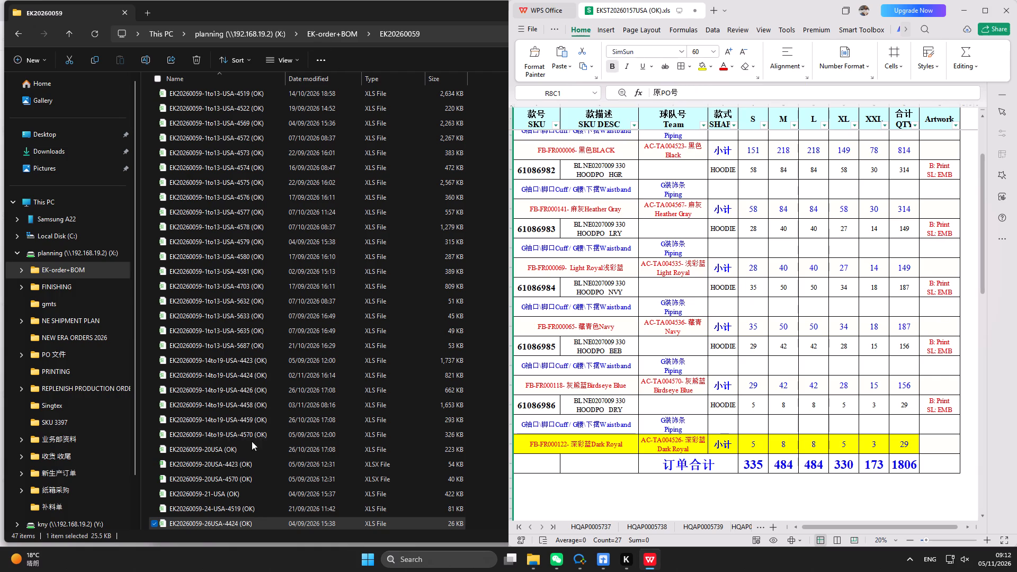
double_click(257, 378)
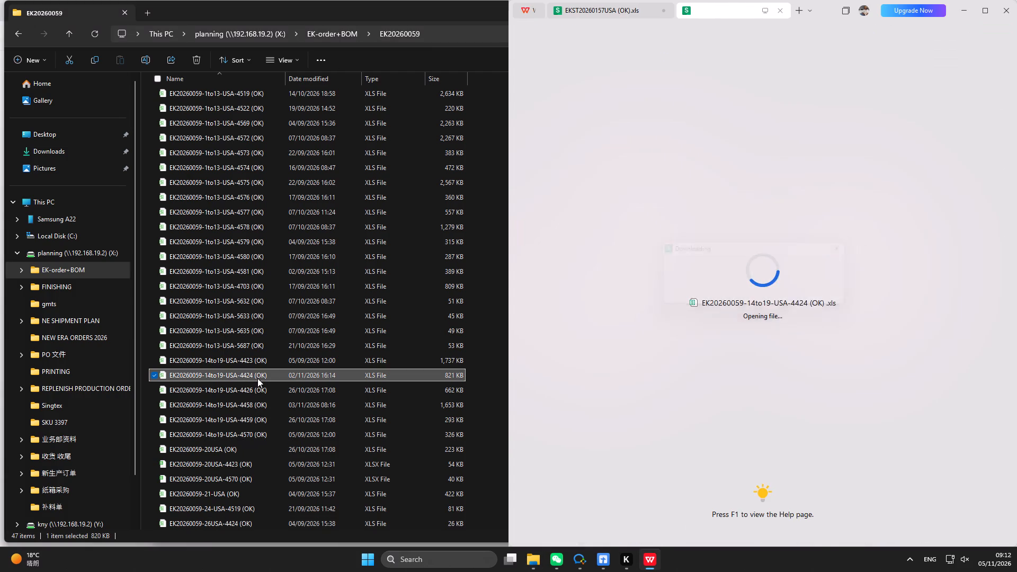
left_click(610, 103)
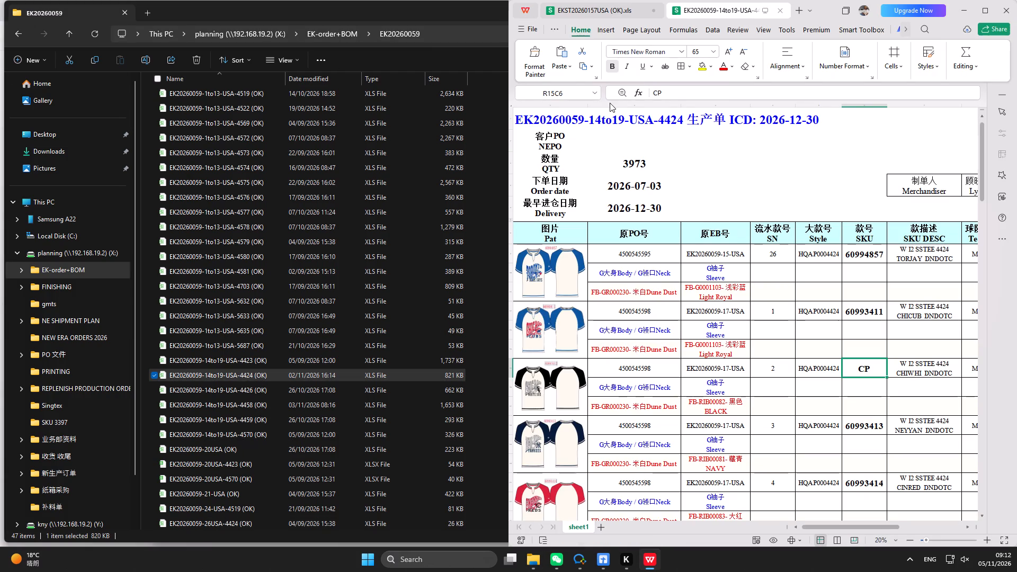
left_click_drag(611, 106, 815, 166)
right_click(795, 167)
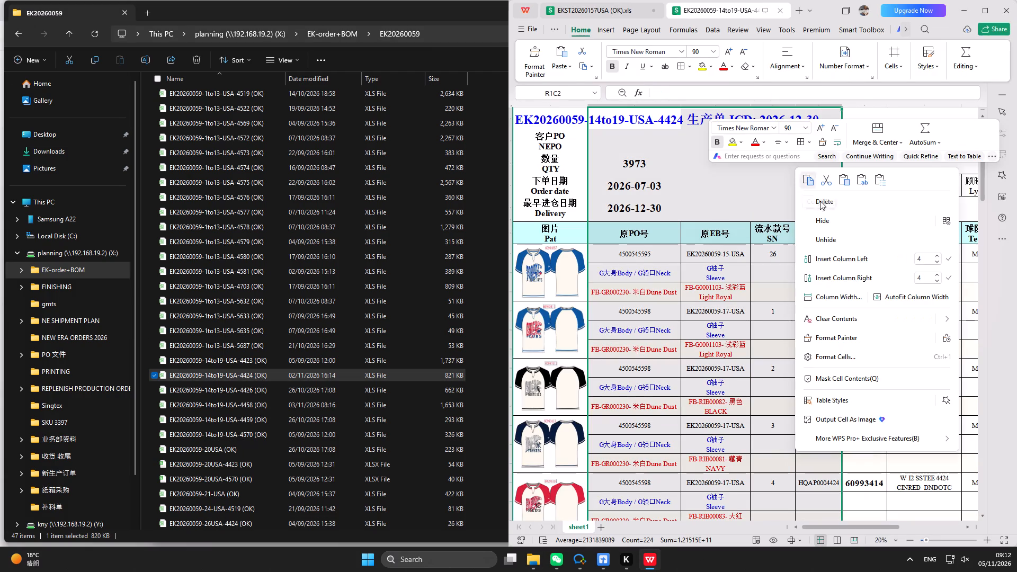
left_click(825, 221)
Freeze the order sheet's 图片/Pat header row with the SKU and size headings.
scroll(738, 229, "down", 1)
scroll(676, 251, "down", 1)
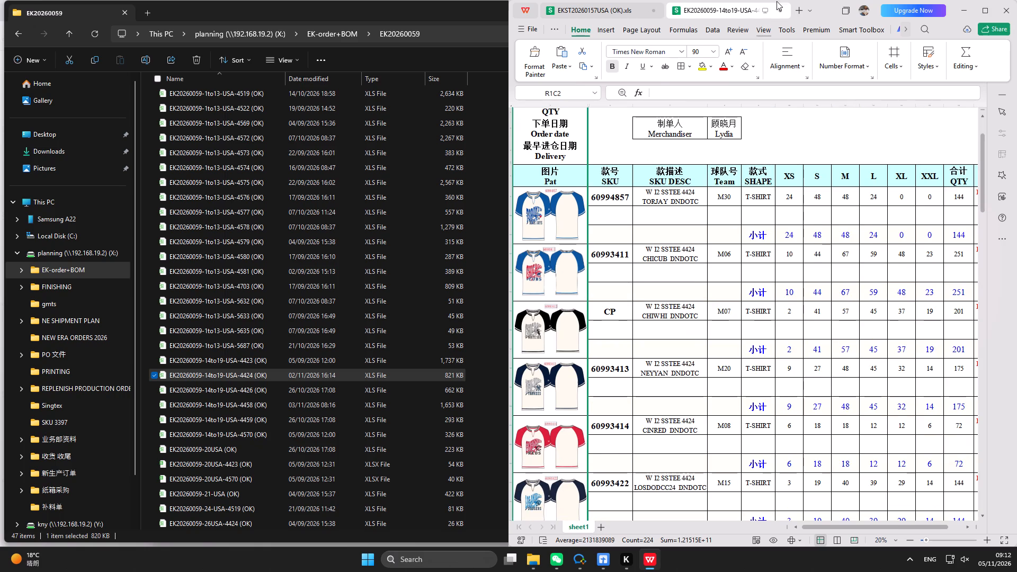
scroll(662, 59, "down", 3)
scroll(636, 138, "down", 1)
scroll(591, 136, "down", 1)
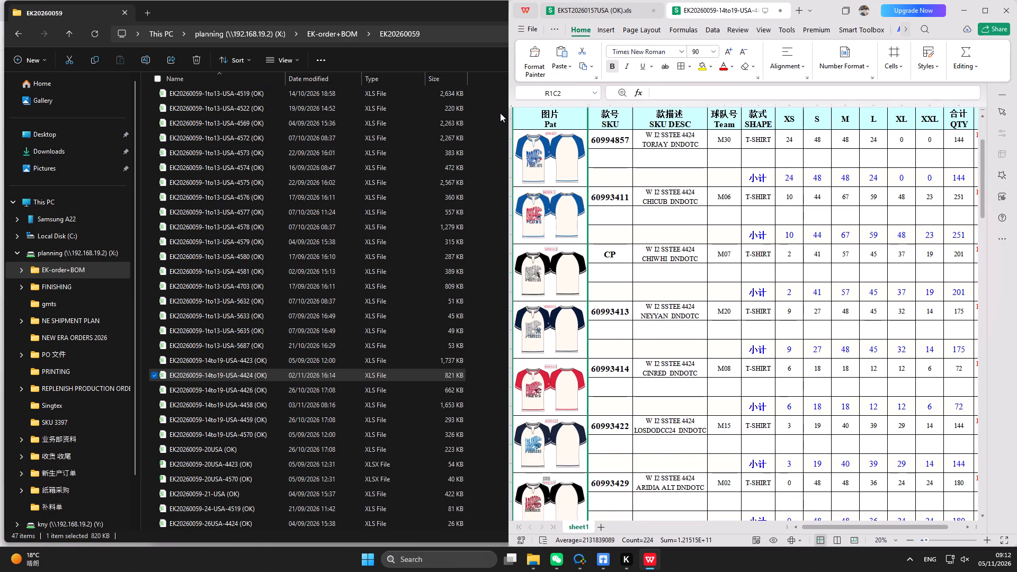
left_click(512, 115)
left_click(771, 32)
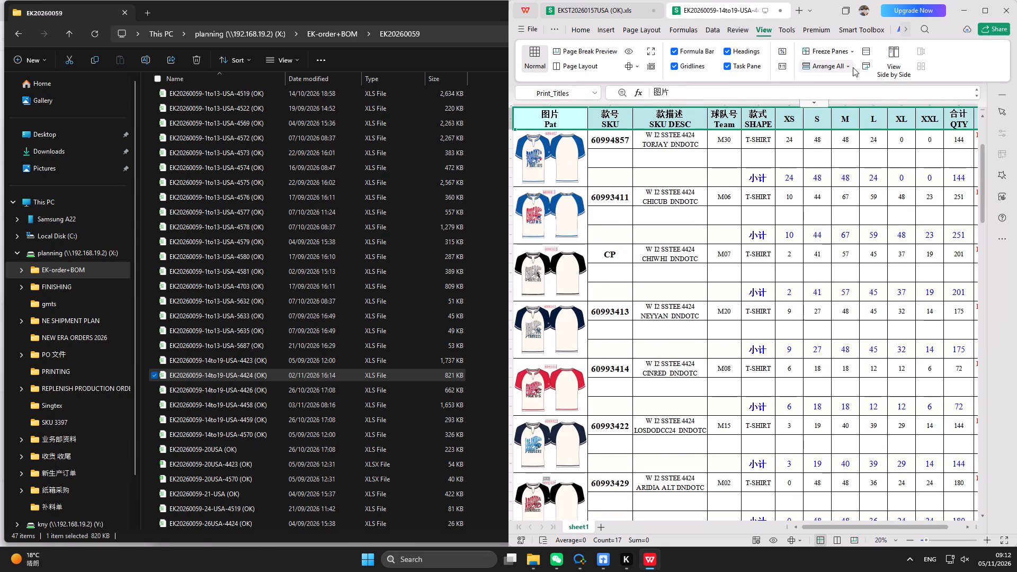
left_click(852, 50)
left_click(854, 91)
Close the EK20260059 folder window and arrange the Garment SKU Production Tracker side by side with the order file.
left_click(958, 8)
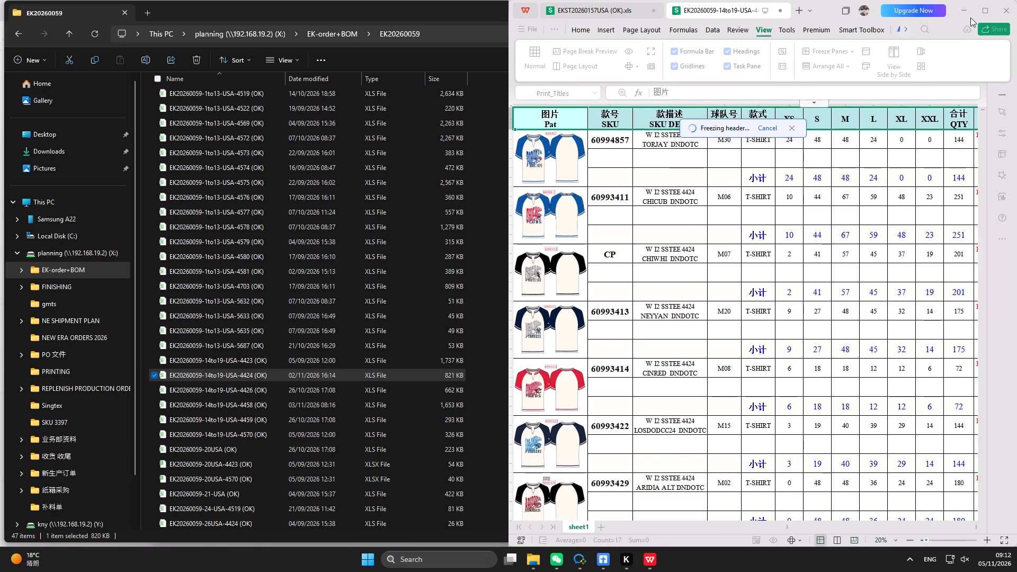
left_click(968, 13)
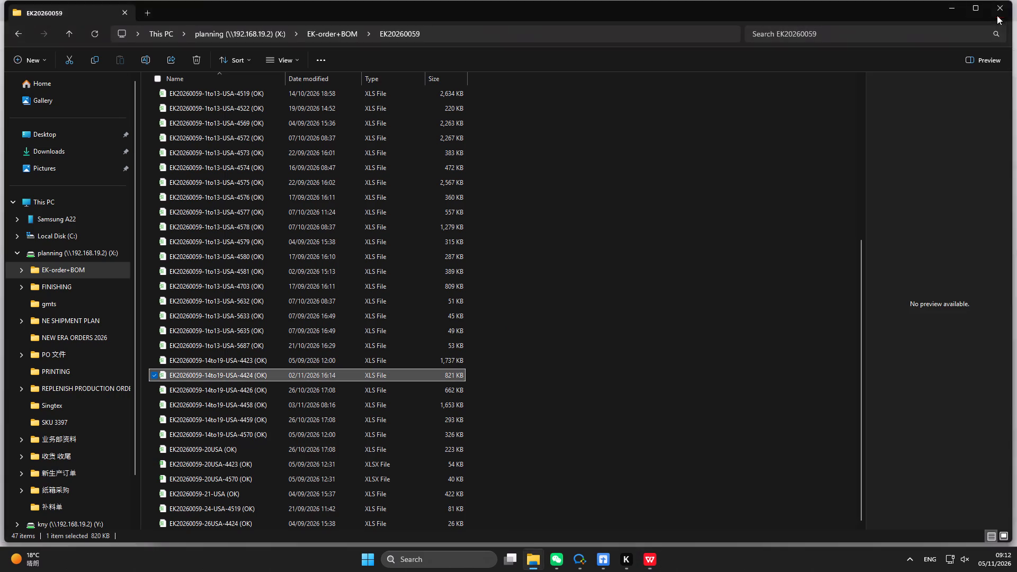
left_click(997, 12)
left_click(401, 129)
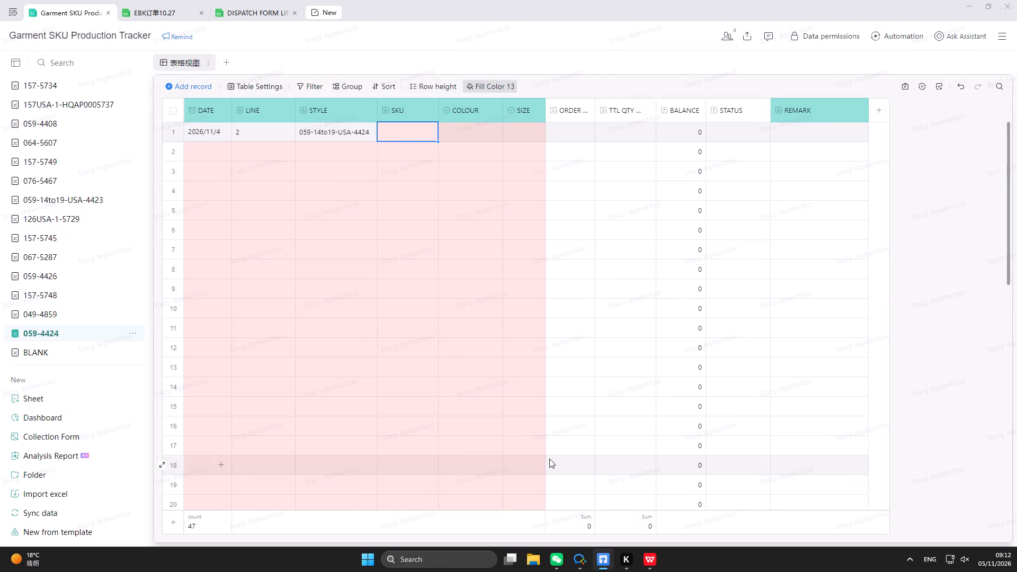
left_click(651, 561)
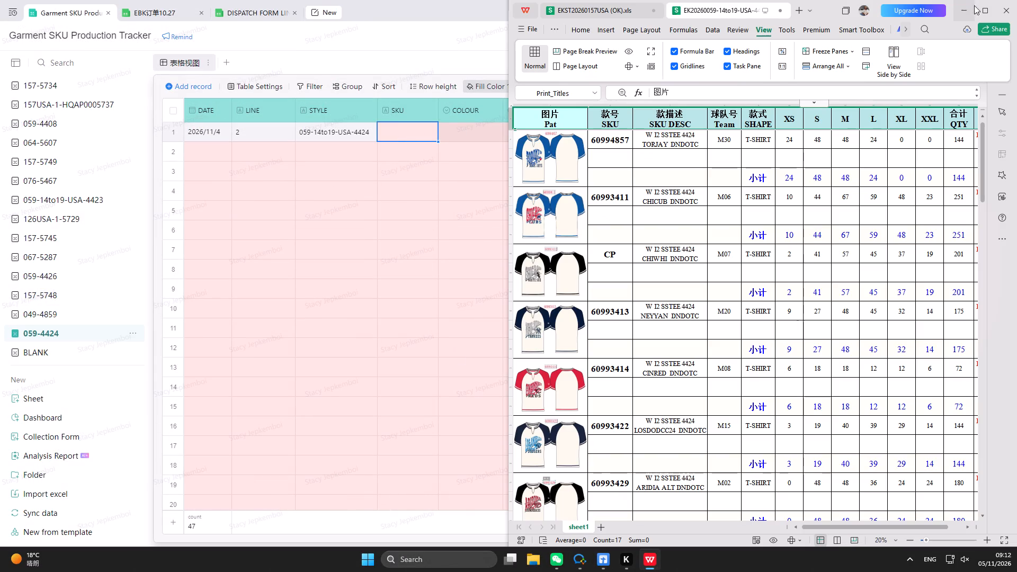
left_click(878, 82)
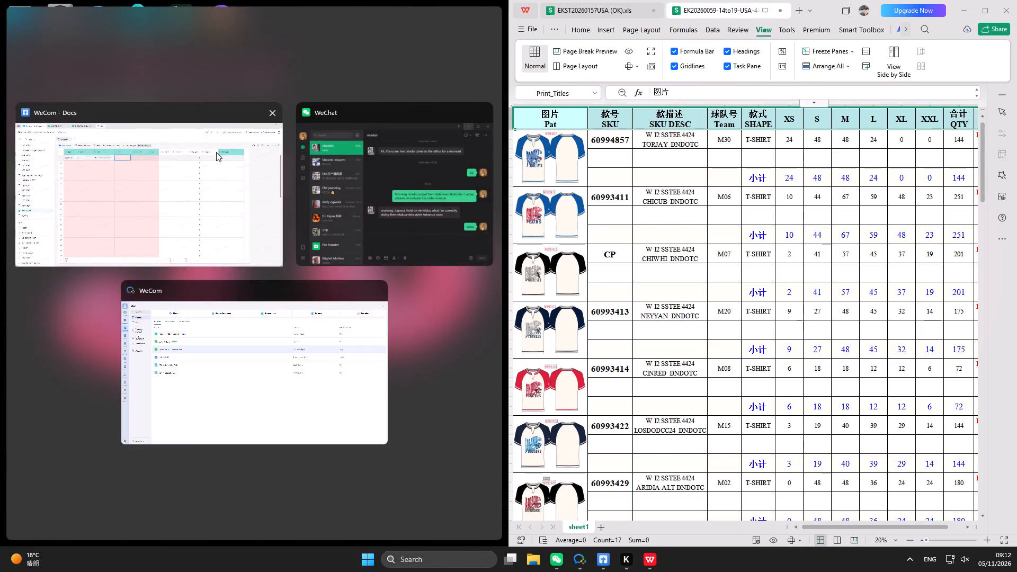
left_click(218, 176)
left_click_drag(314, 537, 328, 535)
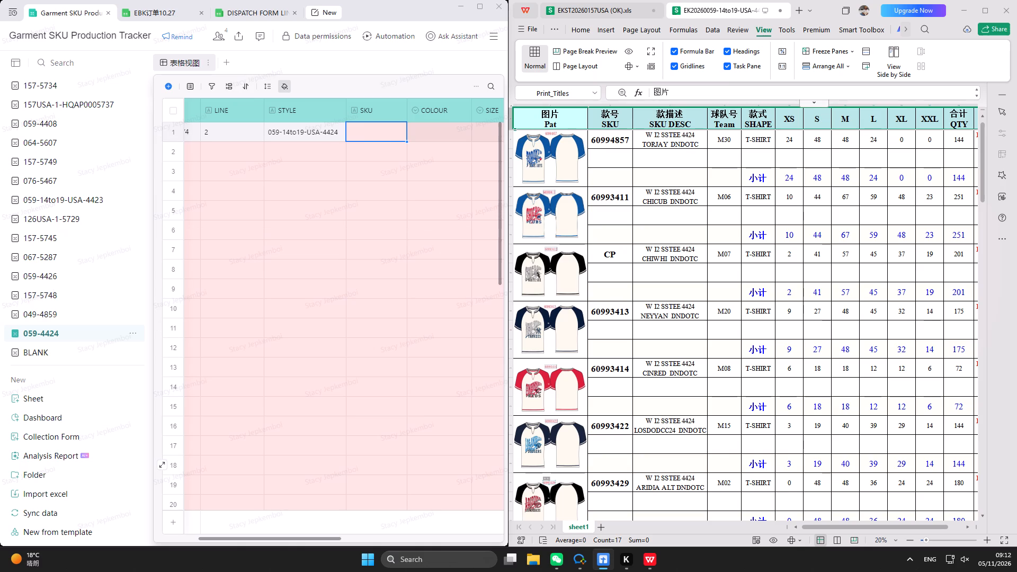
Copy SKU 60993432 from the order sheet into the row 1 SKU cell of the 059-4424 table.
left_click(623, 259)
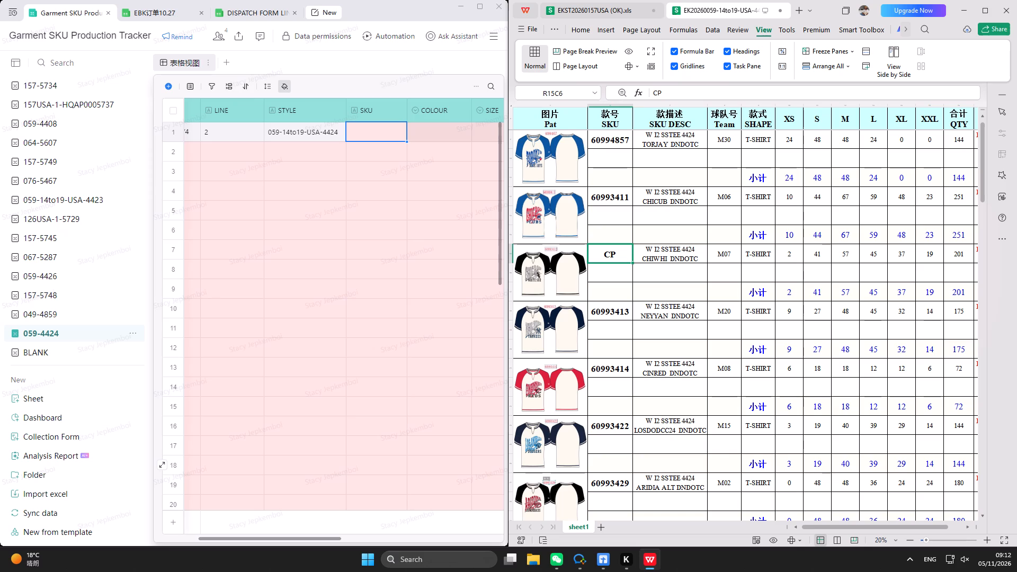
scroll(621, 346, "down", 4)
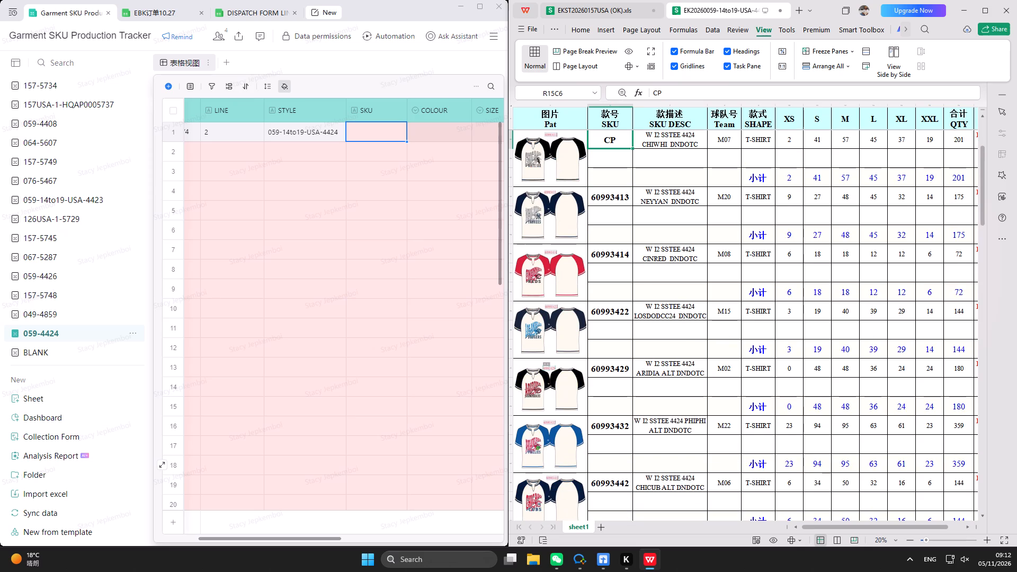
left_click(620, 430)
left_click(708, 83)
double_click(709, 91)
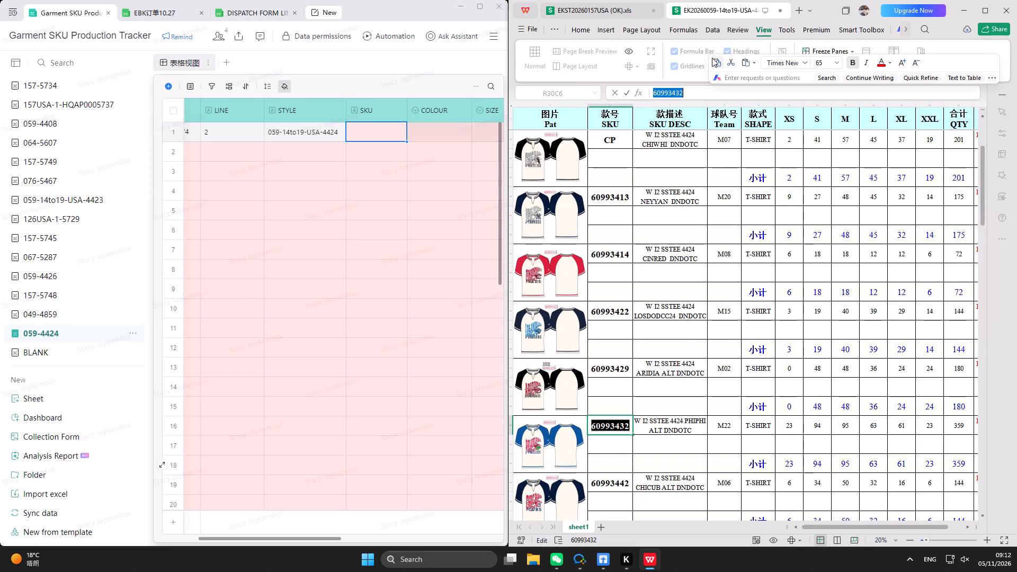
double_click(716, 61)
double_click(367, 136)
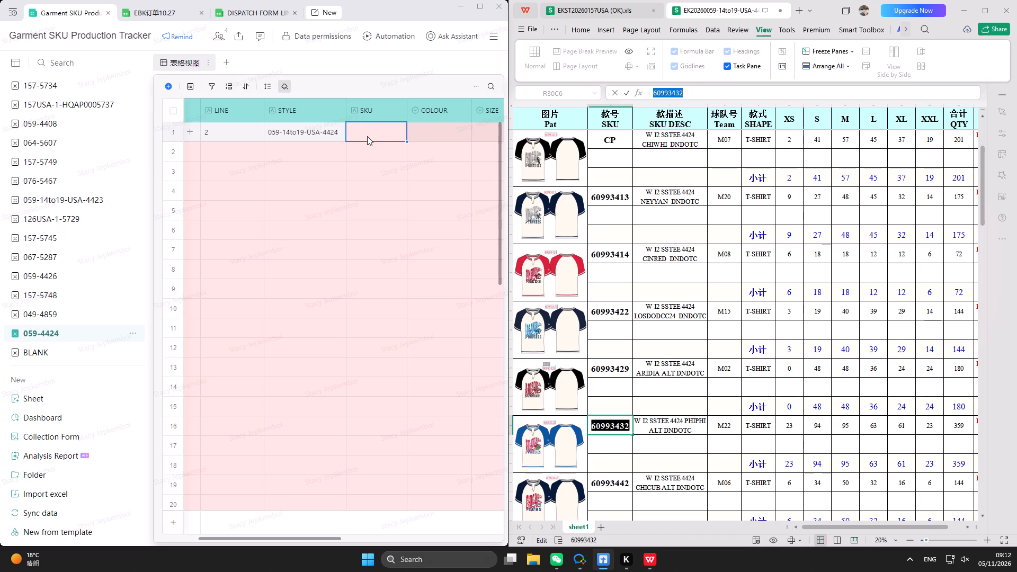
left_click(367, 136)
right_click(367, 136)
left_click(397, 219)
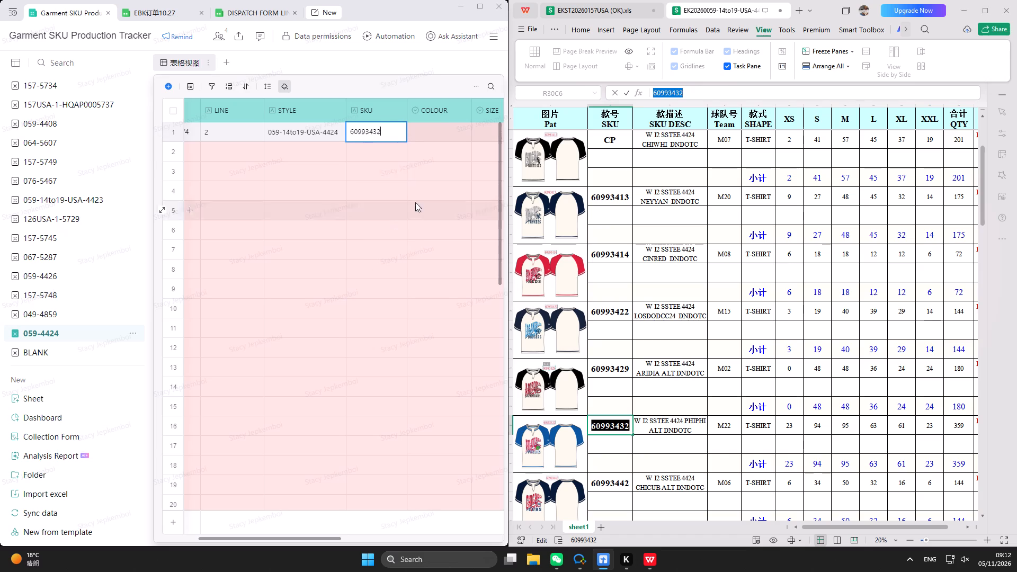
Create the option LIGHT ROYAL and assign it as the row 1 COLOUR.
double_click(440, 135)
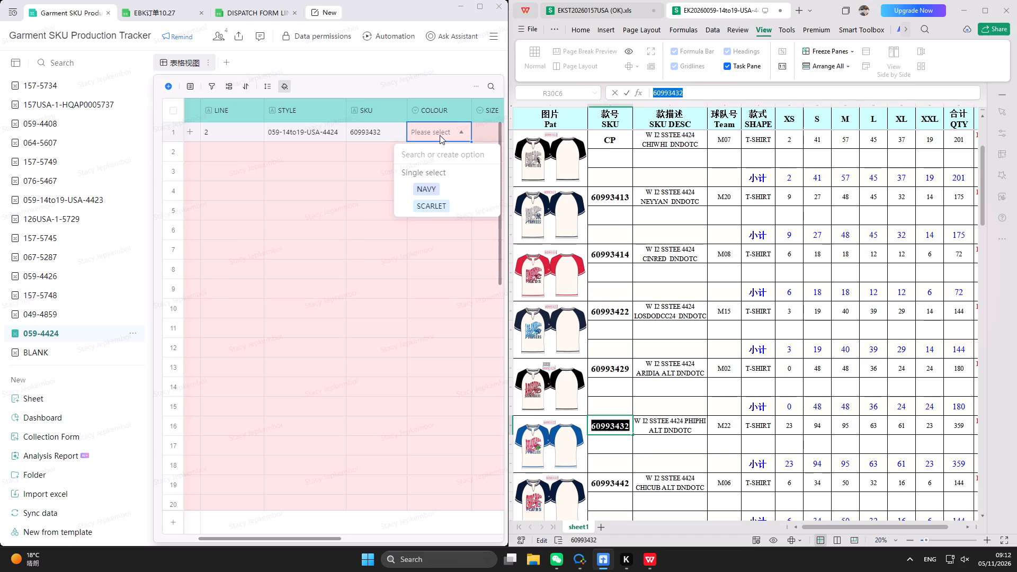
type("LIGHT R")
type("OYAL")
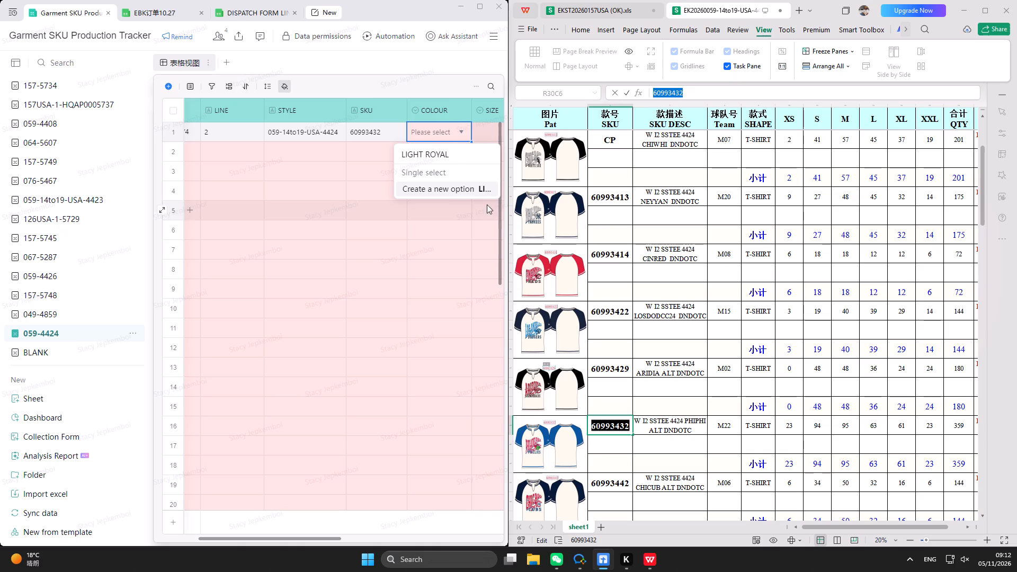
left_click(460, 193)
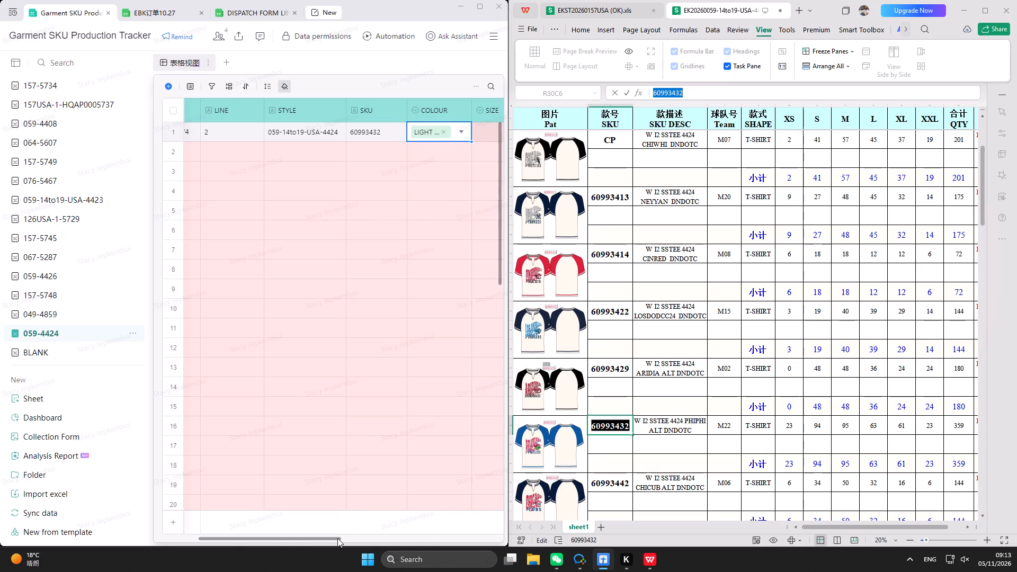
Hide the SKU DESC, Team and SHAPE columns in the order sheet.
left_click_drag(337, 538, 370, 540)
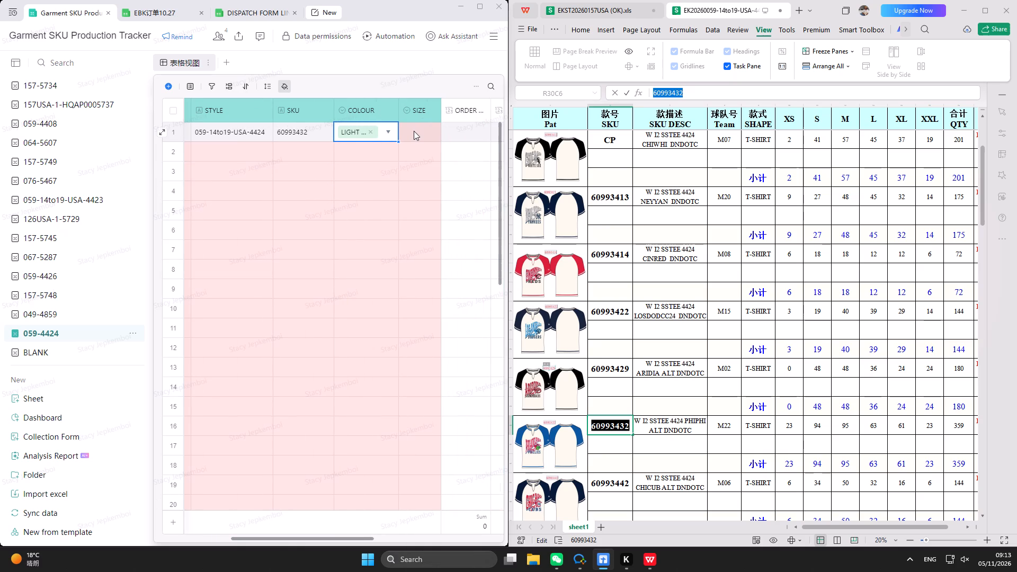
left_click(671, 112)
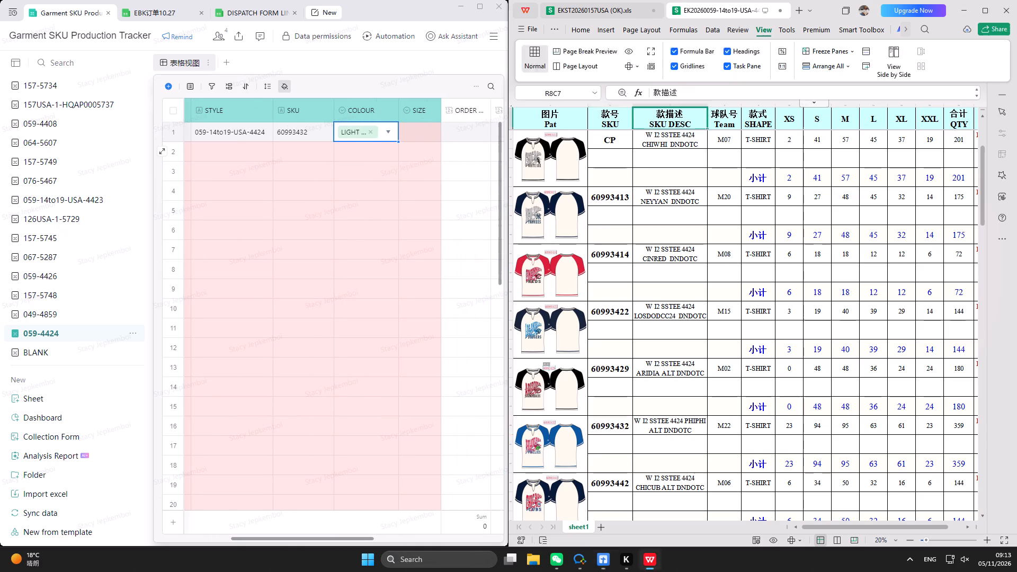
left_click_drag(670, 104, 750, 122)
right_click(748, 123)
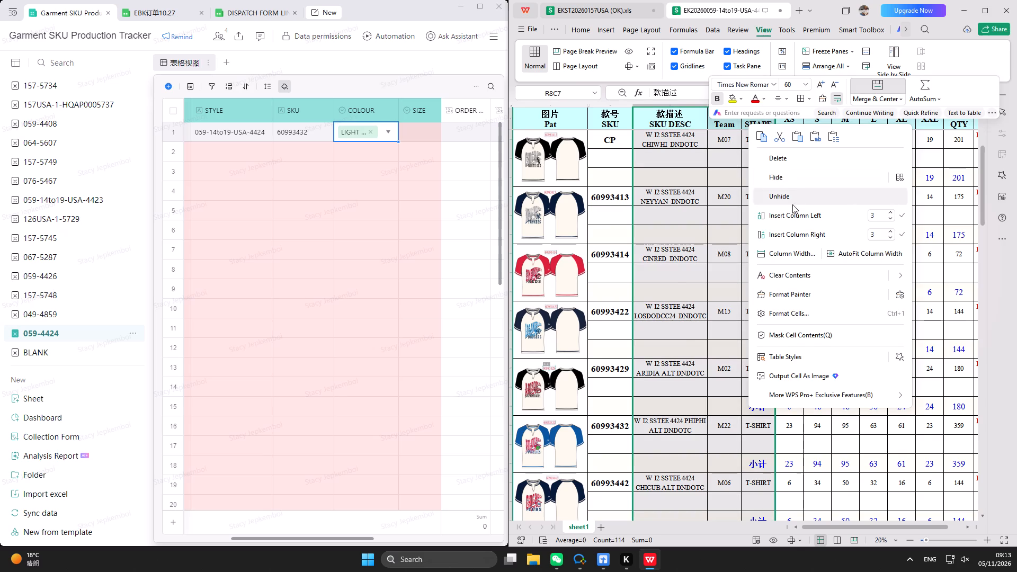
left_click(790, 174)
Highlight the subtotal row of SKU 60993432 in yellow in the order sheet.
left_click(615, 432)
scroll(656, 370, "down", 1)
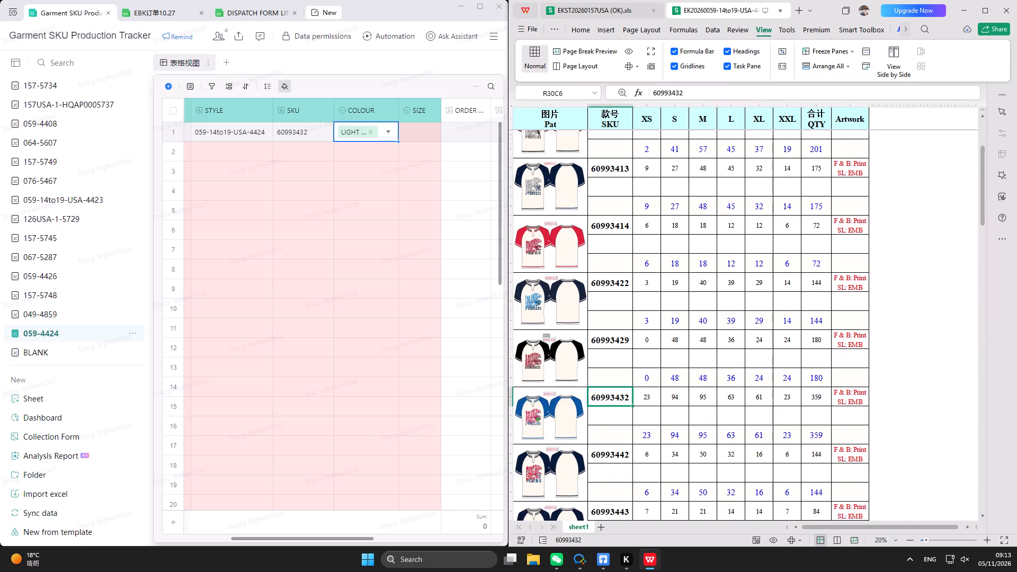
scroll(658, 367, "down", 6)
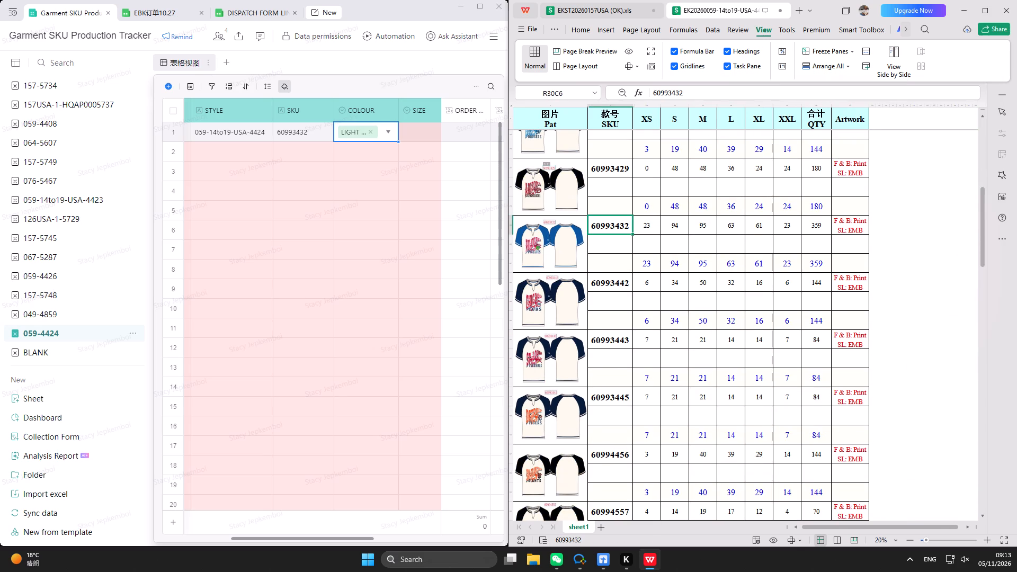
left_click_drag(619, 258, 867, 261)
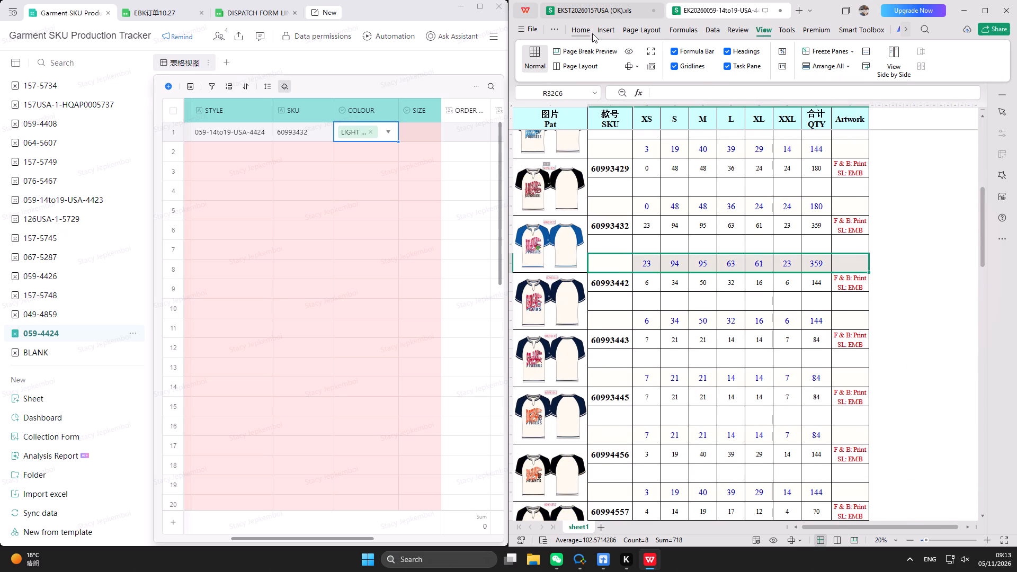
left_click(590, 32)
left_click(701, 68)
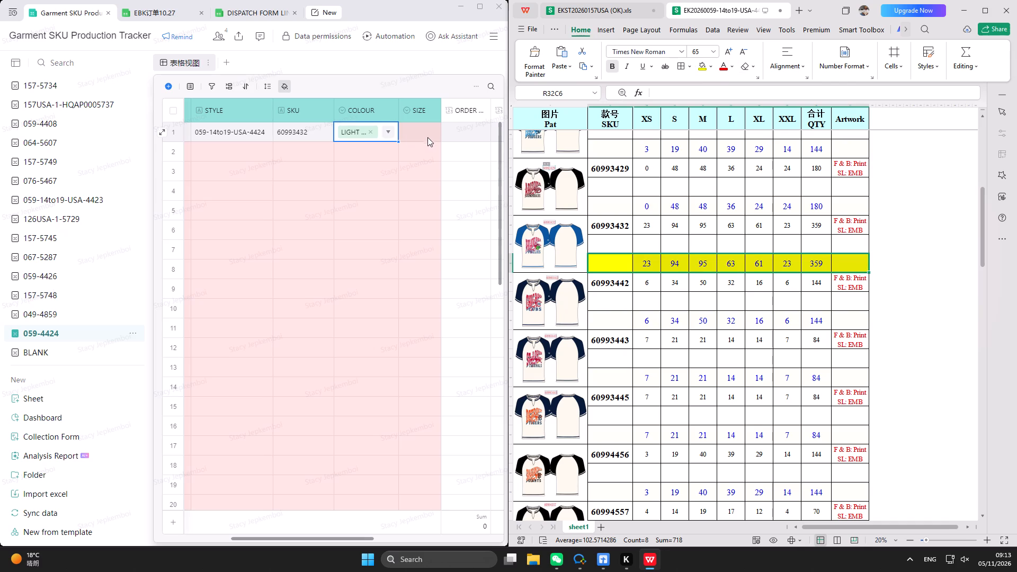
Set the SIZE cells of rows 1 to 6 in the 059-4424 table to XS, S, M, L, XL and 2XL.
double_click(424, 136)
left_click(433, 267)
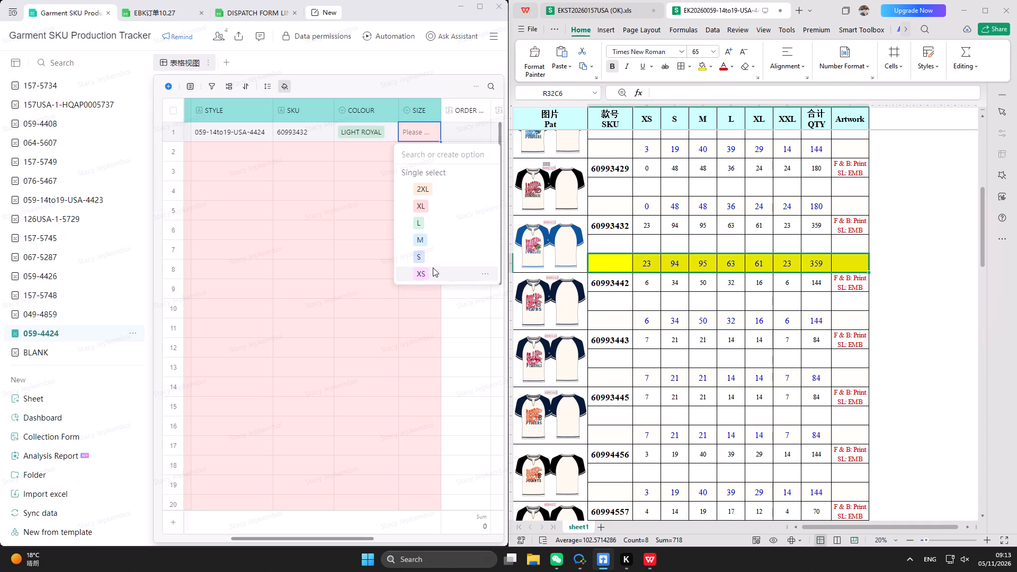
double_click(417, 154)
left_click(435, 284)
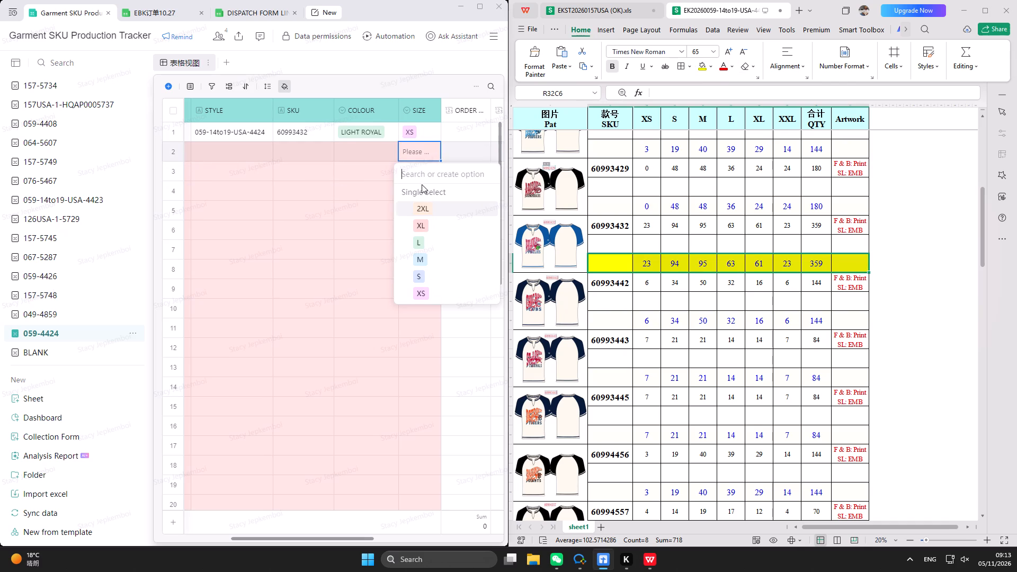
left_click(429, 271)
double_click(406, 179)
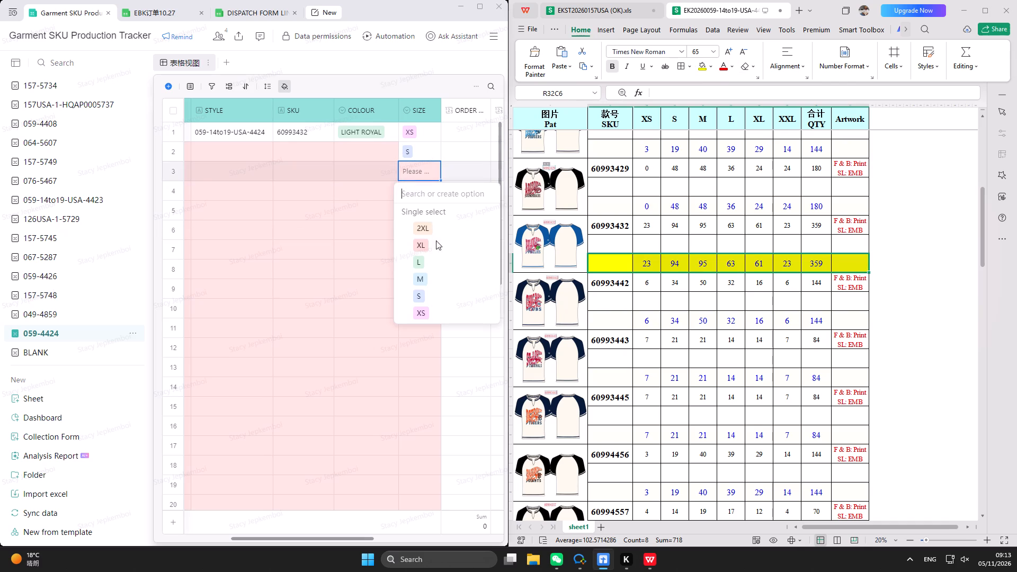
left_click(437, 280)
double_click(407, 194)
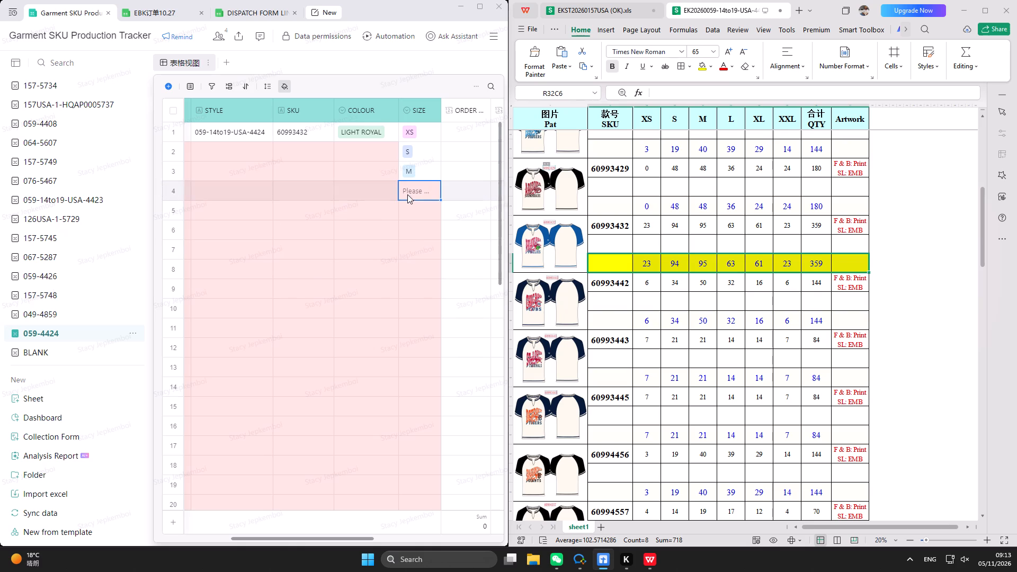
left_click(445, 284)
double_click(414, 209)
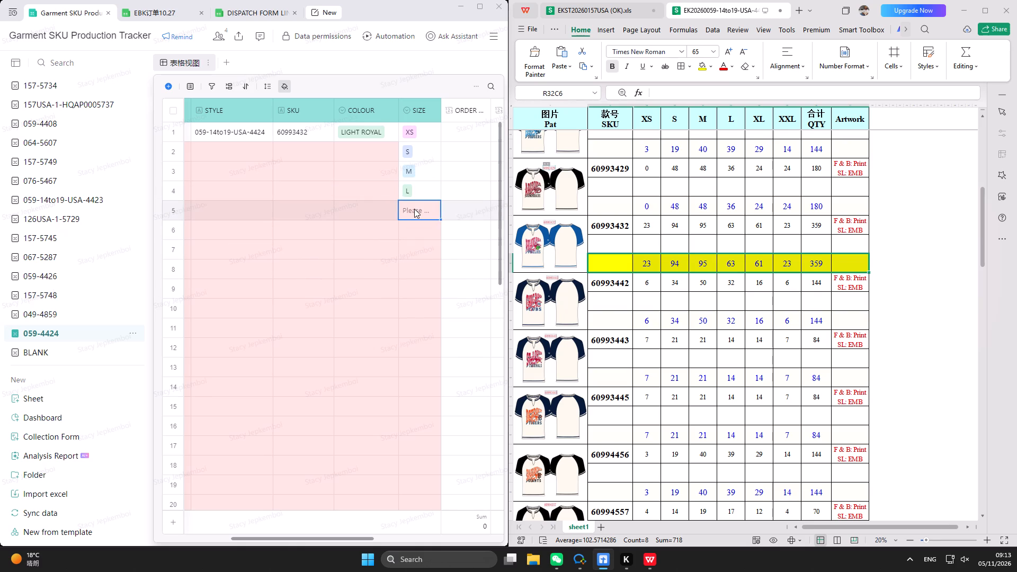
left_click(434, 288)
double_click(411, 228)
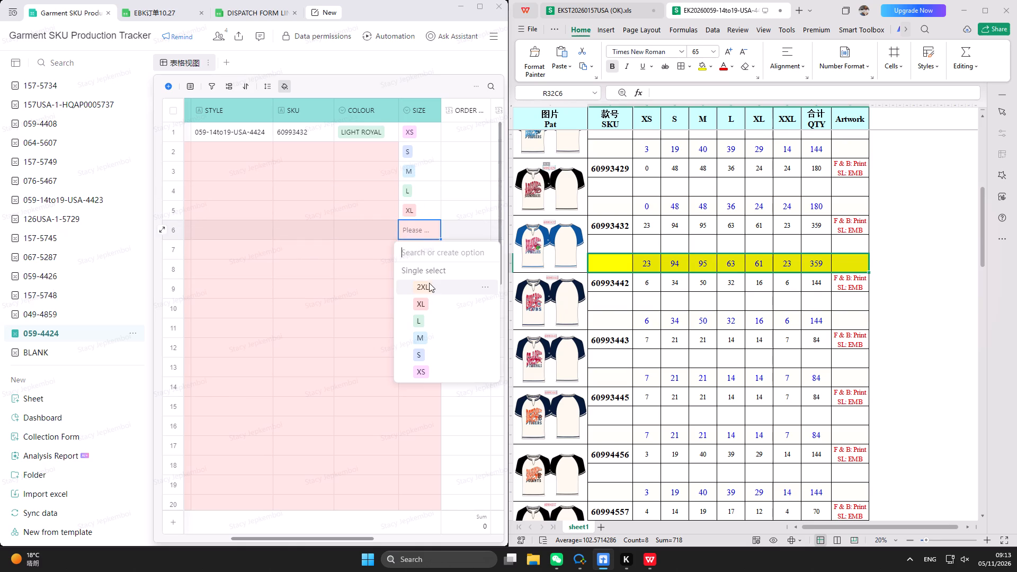
left_click(430, 284)
Enter ORDER quantities 23, 94, 95, 63, 61 and 23 in rows 1 to 6 of the 059-4424 table.
left_click(461, 135)
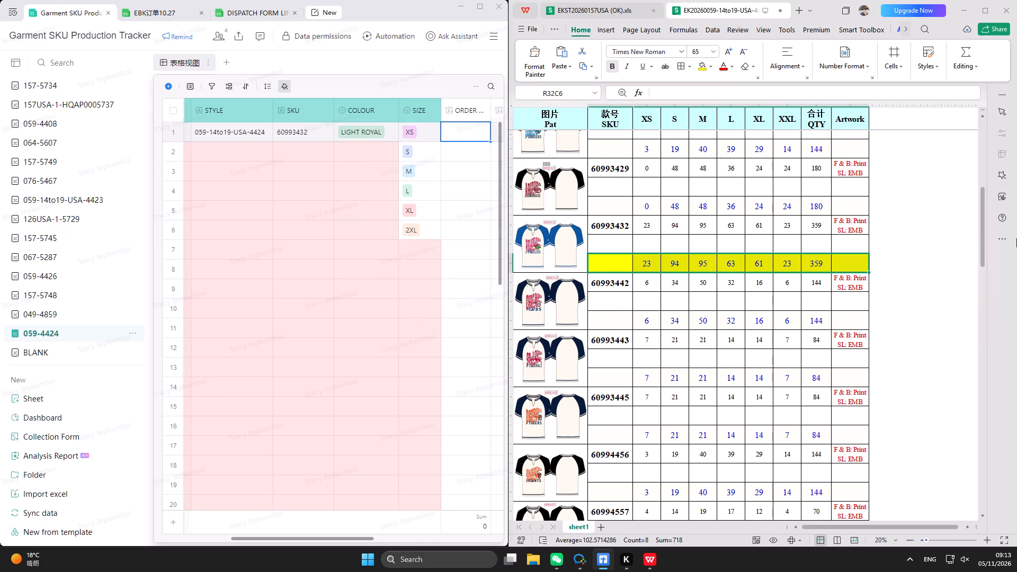
type("23")
key("Return")
type("94")
key("Return")
type("95")
key("Return")
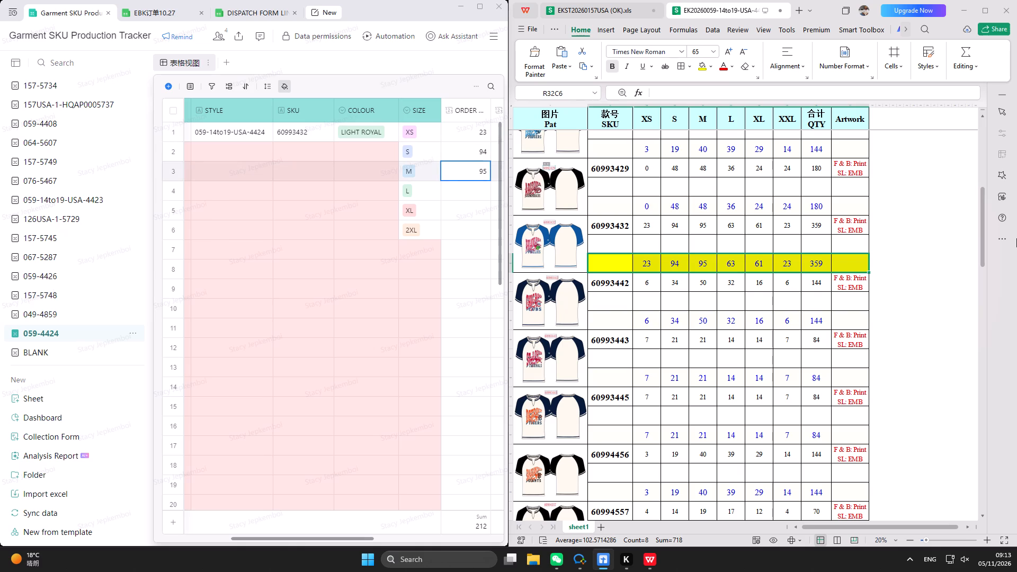
type("63")
key("Return")
type("61")
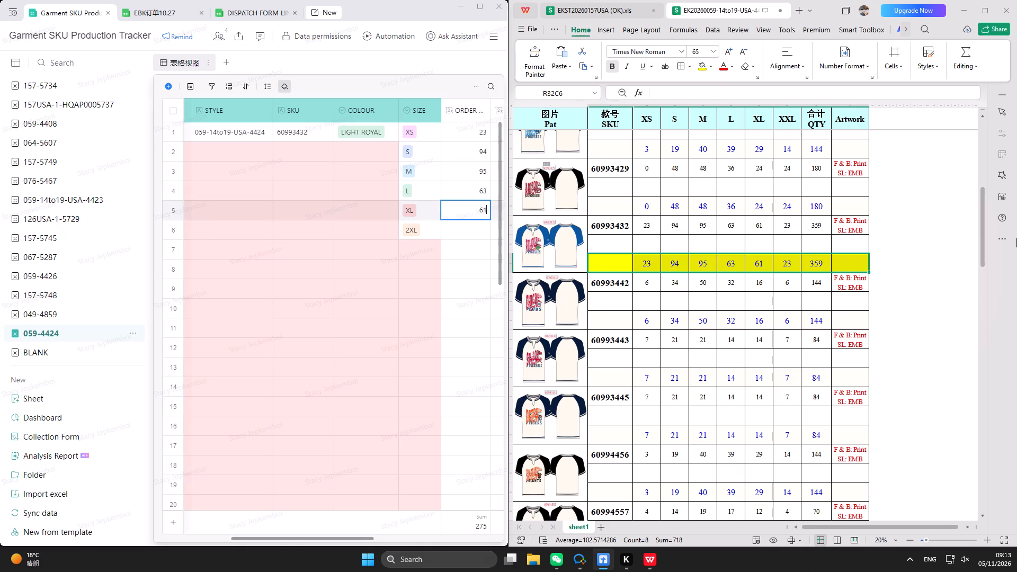
key("Return")
type("23")
key("Return")
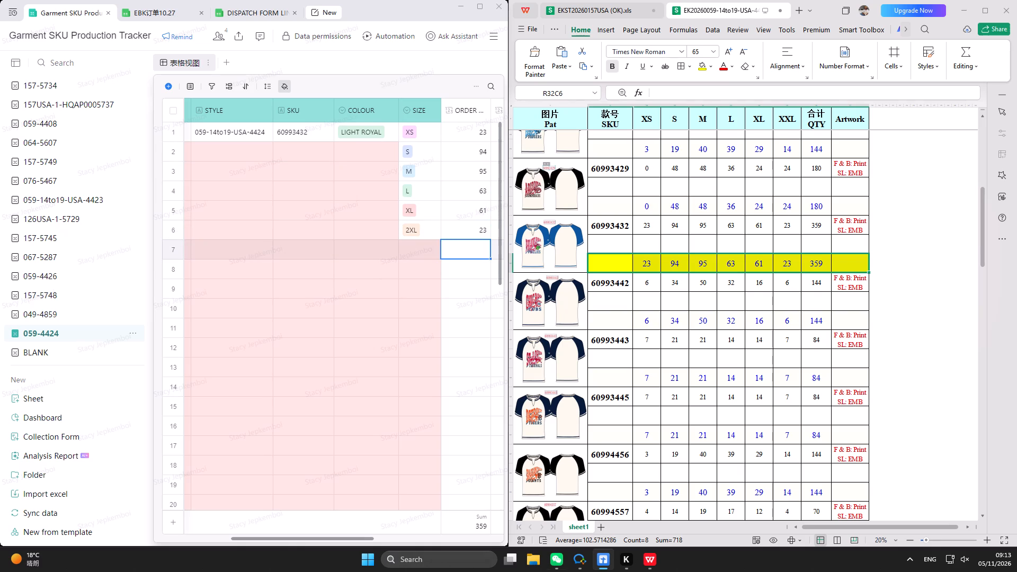
Fill the TTL QTY cells of rows 1 to 6 with 23, 94, 95, 63, 61 and 23.
left_click_drag(365, 538, 404, 538)
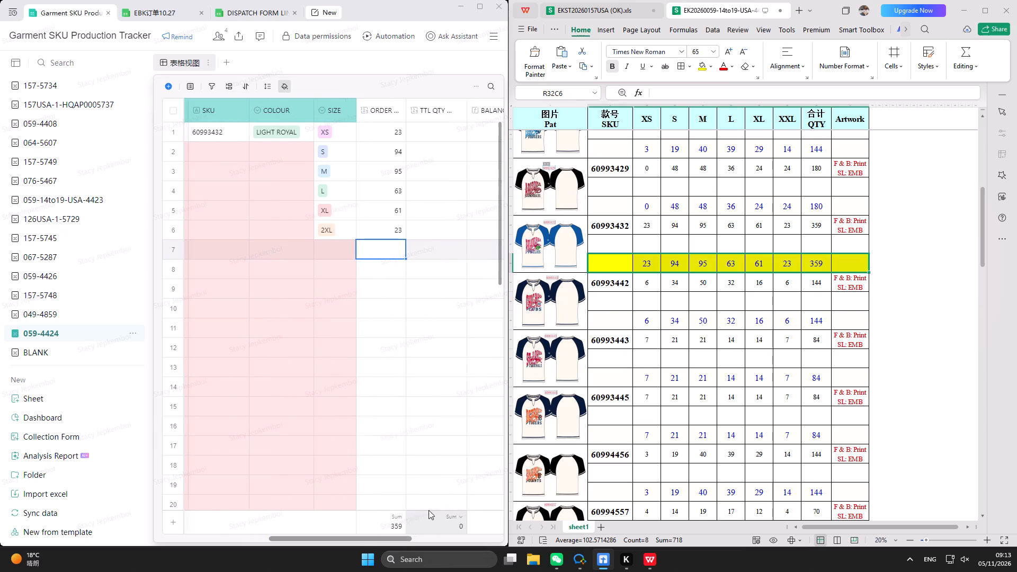
left_click(440, 133)
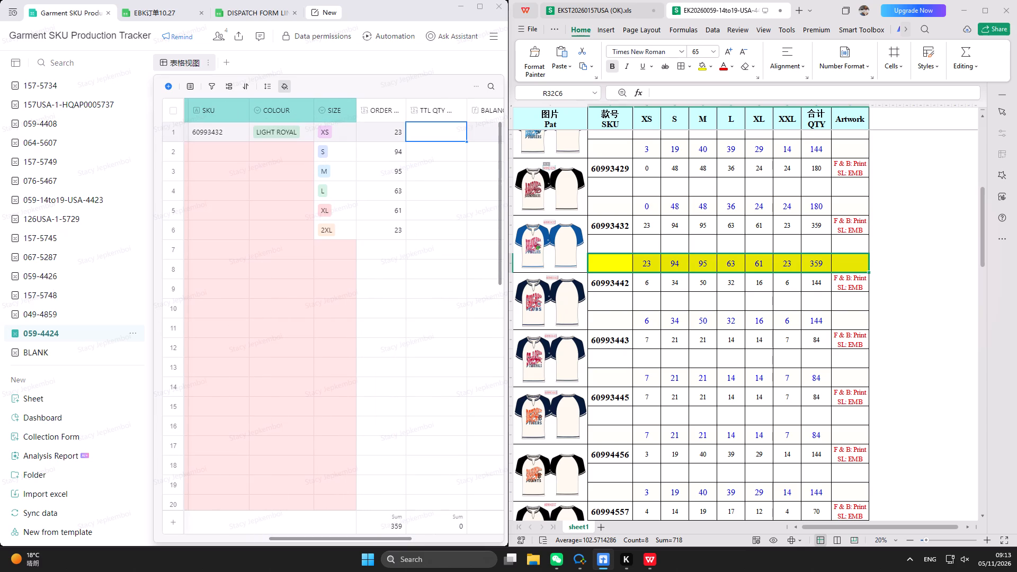
type("23")
key("Return")
type("94")
key("Return")
type("95")
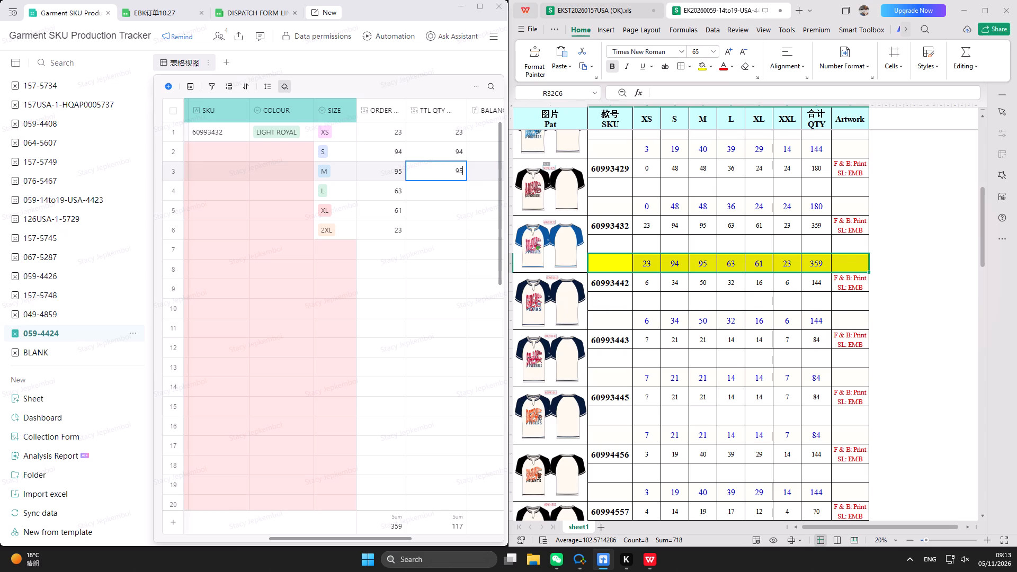
key("Return")
type("63")
key("Return")
type("61")
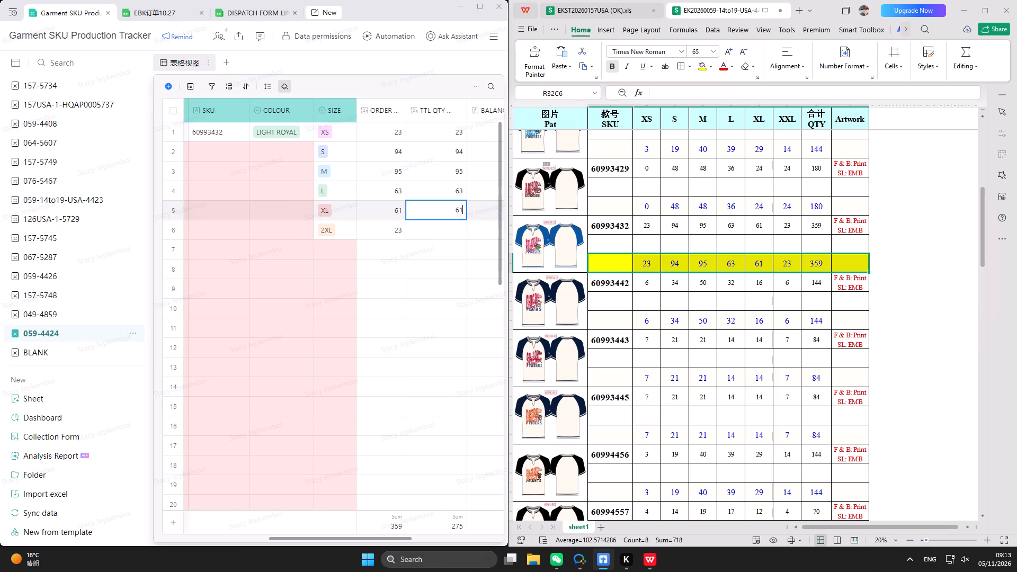
key("Return")
type("23")
key("Return")
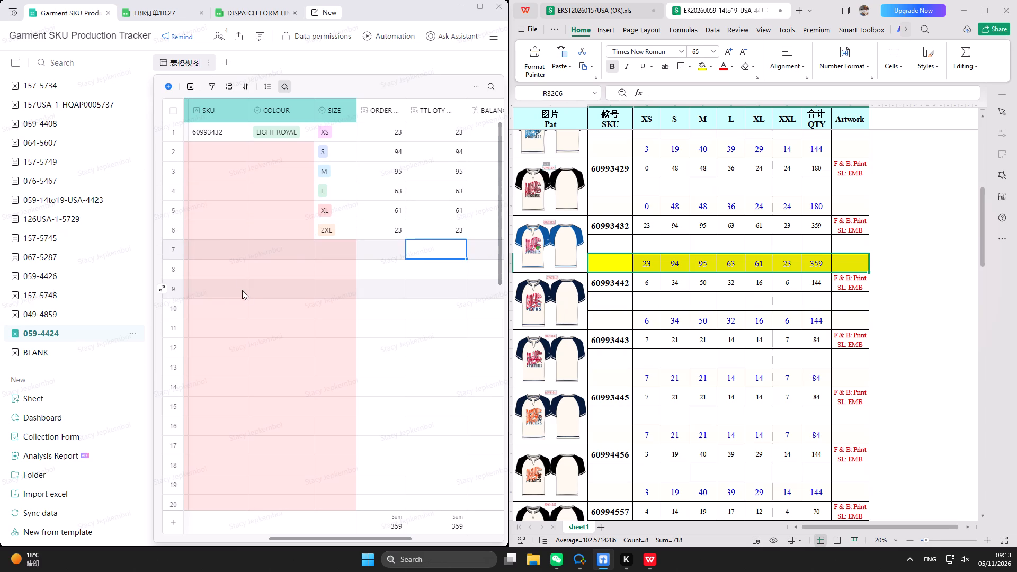
Copy SKU 60993442 from the order sheet into row 7 of the 059-4424 table and set its COLOUR to NAVY.
left_click(221, 254)
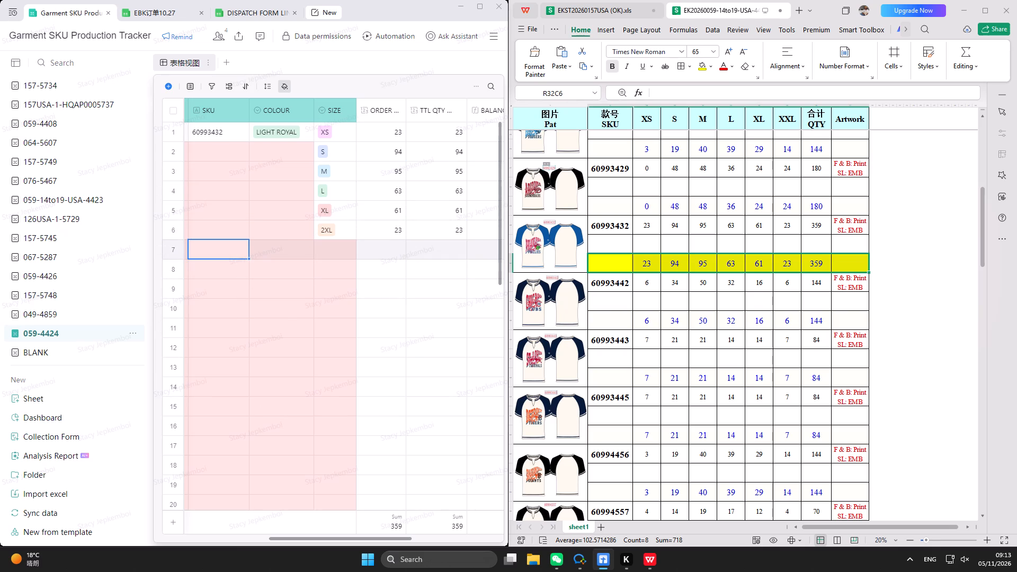
left_click(618, 275)
double_click(684, 90)
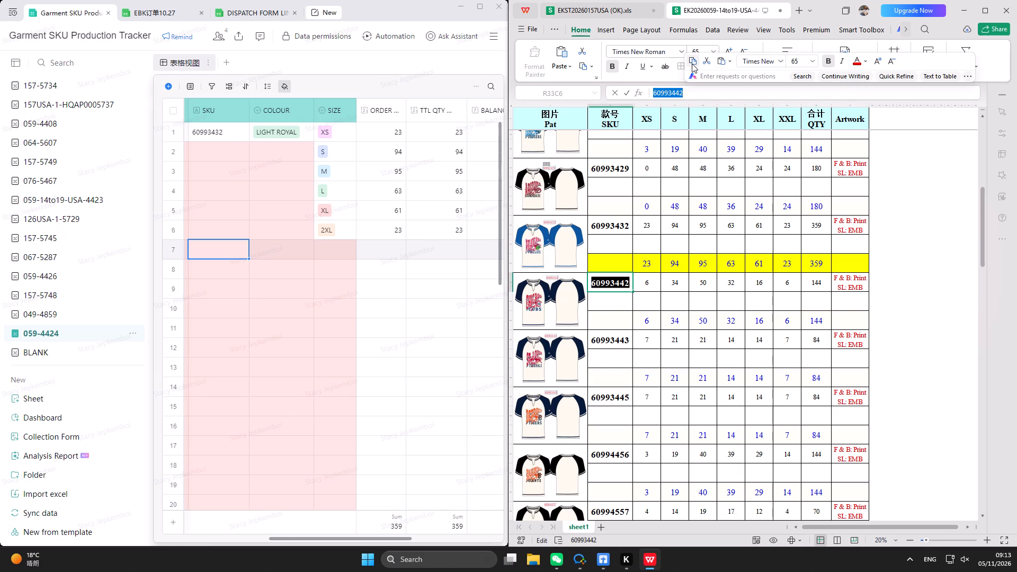
double_click(692, 62)
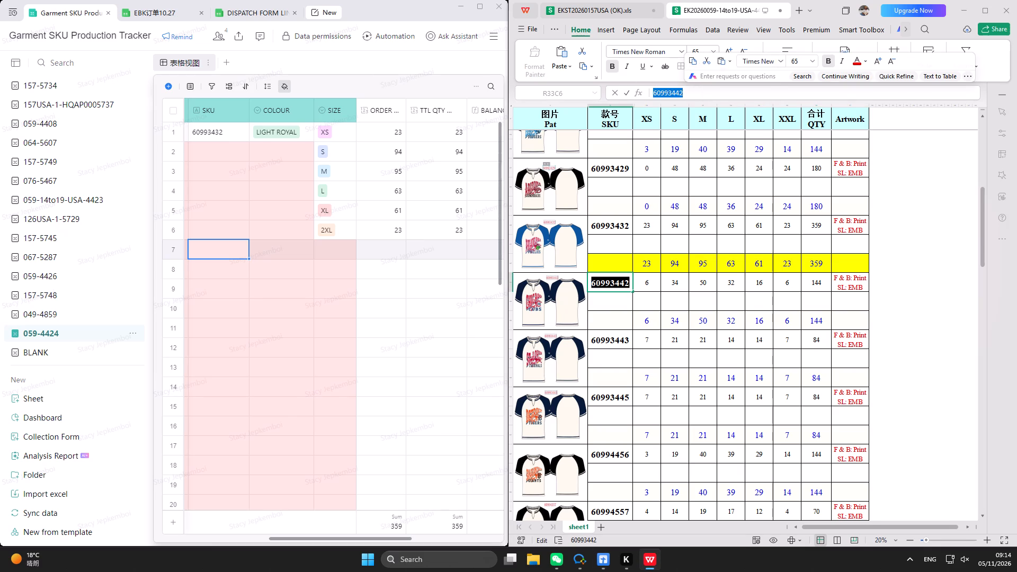
triple_click(696, 95)
double_click(703, 70)
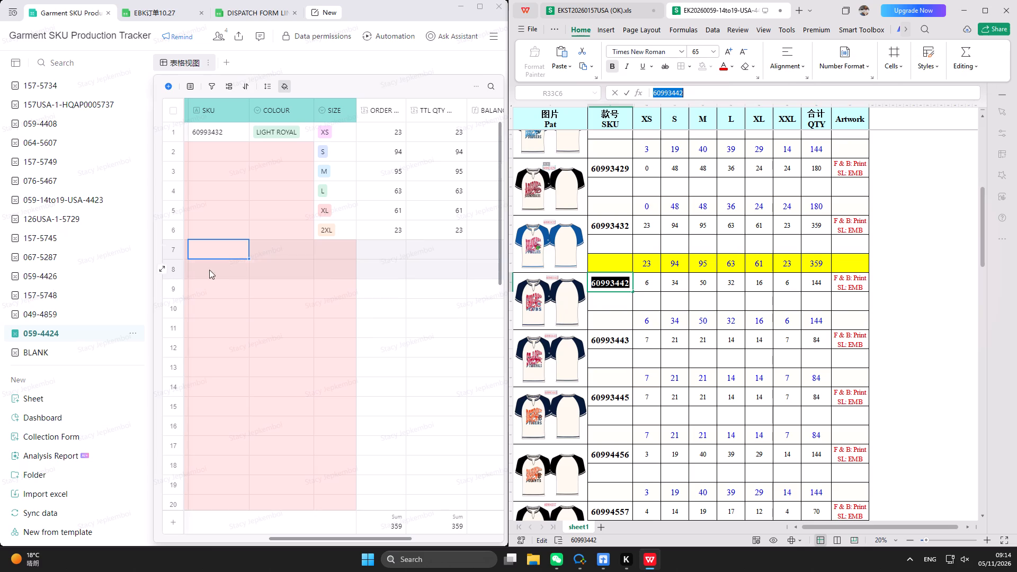
triple_click(217, 252)
right_click(217, 252)
left_click(235, 333)
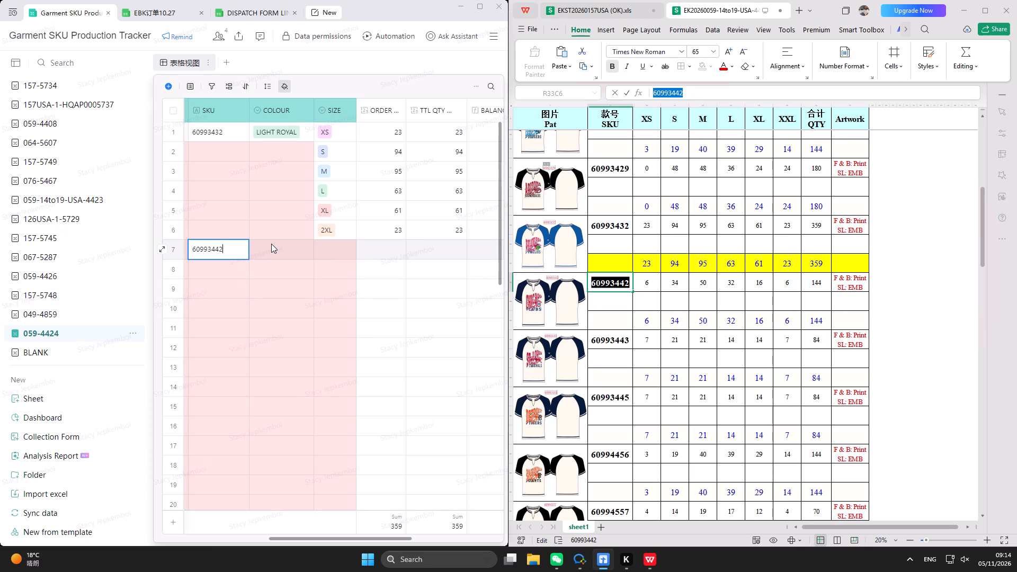
double_click(271, 246)
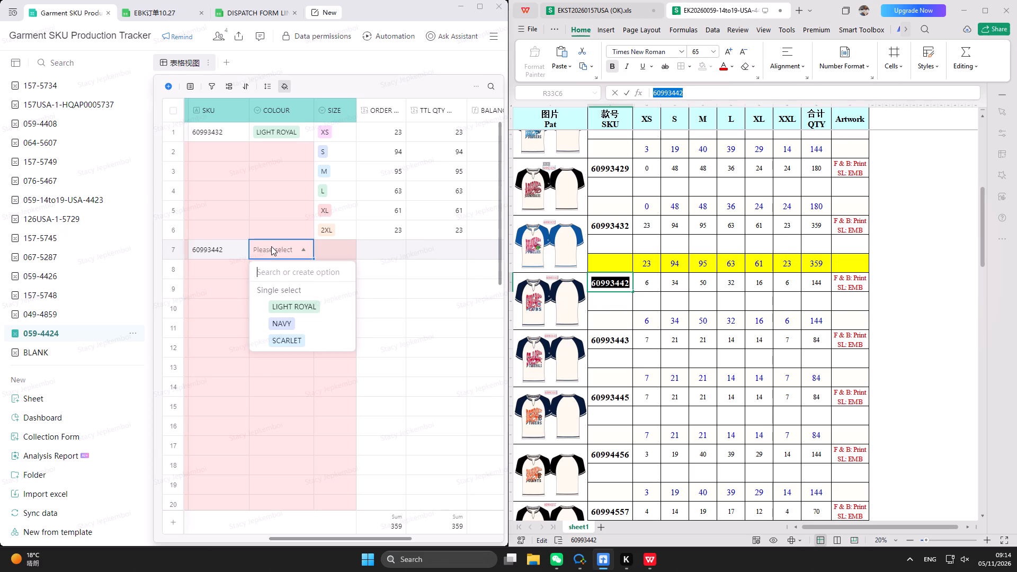
left_click(304, 326)
Set the SIZE cells of rows 7 to 12 to XS, S, M, L, XL and 2XL.
double_click(334, 254)
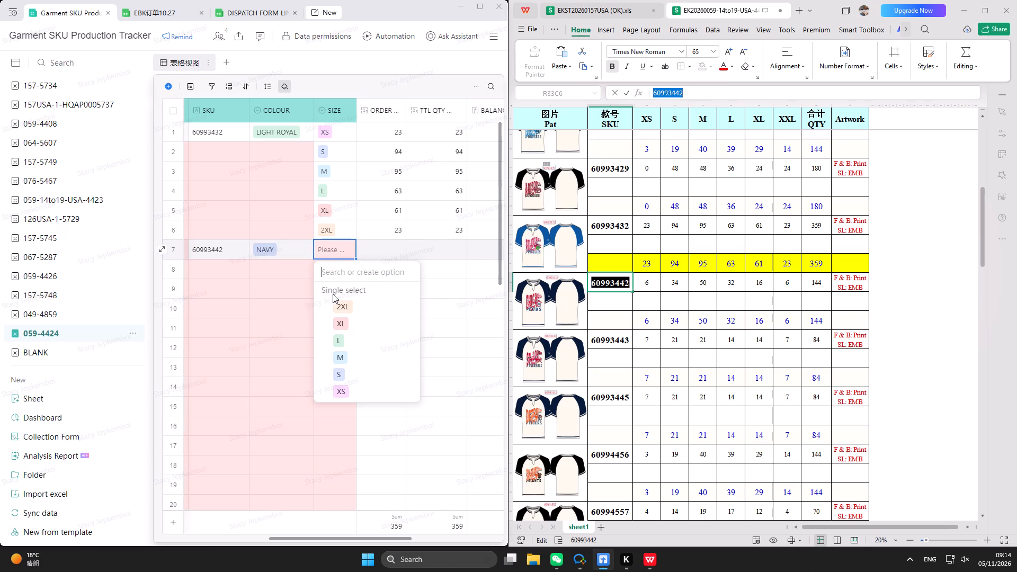
left_click(356, 394)
double_click(330, 269)
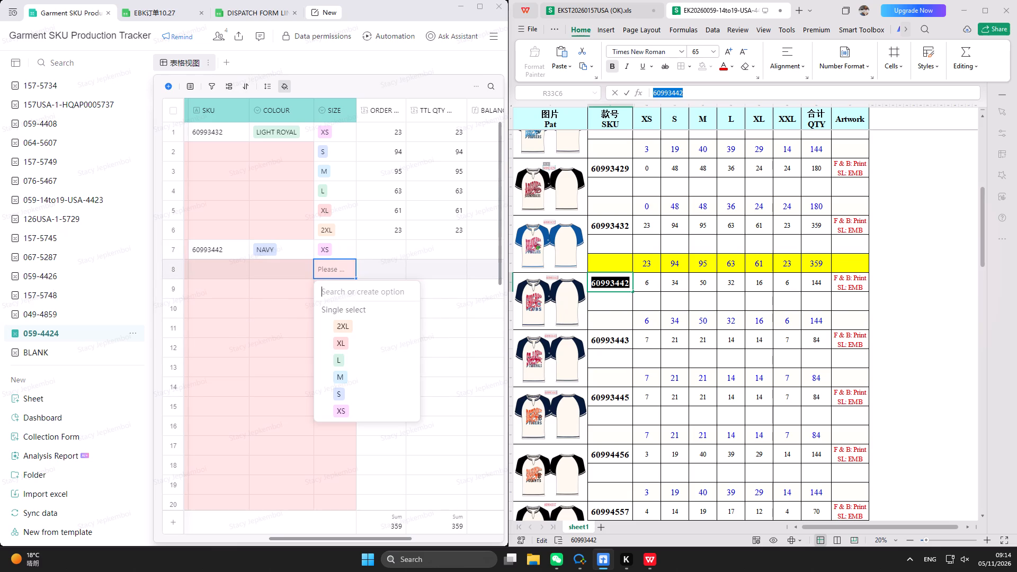
left_click(347, 396)
double_click(328, 290)
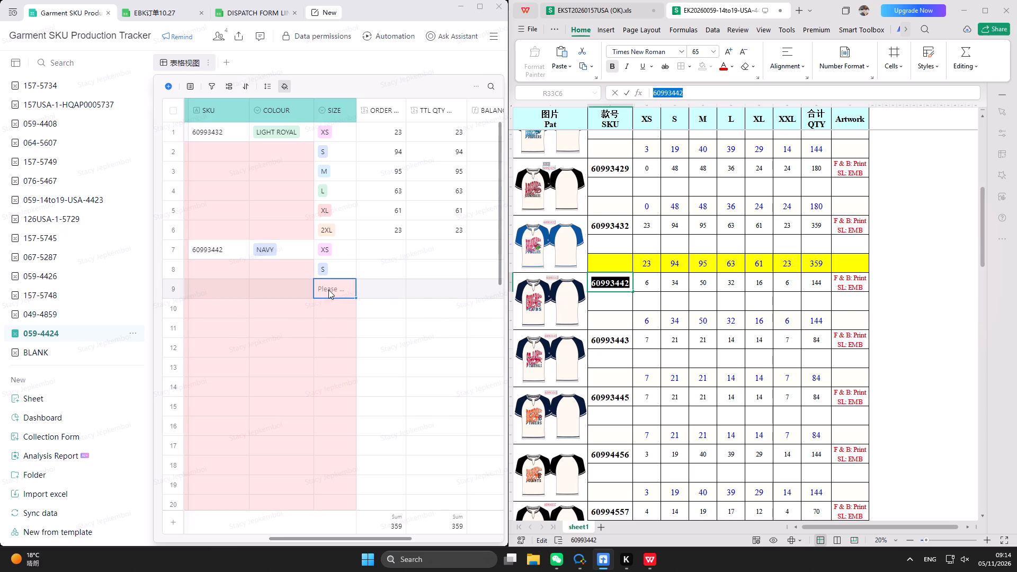
left_click(355, 396)
double_click(341, 310)
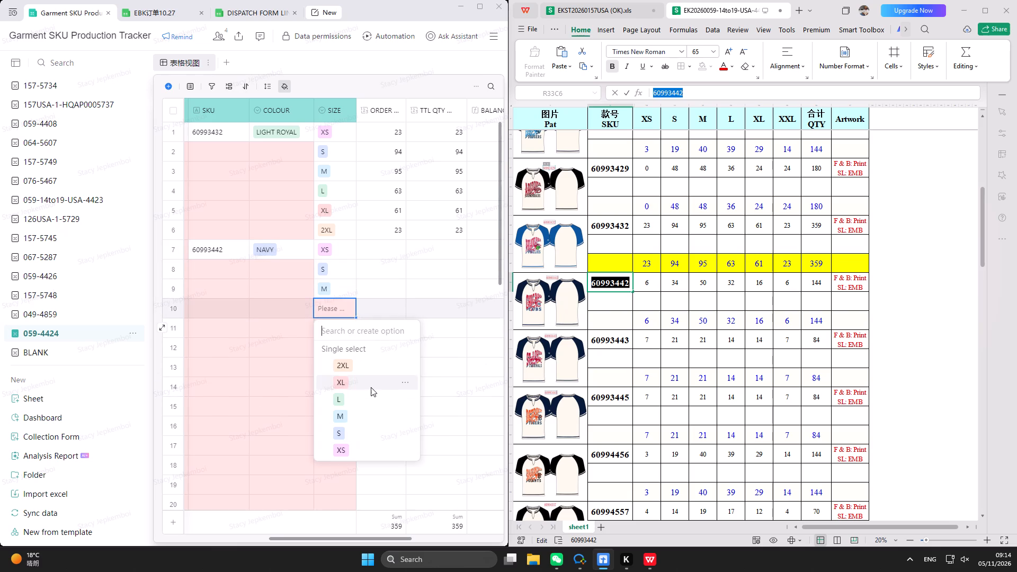
left_click(366, 406)
double_click(334, 336)
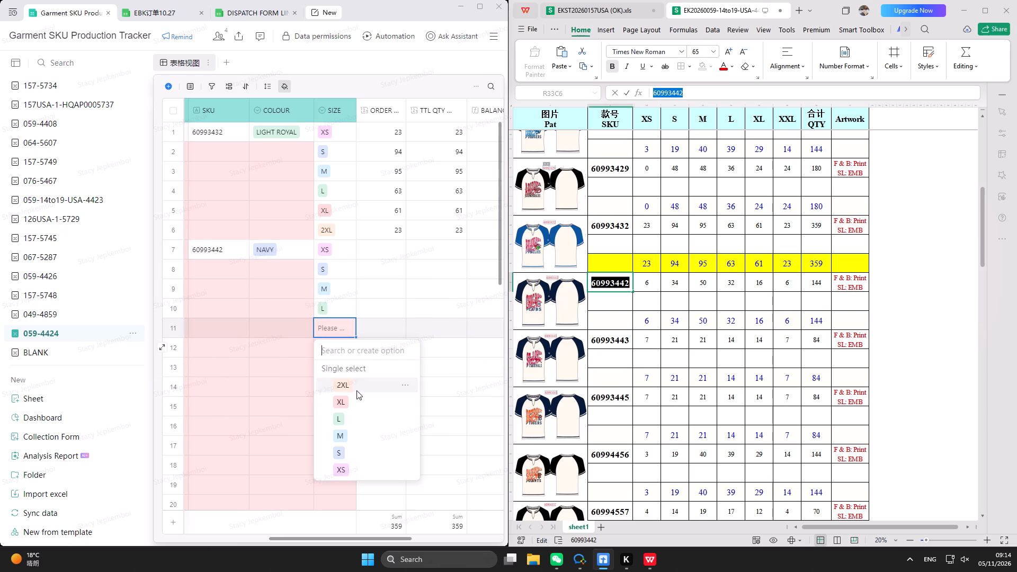
left_click(355, 402)
double_click(334, 348)
left_click(356, 400)
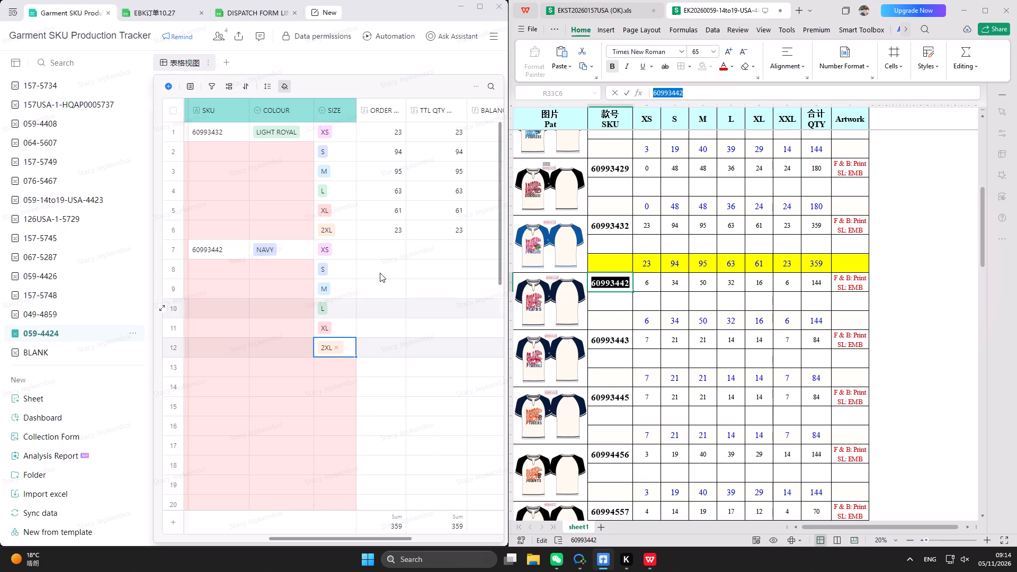
Highlight the subtotal row of SKU 60993442 in yellow in the order sheet.
left_click(380, 253)
left_click_drag(620, 323, 846, 321)
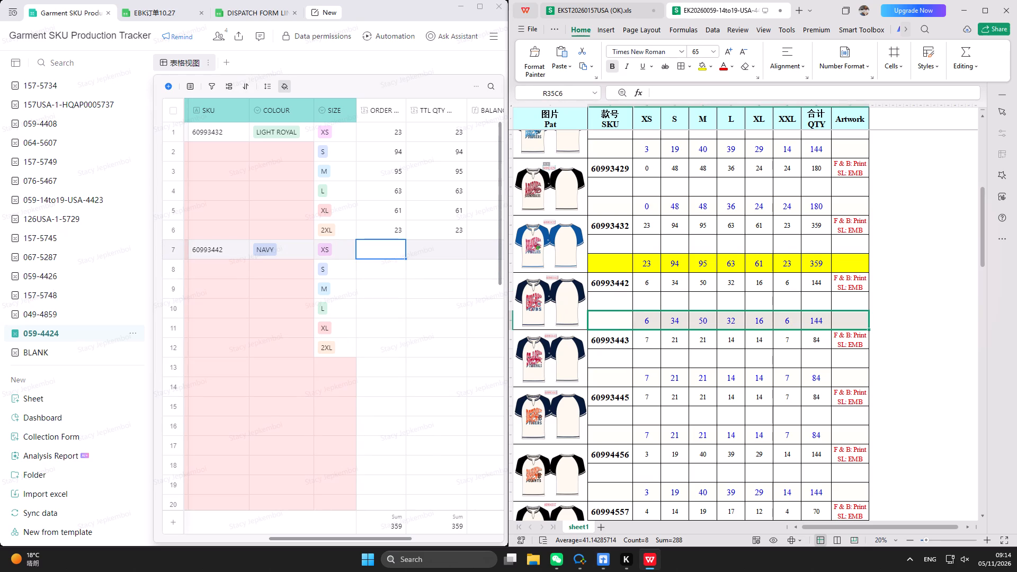
left_click(707, 69)
Enter ORDER quantities 6, 34, 50, 32, 16 and 6 in rows 7 to 12 of the 059-4424 table.
left_click(396, 266)
left_click(394, 244)
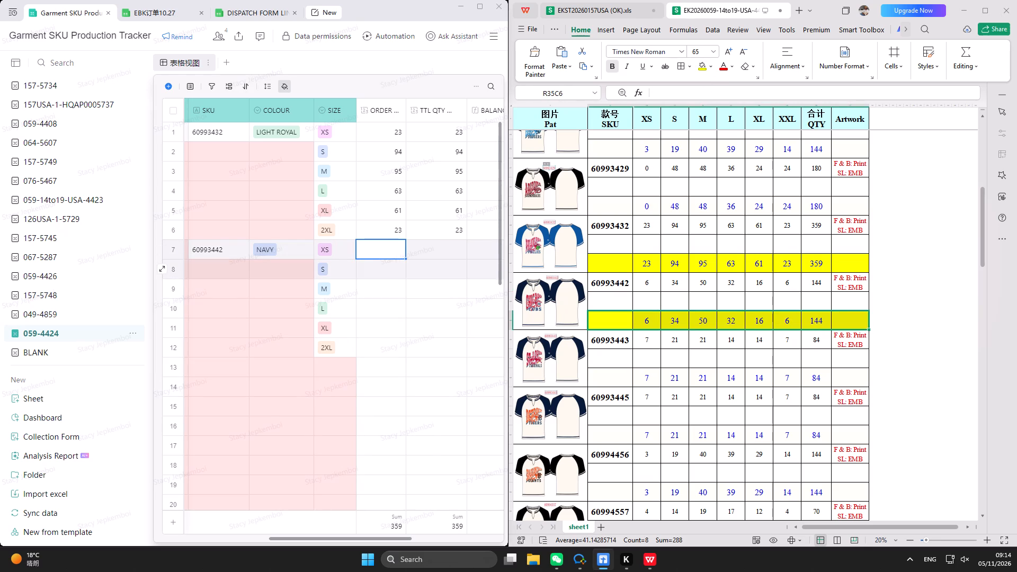
key("6")
key("Return")
type("34")
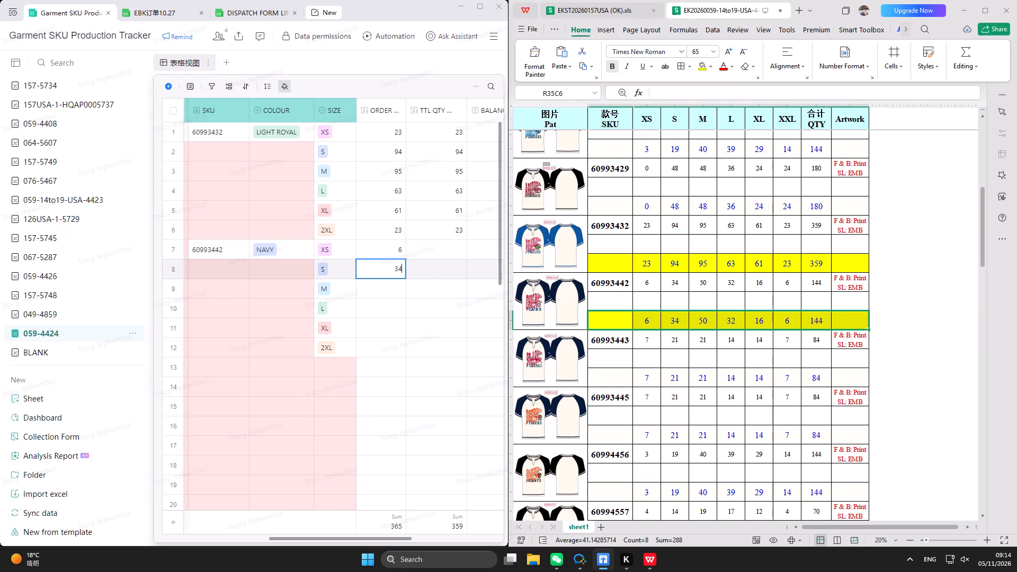
key("Return")
type("50")
key("Return")
type("32")
key("Return")
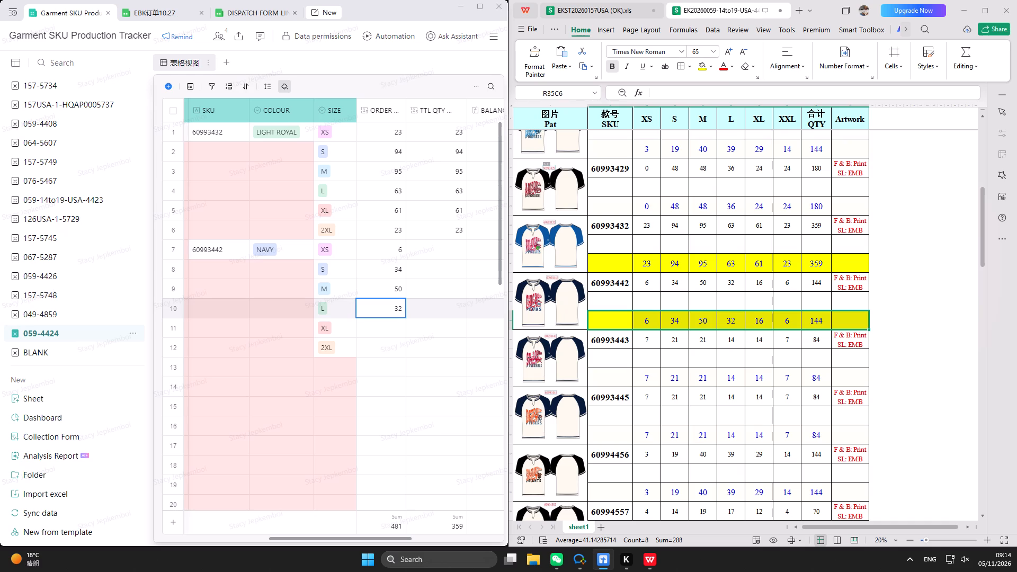
key("2")
key("6")
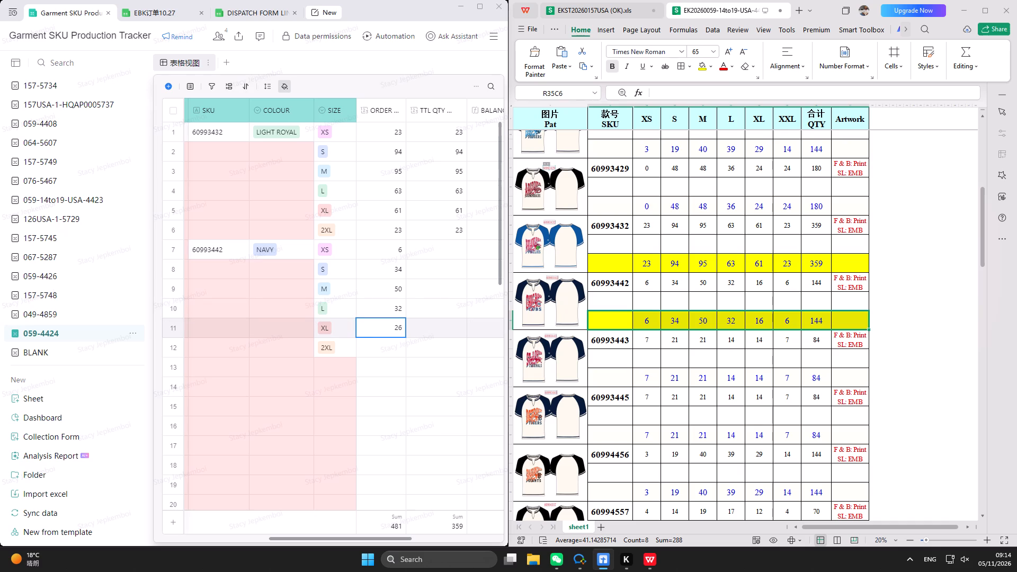
key("BackSpace")
key("BackSpace")
type("16")
key("Return")
key("6")
key("Return")
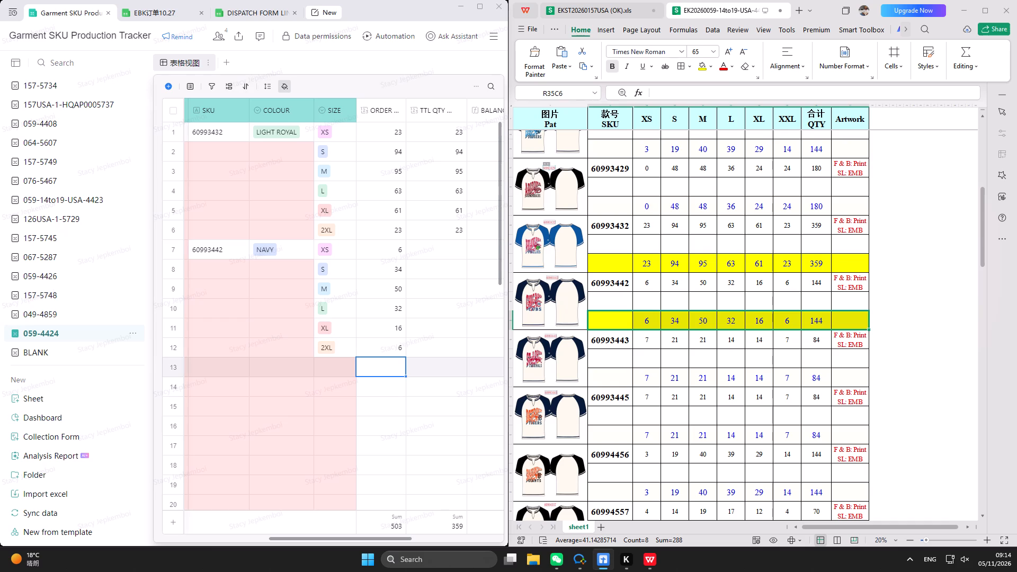
Fill the TTL QTY cells of rows 7 to 12 with 3, 34, 50, 32, 16 and 6.
left_click(429, 250)
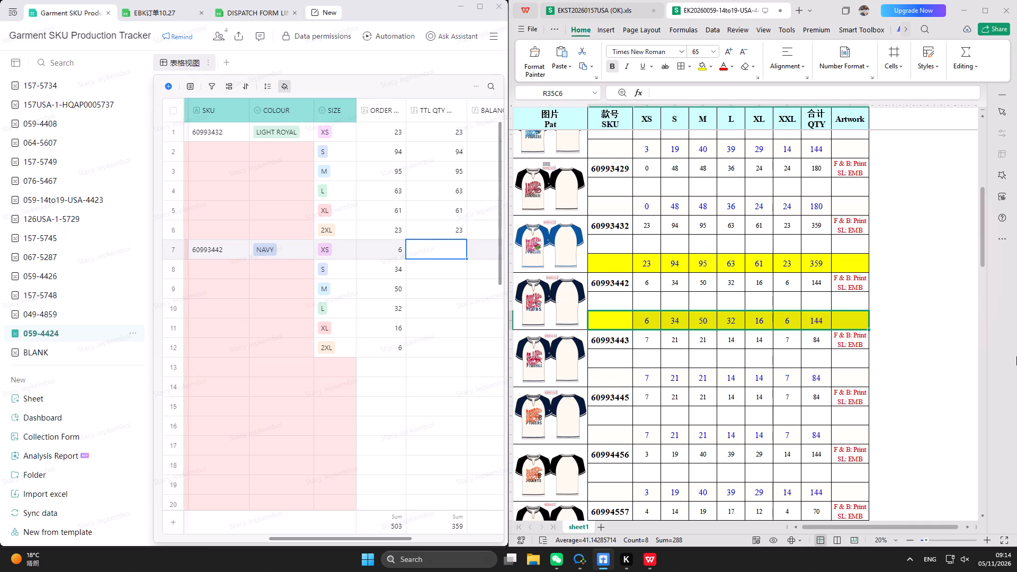
key("3")
key("Return")
key("3")
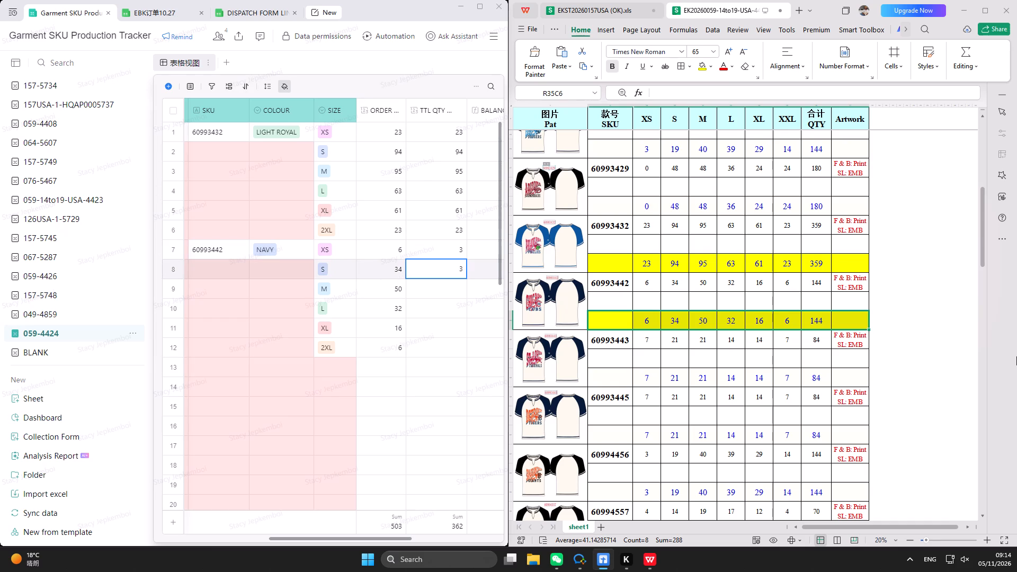
key("4")
key("Return")
type("50")
key("Return")
type("32")
key("Return")
type("16")
key("Return")
key("6")
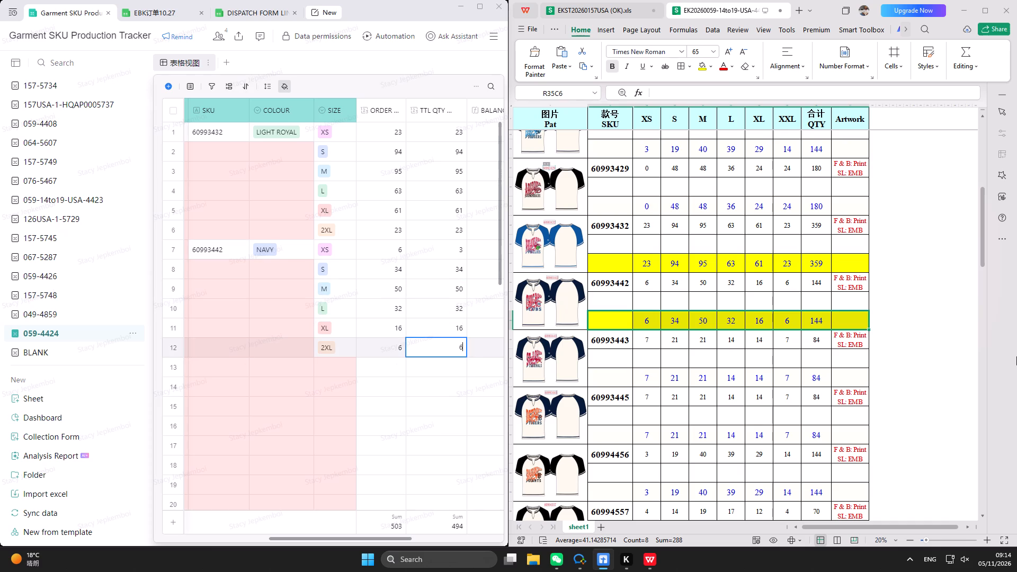
key("Return")
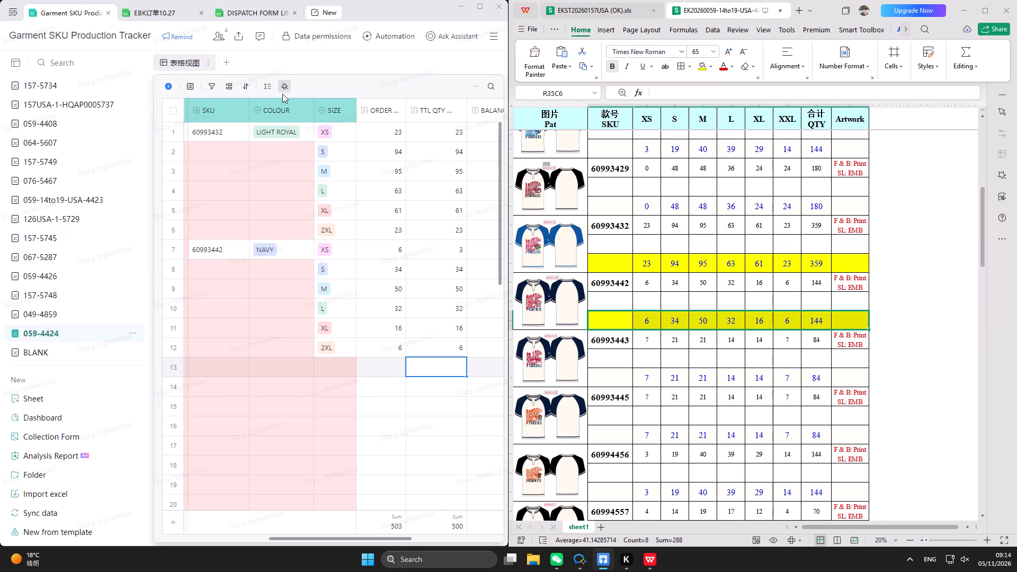
Copy SKU 60994610 from the order sheet into the SKU cell of row 13 in the 059-4424 table.
scroll(638, 412, "down", 6)
left_click(630, 459)
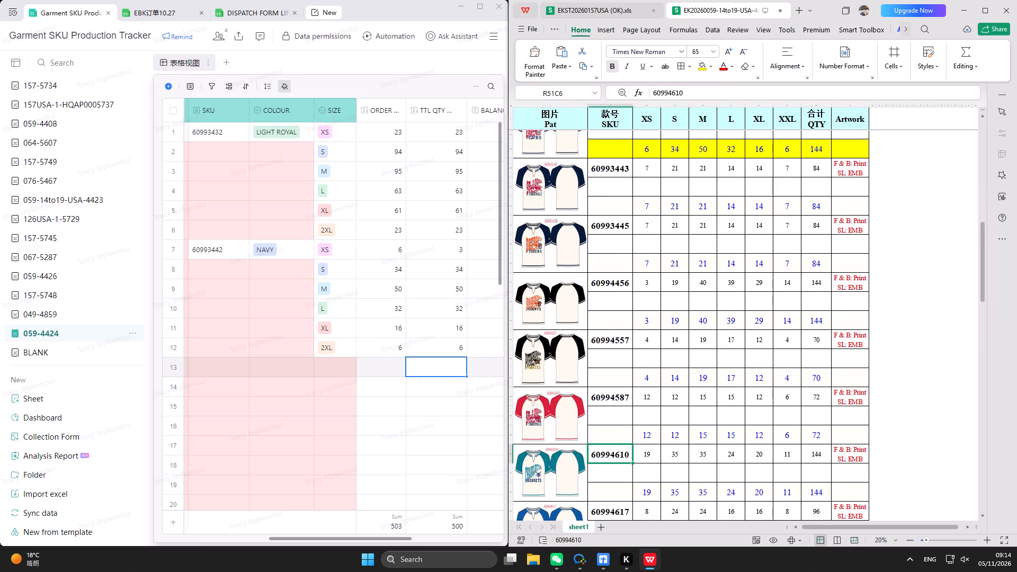
double_click(676, 92)
double_click(687, 62)
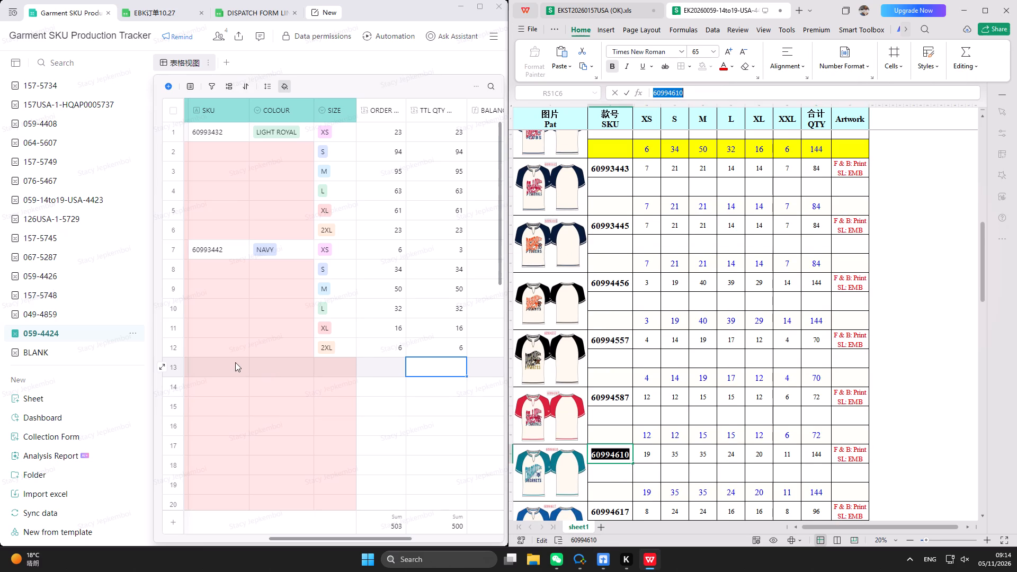
triple_click(230, 367)
right_click(230, 367)
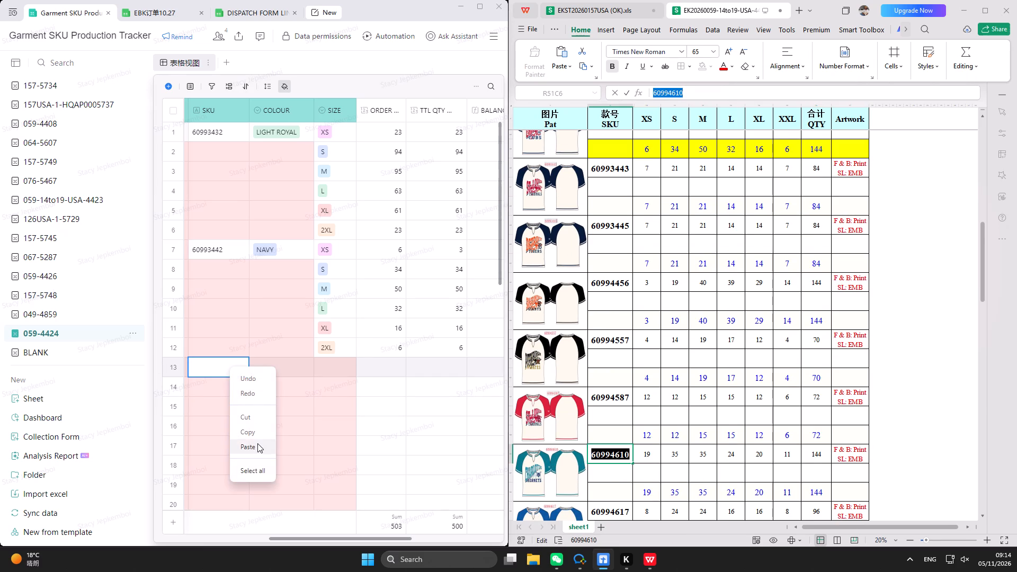
left_click(257, 443)
Create the new colour option CLASSIC CAR TEAL in the COLOUR cell of row 13.
double_click(281, 368)
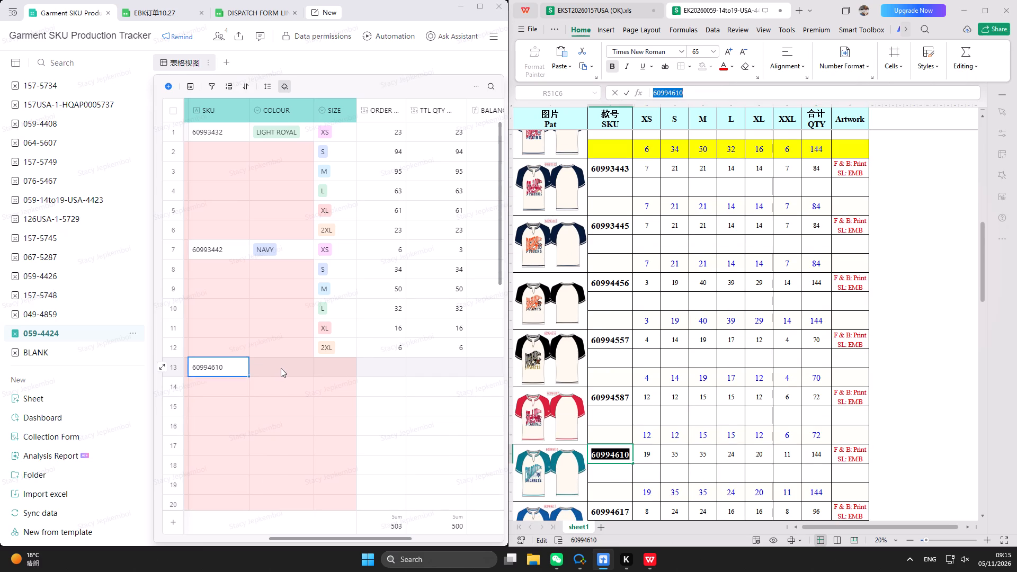
type("CLASSIC")
key("space")
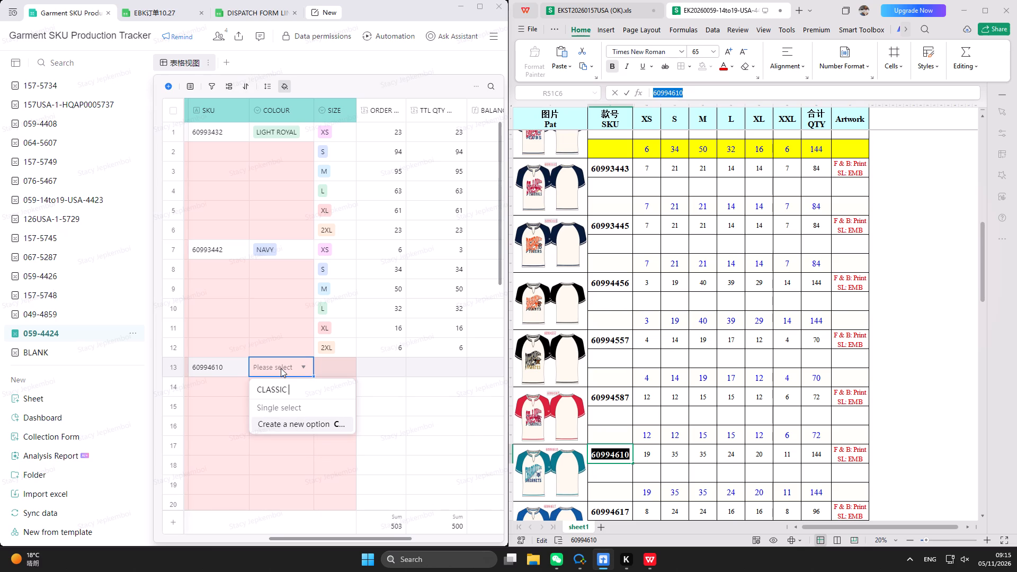
type("CAT R")
key("BackSpace")
key("BackSpace")
key("BackSpace")
type("R TE")
type("AL")
left_click(299, 425)
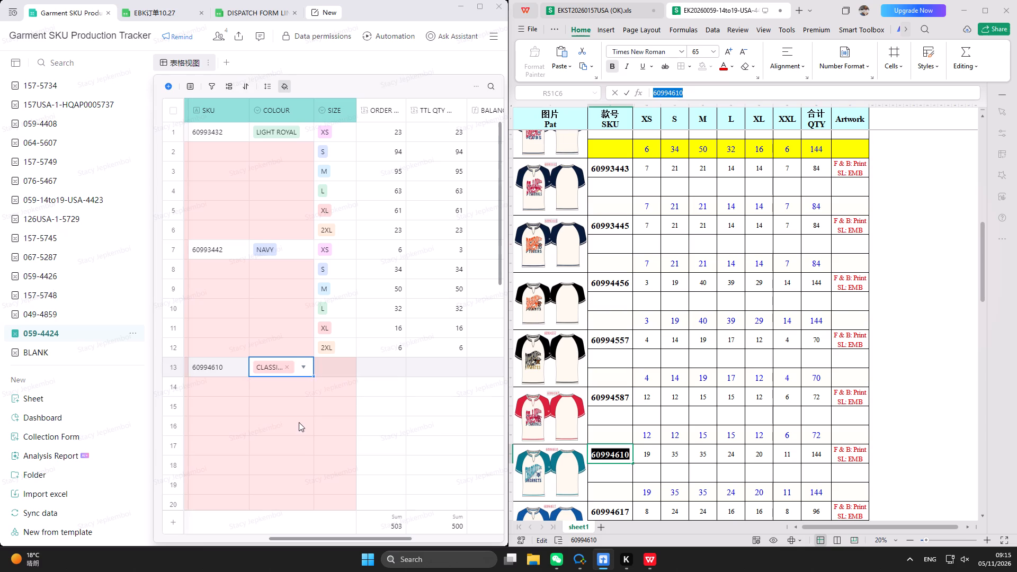
Set the SIZE cells of rows 13 to 18 to XS, S, M, L, XL and 2XL.
double_click(338, 372)
left_click(366, 503)
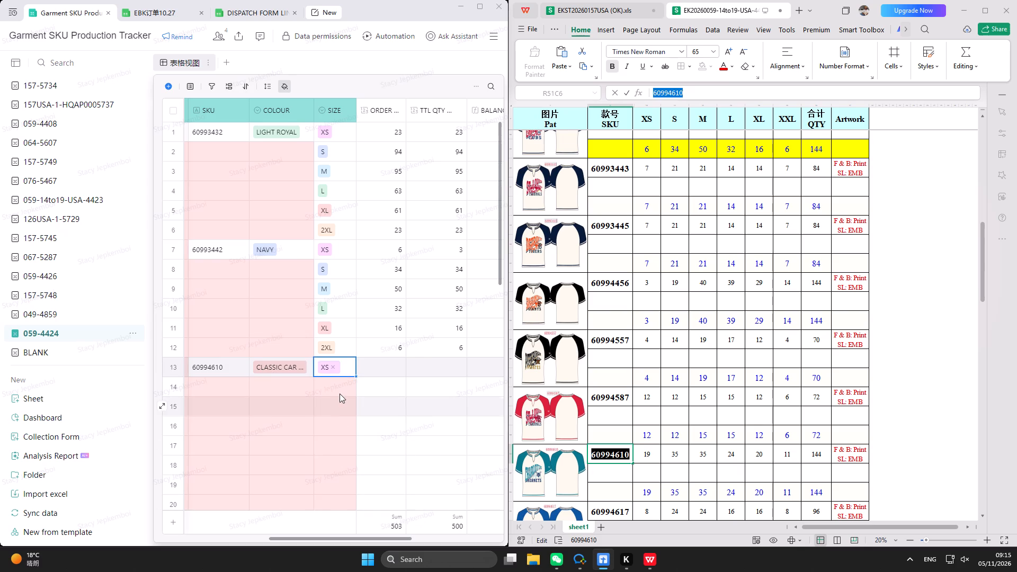
double_click(340, 389)
left_click(354, 346)
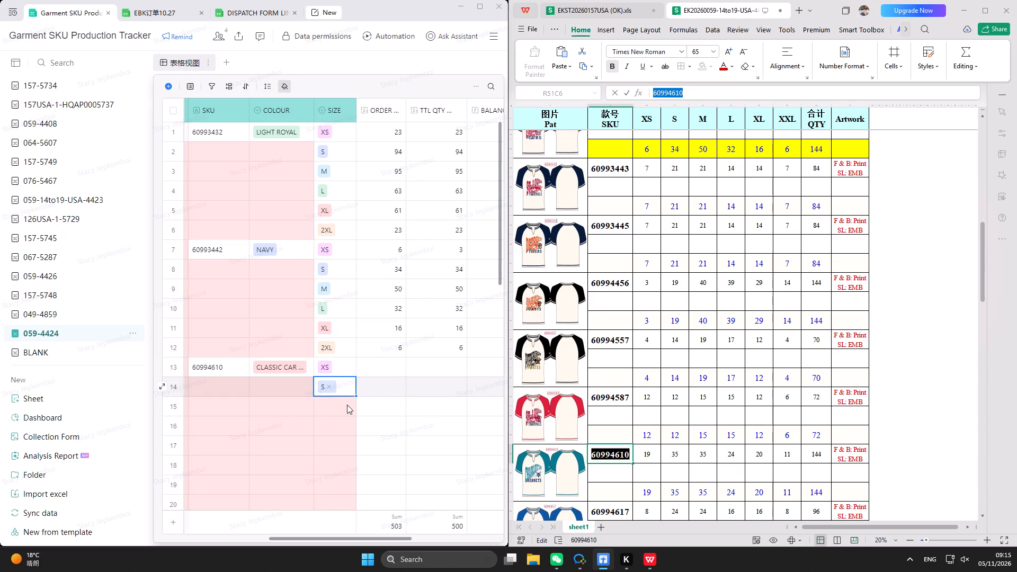
double_click(340, 415)
left_click(351, 350)
double_click(329, 426)
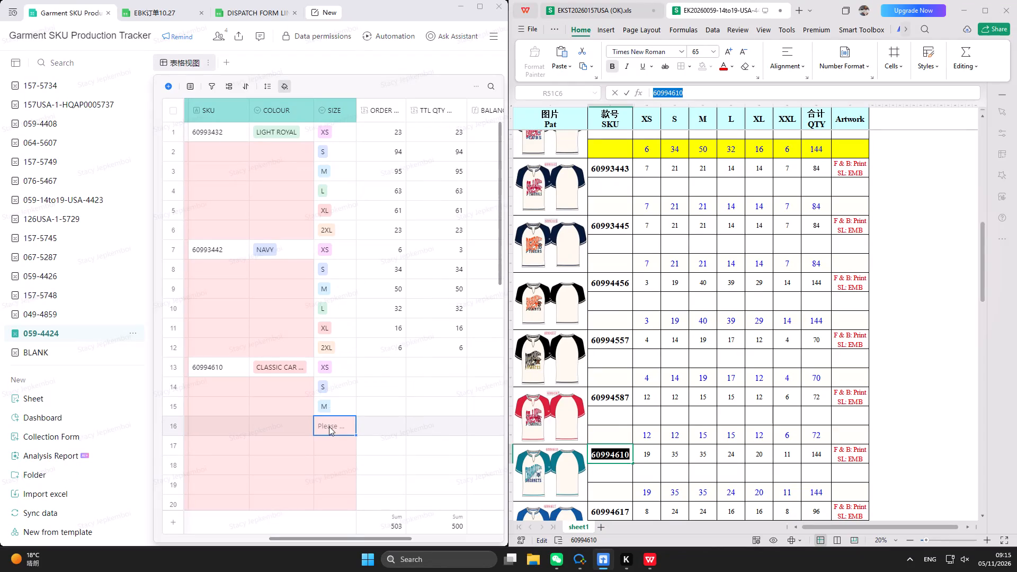
left_click(352, 358)
double_click(335, 445)
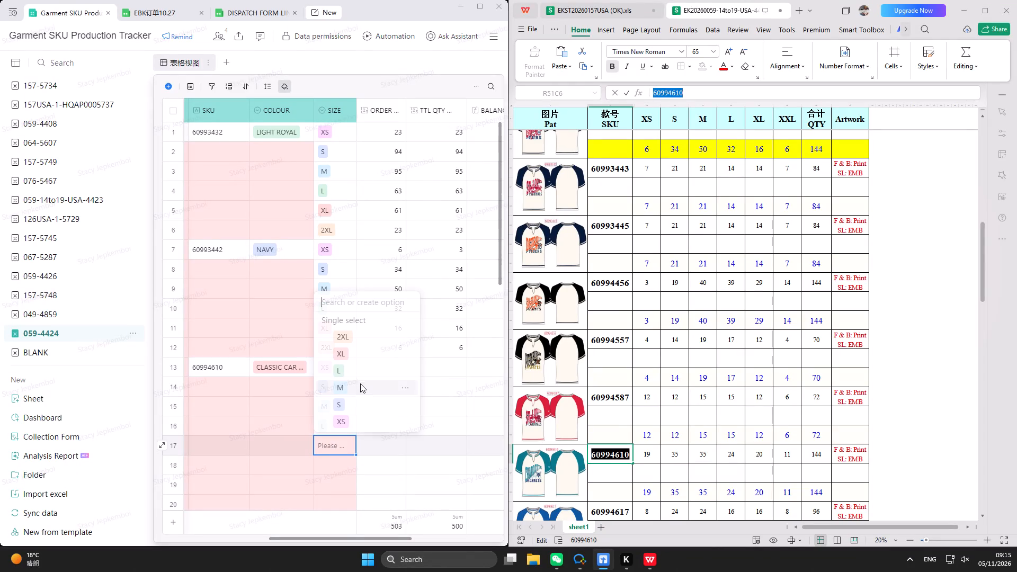
left_click(355, 353)
double_click(328, 473)
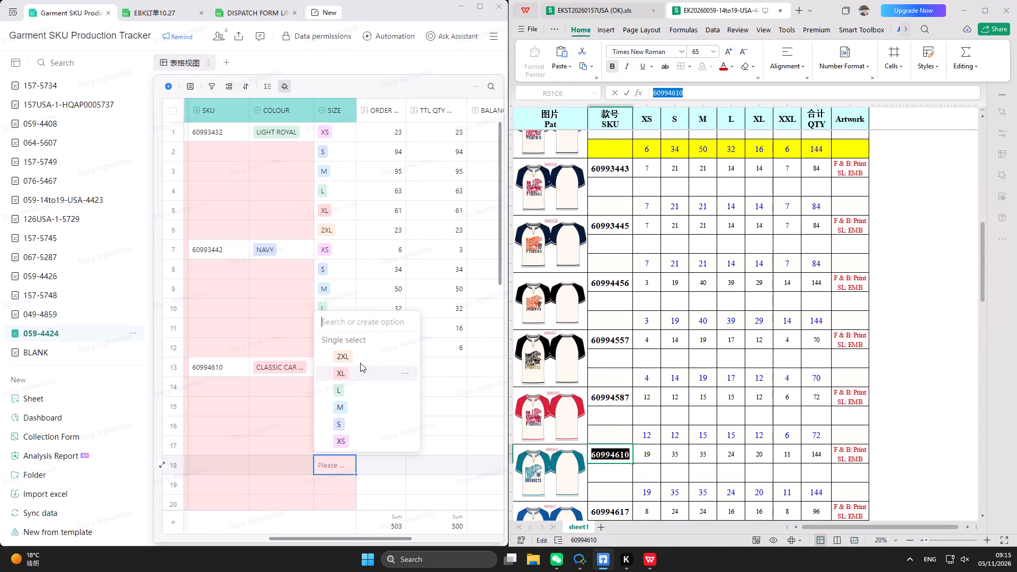
left_click(362, 359)
left_click(382, 370)
Highlight the subtotal row of SKU 60994610 in yellow in the order sheet.
scroll(683, 477, "down", 3)
left_click_drag(617, 408, 847, 406)
left_click(701, 71)
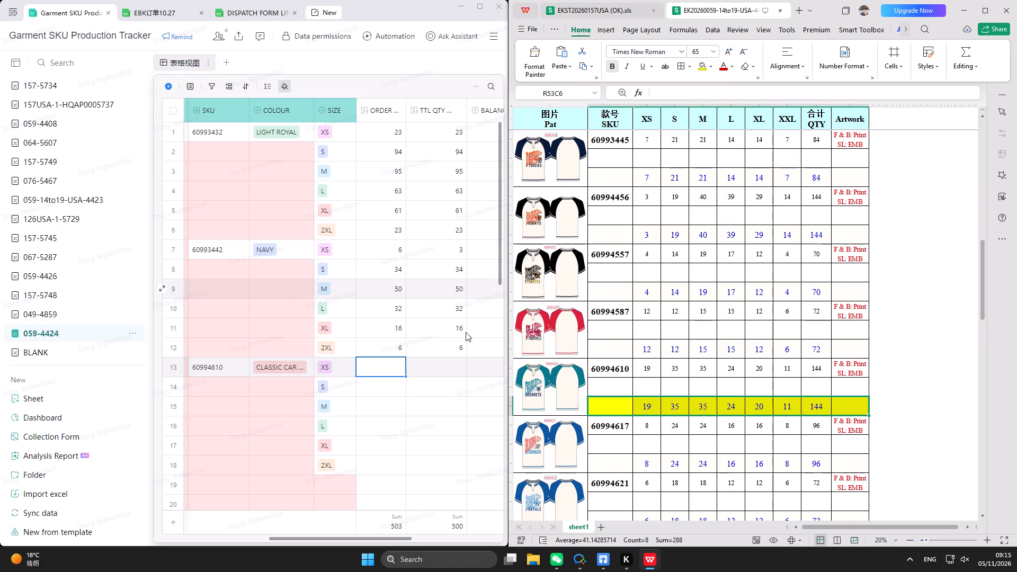
Enter ORDER quantities 19, 35, 35, 24, 20 and 11 in rows 13 to 18 of the 059-4424 table.
left_click(391, 378)
left_click(392, 362)
type("19")
key("Return")
type("35")
key("Return")
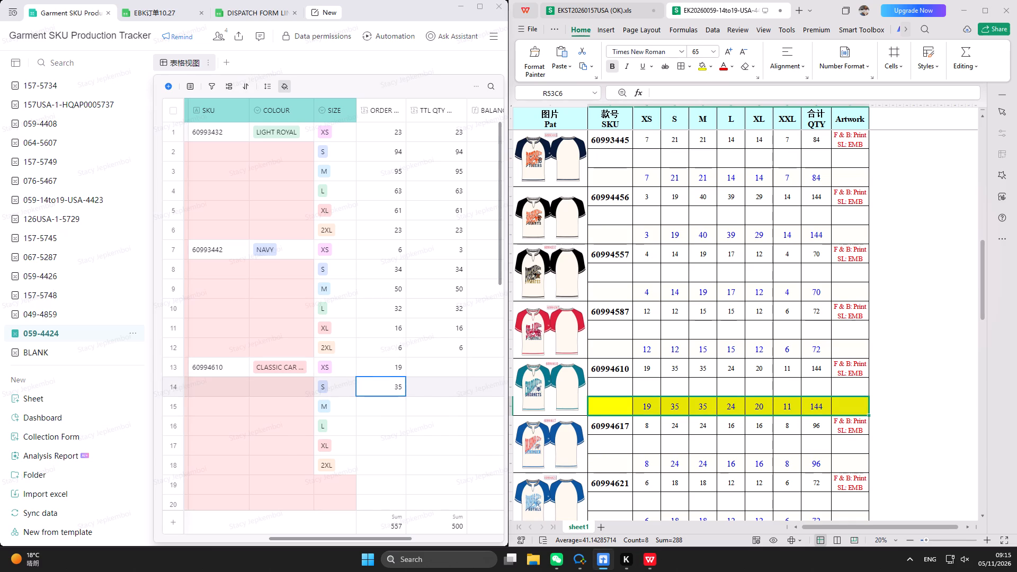
type("35")
key("Return")
type("24")
key("Return")
type("20")
key("Return")
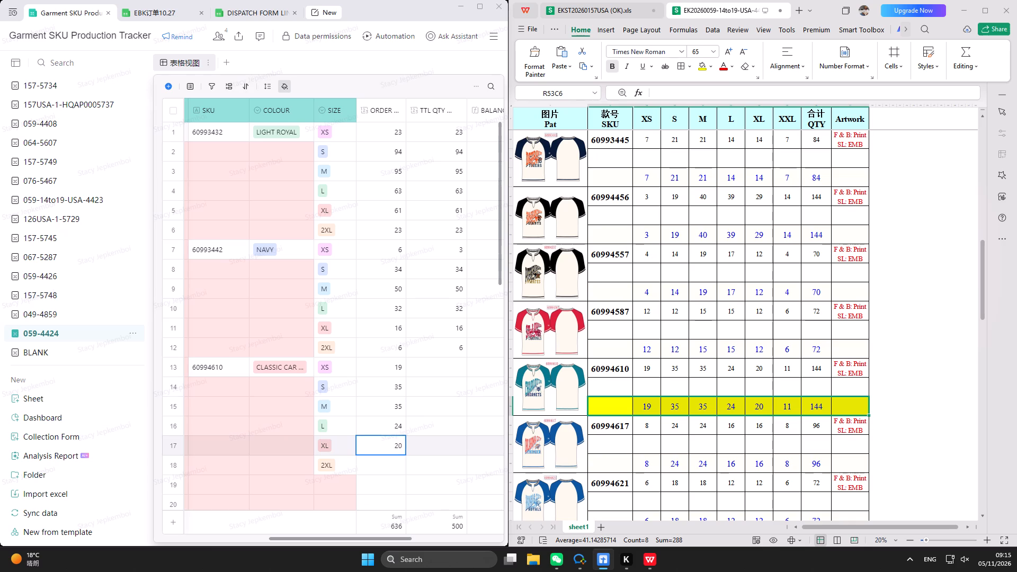
type("11")
key("Return")
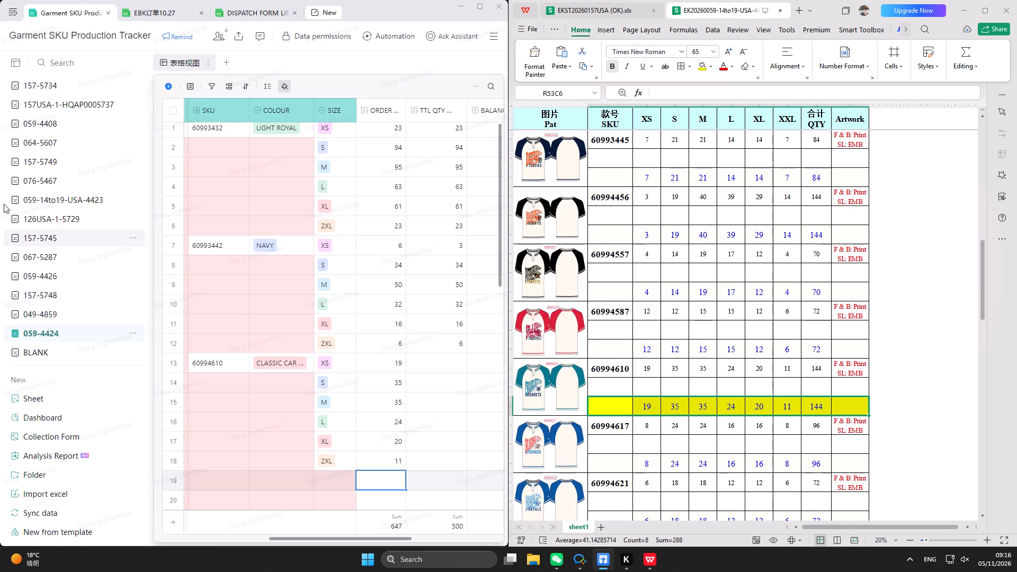
Fill the TTL QTY cells of rows 13 to 18 with 19, 35, 35, 24, 20 and 11.
left_click(447, 355)
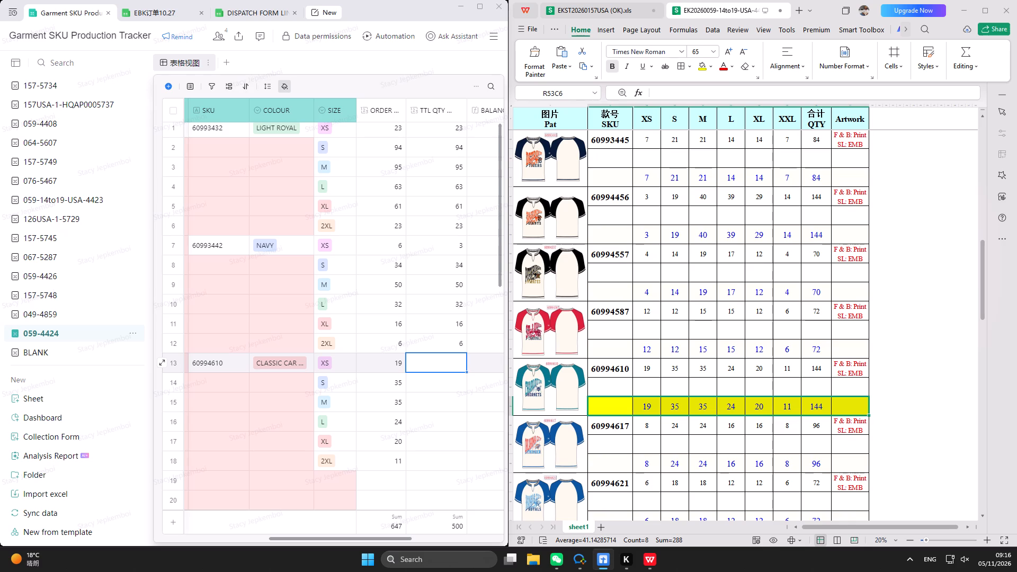
type("19")
key("Return")
type("35")
key("Return")
type("35")
key("Return")
type("24")
key("Return")
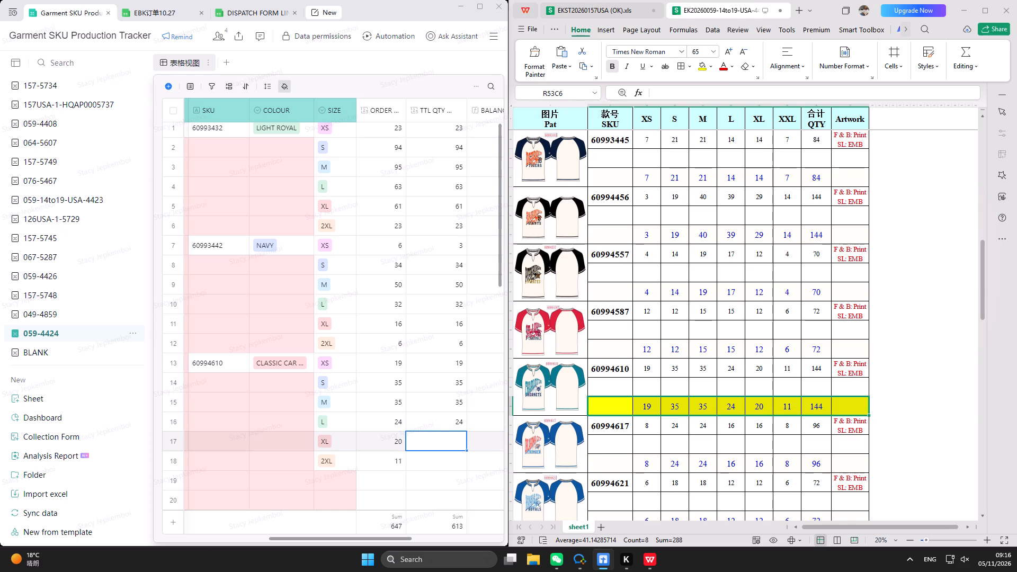
type("20")
key("Return")
type("11")
key("Return")
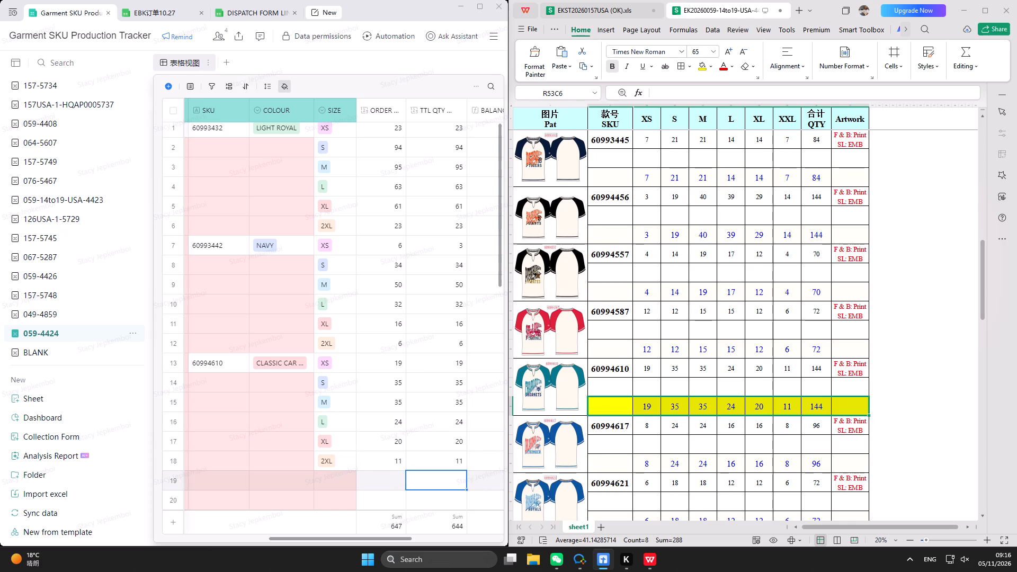
Copy SKU 60994801 from the order sheet into row 19 of the 059-4424 table and set its colour to NAVY.
scroll(307, 389, "down", 2)
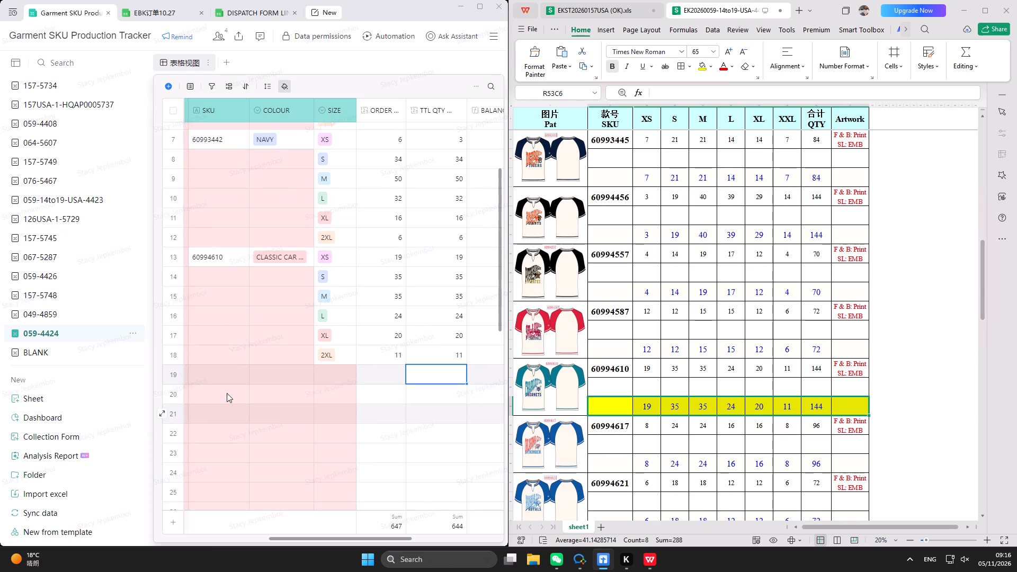
left_click(218, 373)
scroll(676, 319, "down", 3)
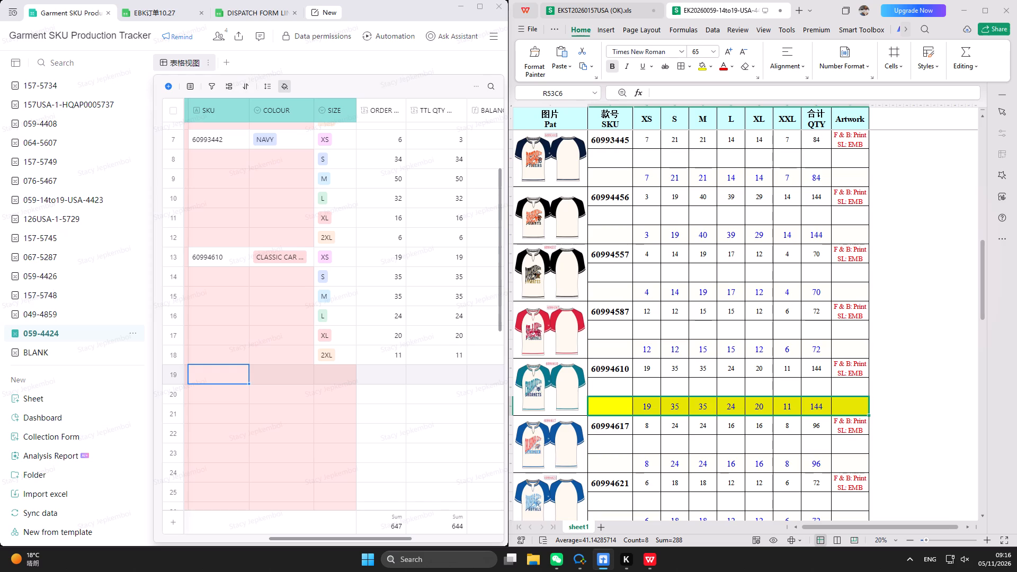
scroll(677, 318, "down", 8)
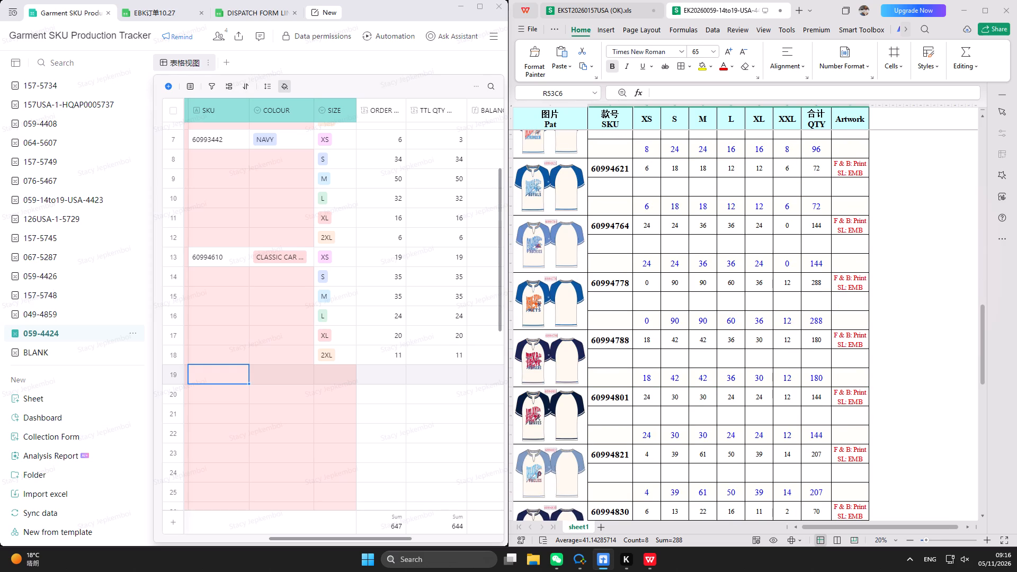
left_click(629, 392)
double_click(692, 93)
double_click(698, 64)
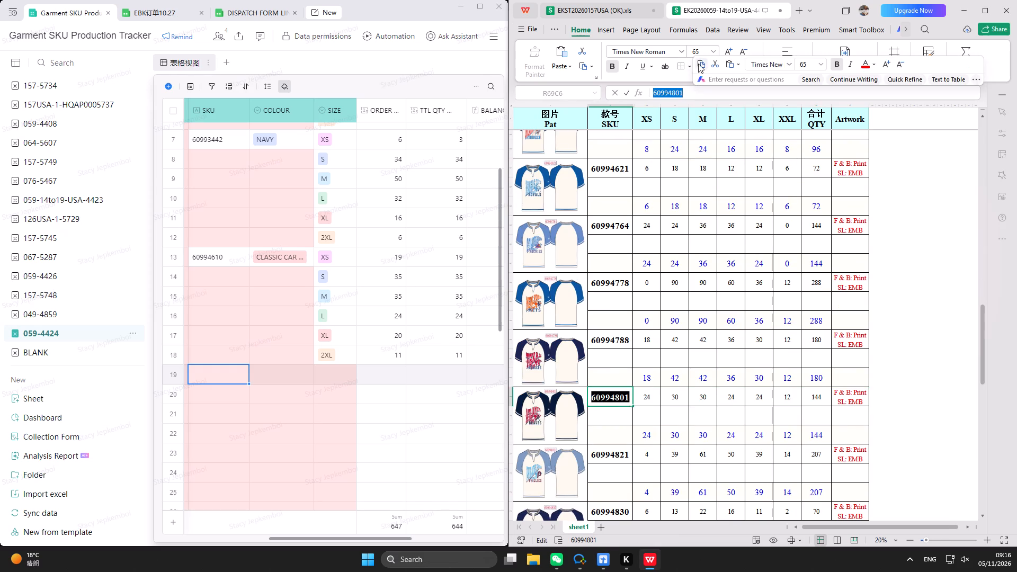
double_click(227, 377)
right_click(227, 377)
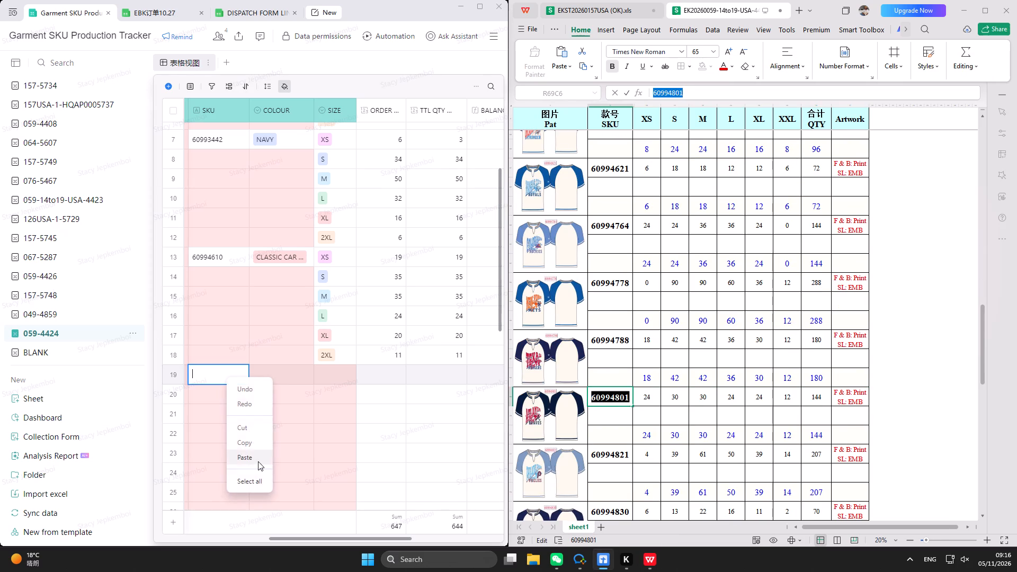
left_click(258, 461)
double_click(283, 371)
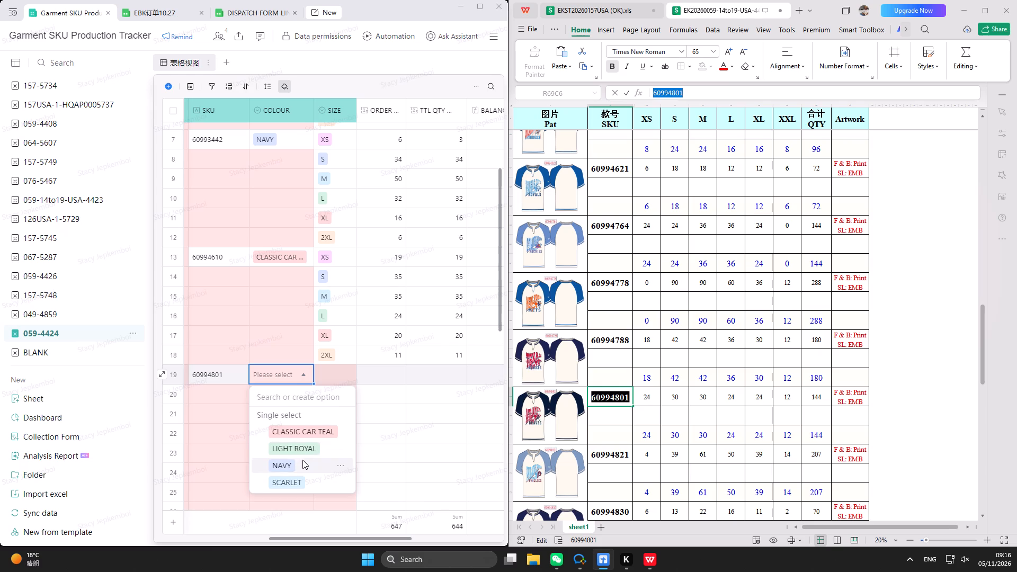
left_click(302, 460)
Set the SIZE cells of rows 19 to 24 to XS, S, M, L, XL and 2XL.
double_click(333, 373)
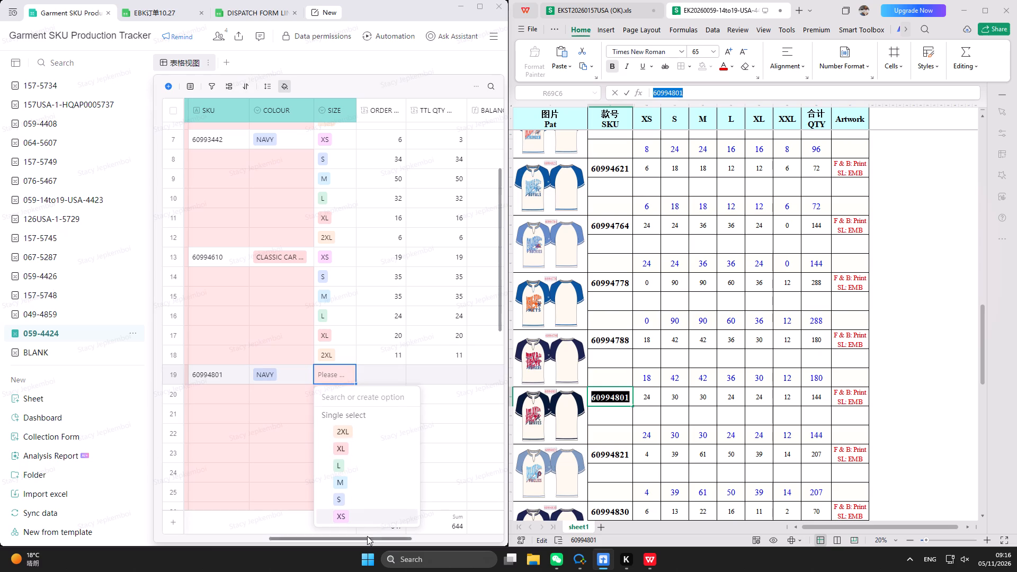
left_click(358, 513)
left_click(327, 397)
left_click(327, 398)
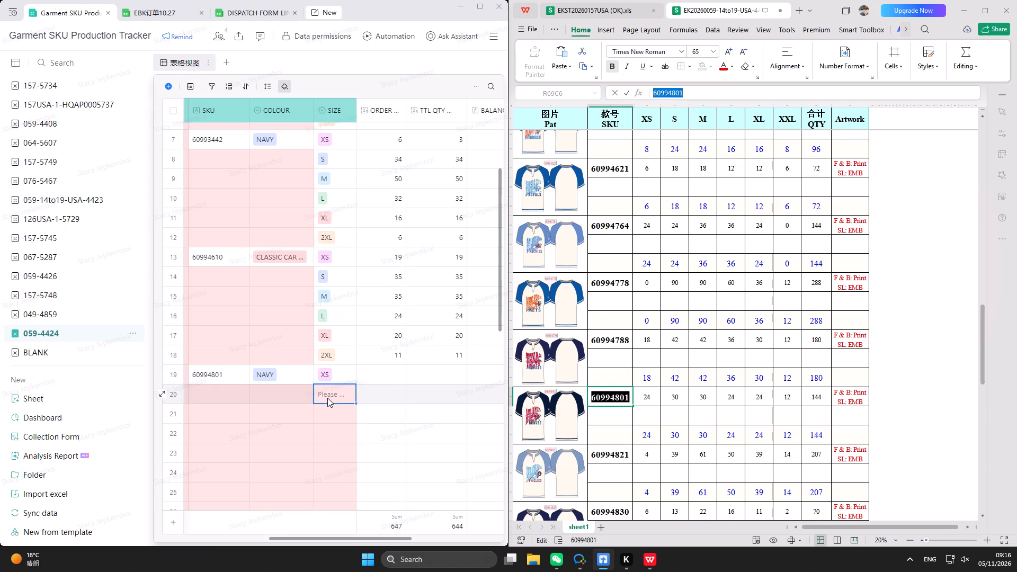
left_click(355, 357)
double_click(338, 416)
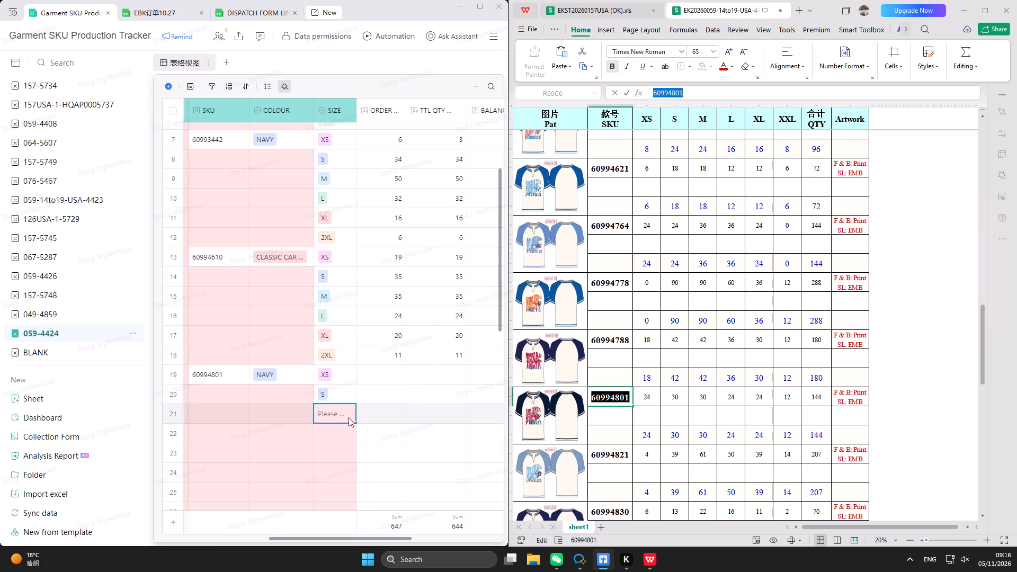
left_click(358, 357)
double_click(332, 435)
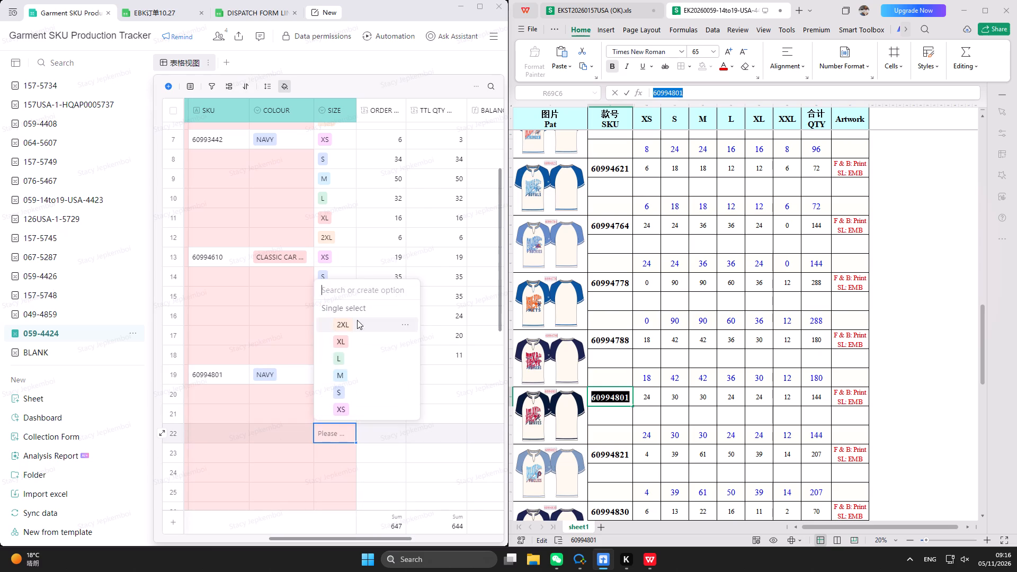
left_click(357, 354)
double_click(323, 455)
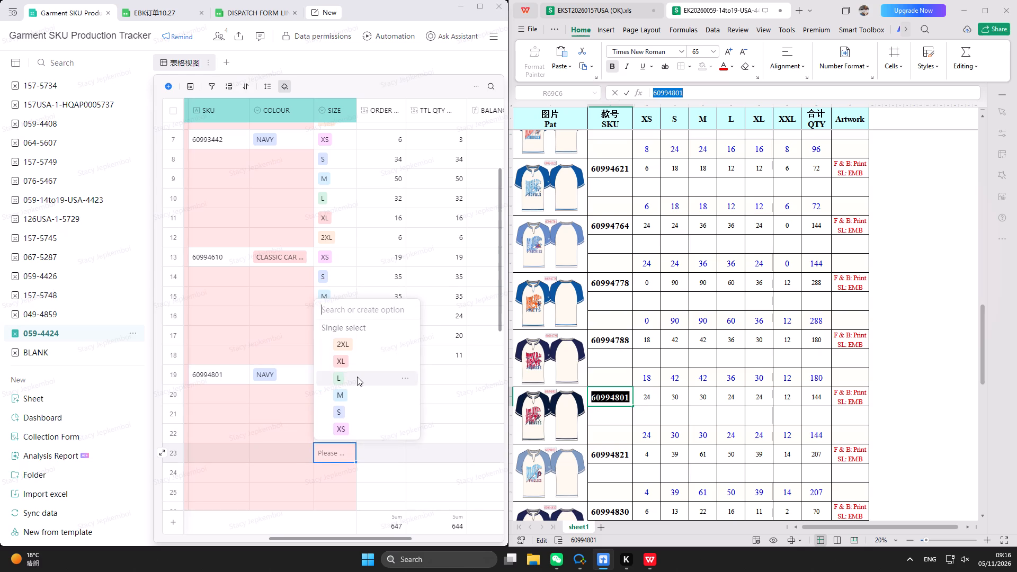
left_click(364, 357)
double_click(335, 473)
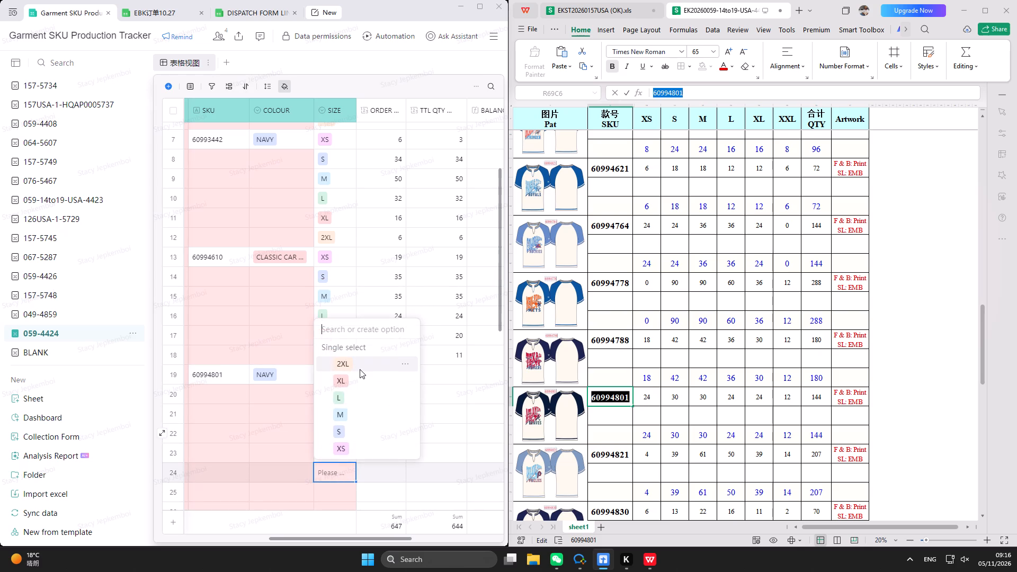
left_click(360, 367)
left_click(390, 378)
Highlight the subtotal row of SKU 60994801 in yellow in the order sheet.
left_click_drag(621, 434, 800, 432)
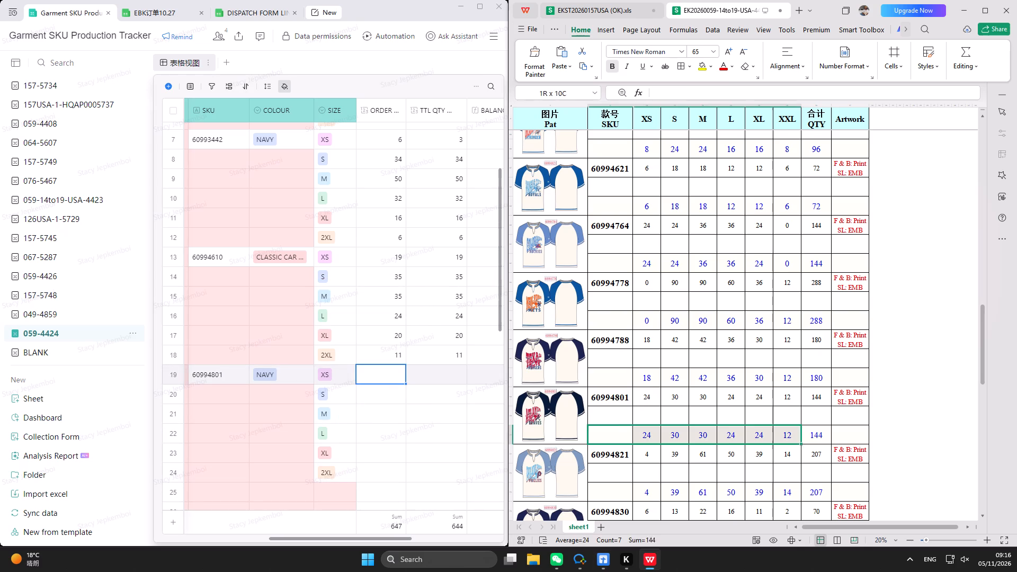
left_click_drag(800, 432, 864, 432)
left_click(702, 65)
Fill the ORDER quantity cells of rows 19 to 24 with 24, 30, 30, 24, 24 and 12.
left_click(393, 389)
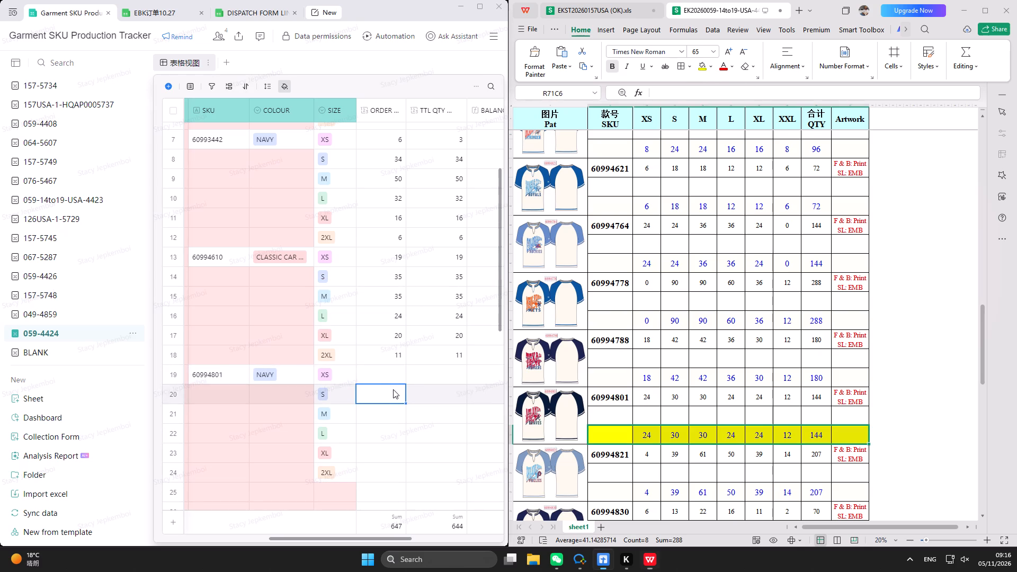
left_click(394, 377)
type("24")
key("Return")
type("30")
key("Return")
type("30")
key("Return")
type("24")
key("Return")
type("24")
key("Return")
type("12")
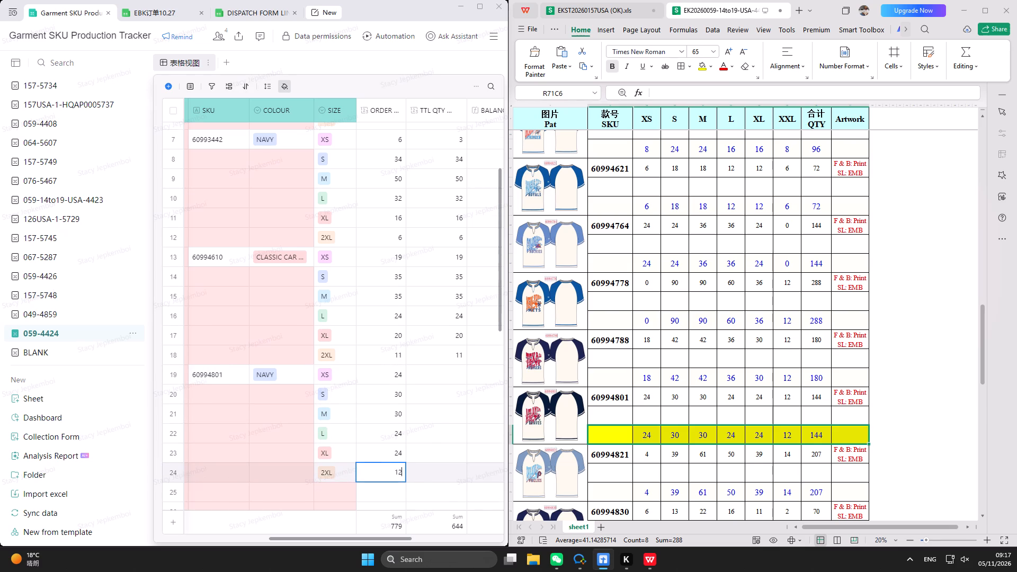
key("Return")
Fill the TTL QTY cells of rows 19 to 24 with 24, 30, 30, 24, 24 and 12.
left_click(435, 364)
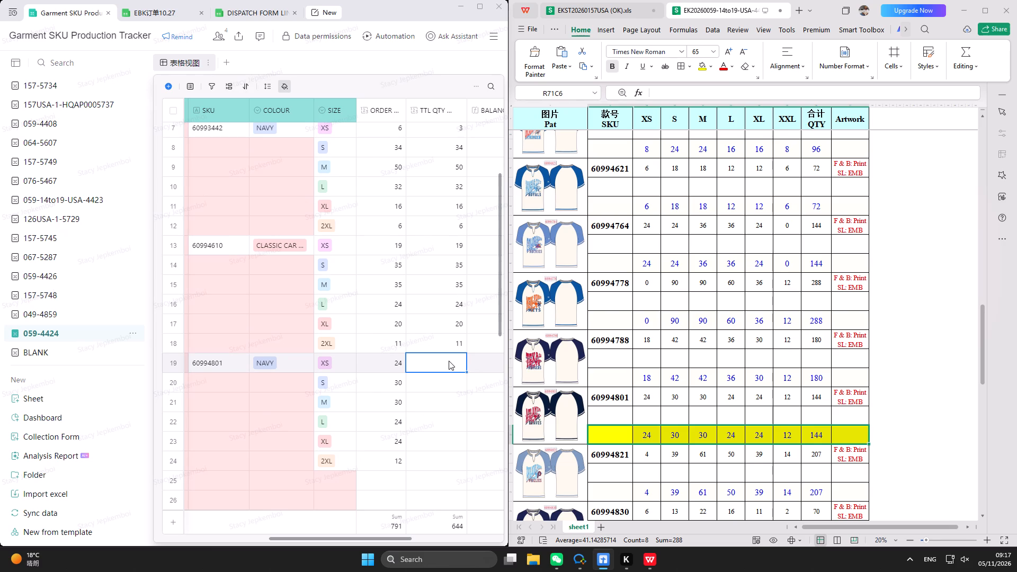
type("24")
key("Return")
type("30")
key("Return")
key("Return")
type("30")
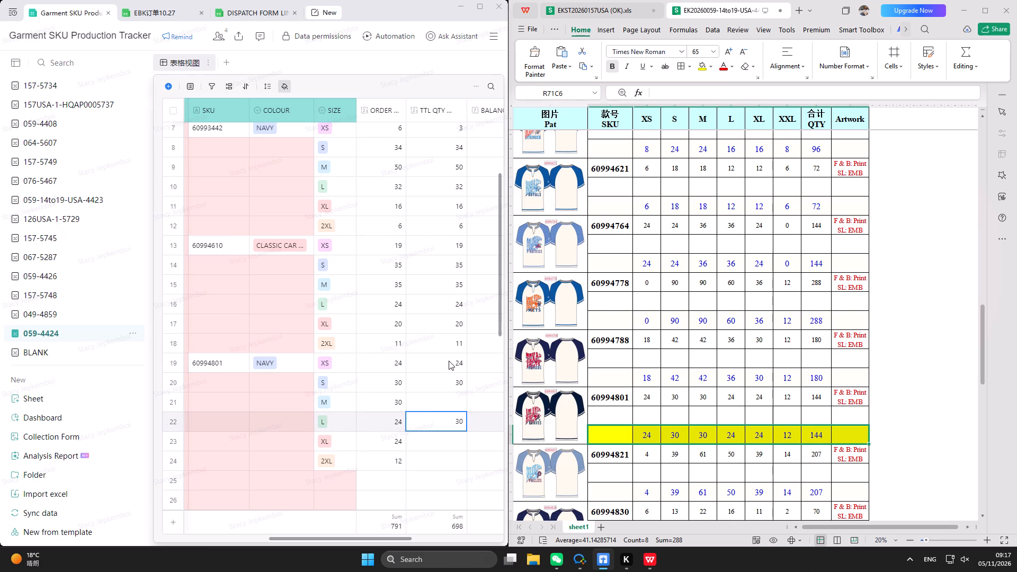
left_click(426, 380)
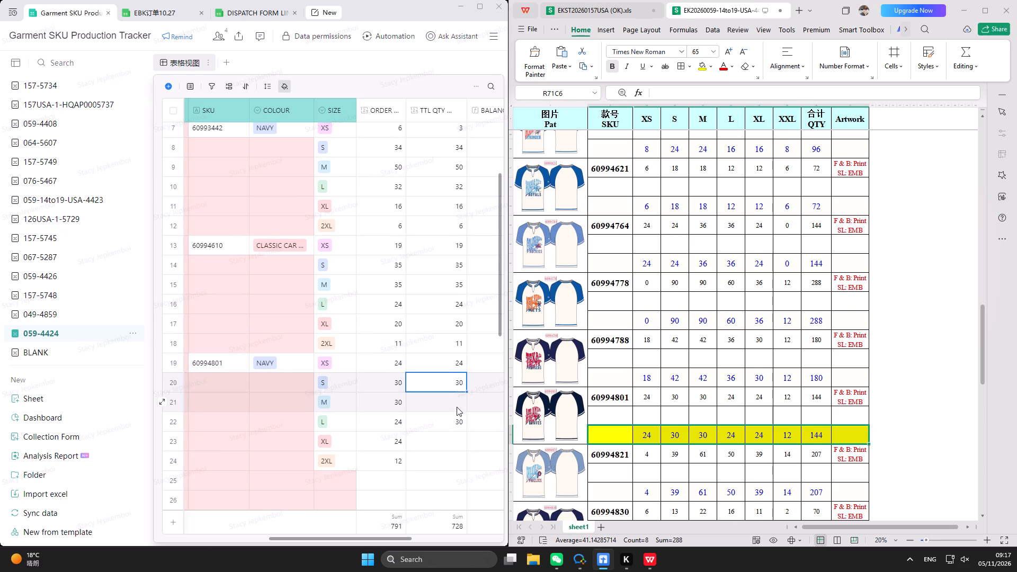
left_click(457, 405)
type("30")
key("Return")
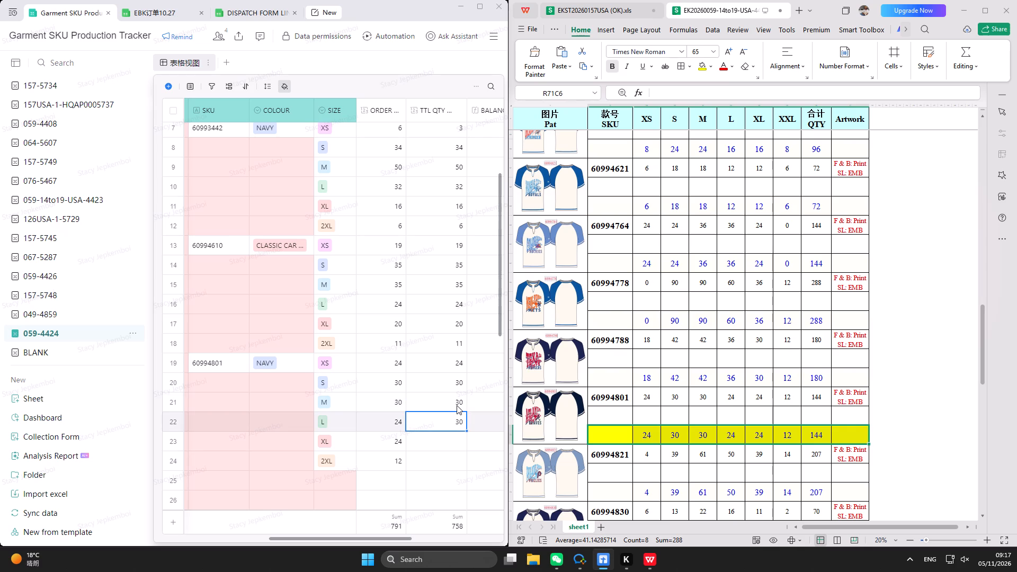
type("24")
key("Return")
type("24")
key("Return")
type("12")
key("Return")
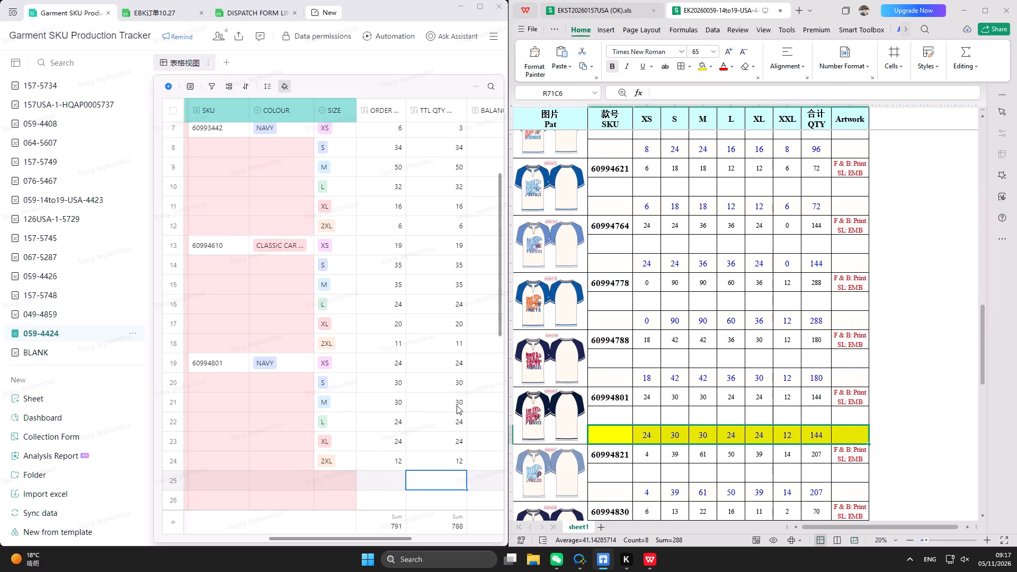
Set the DATE of row 25 to 2026/11/5 and its LINE to 2.
scroll(383, 447, "down", 2)
left_click_drag(405, 538, 392, 536)
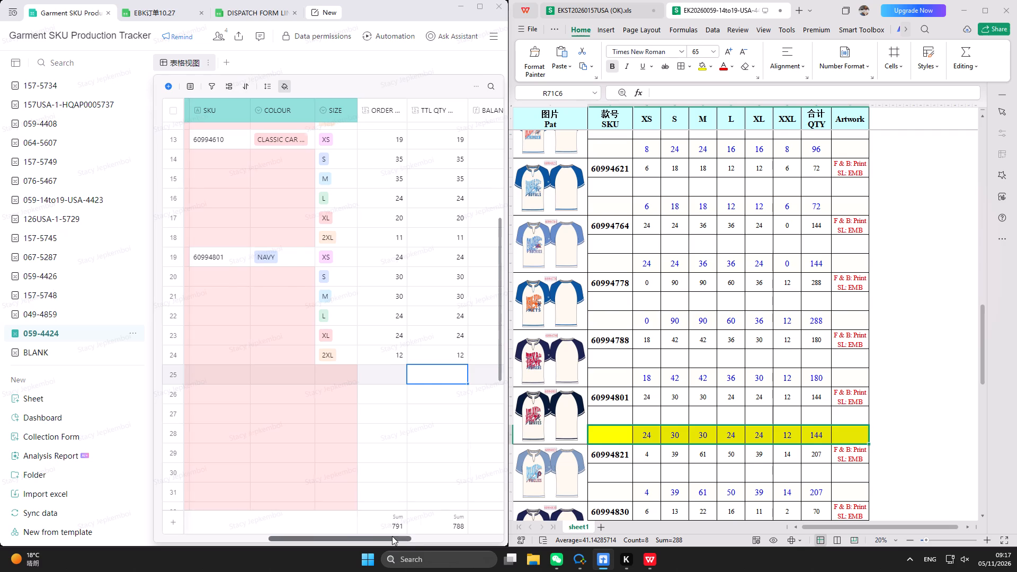
left_click_drag(392, 536, 283, 519)
double_click(205, 377)
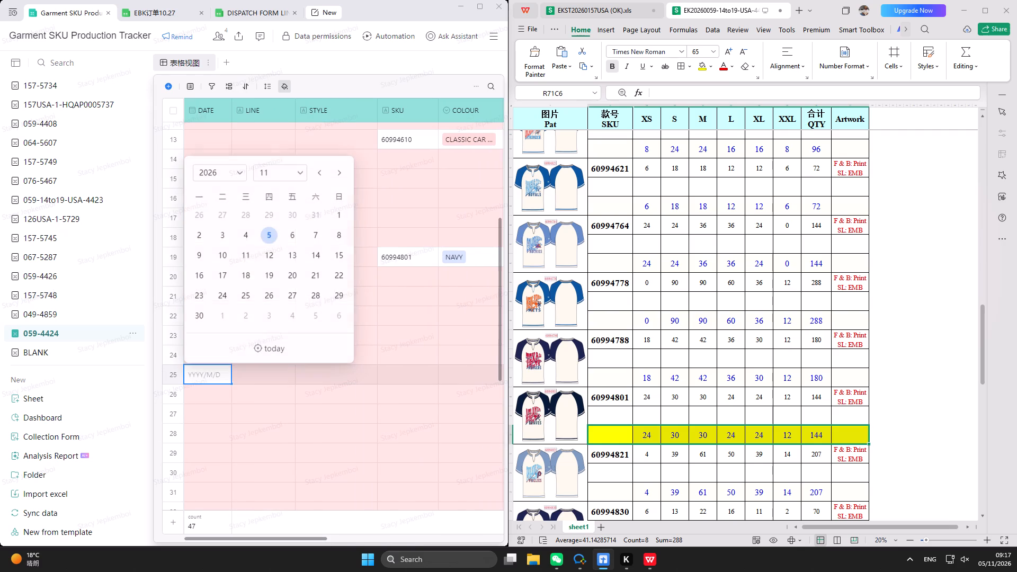
left_click(264, 237)
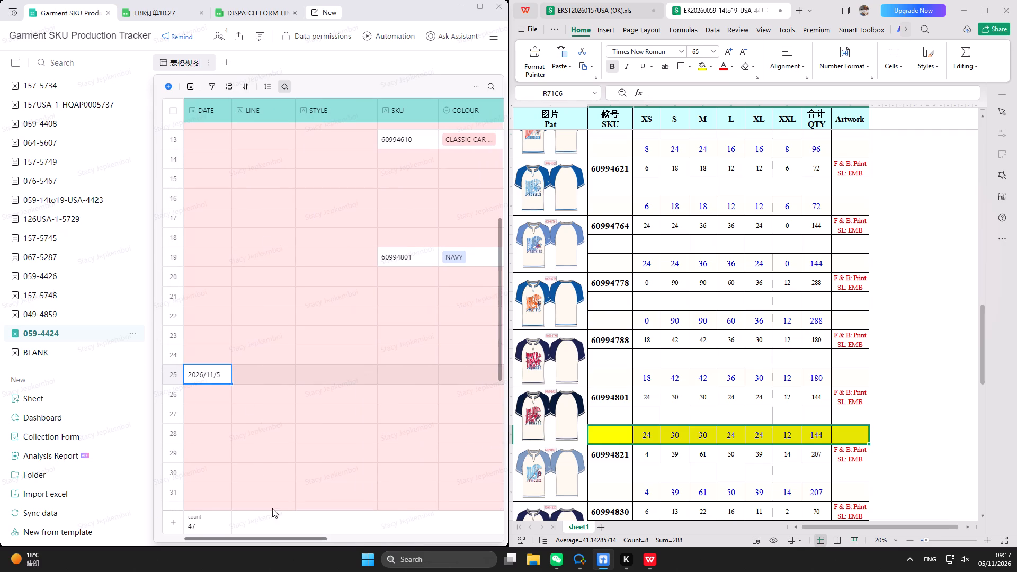
left_click(272, 372)
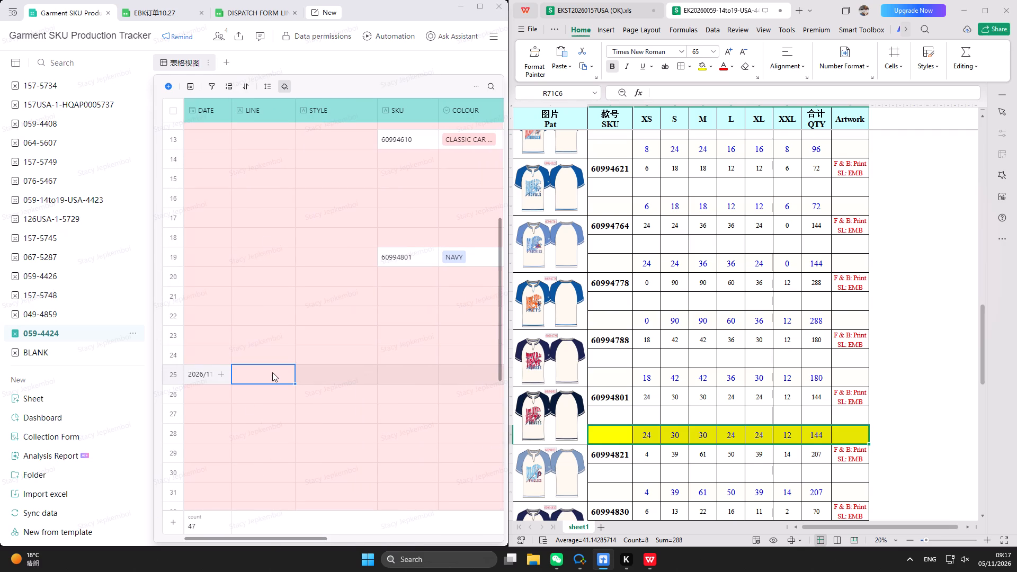
key("2")
left_click(331, 378)
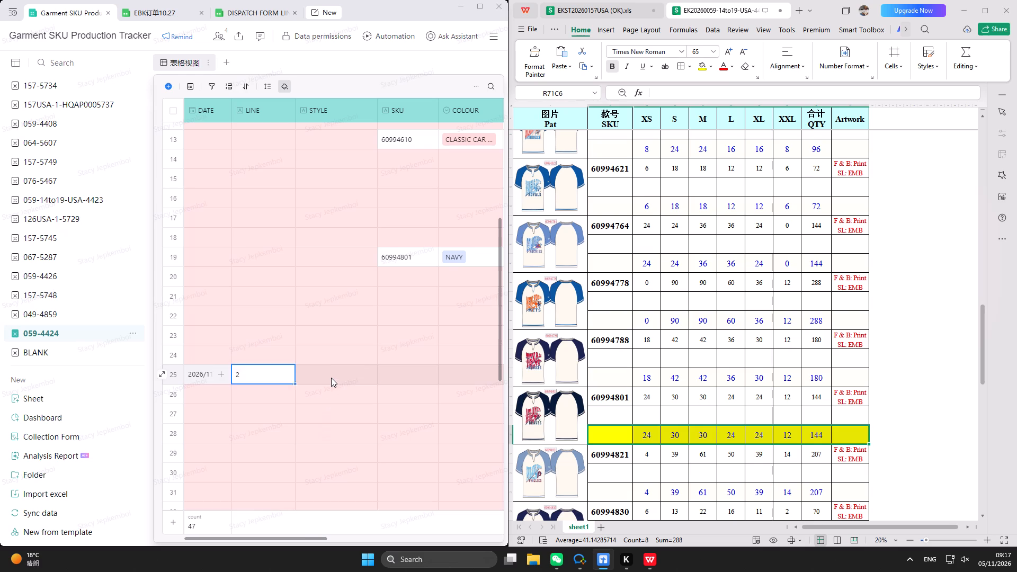
Copy SKU 60994788 from the order sheet into row 25 and set its colour to a new option, DARK ROYAL.
left_click_drag(294, 538, 360, 534)
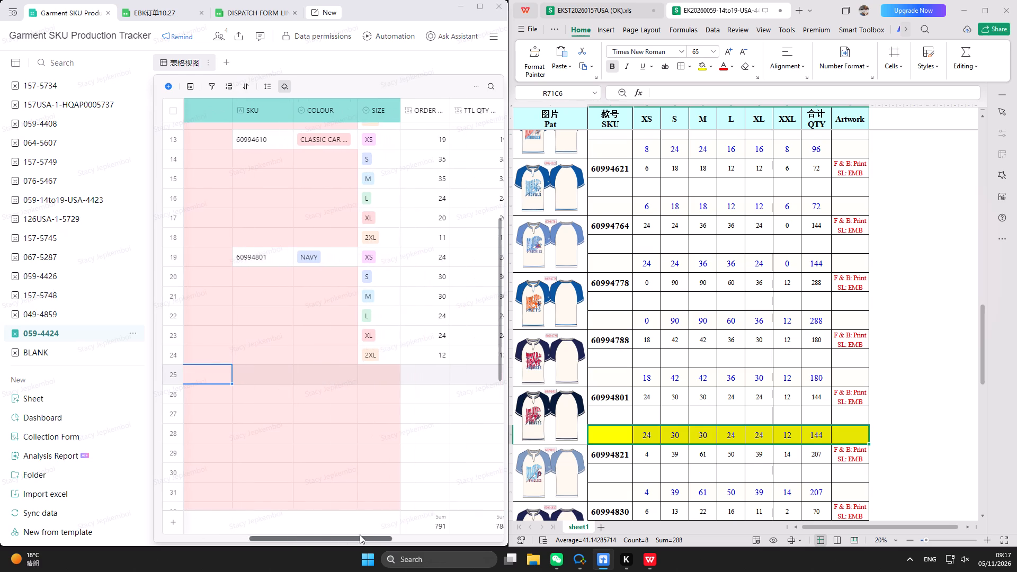
left_click_drag(360, 534, 360, 534)
left_click(274, 368)
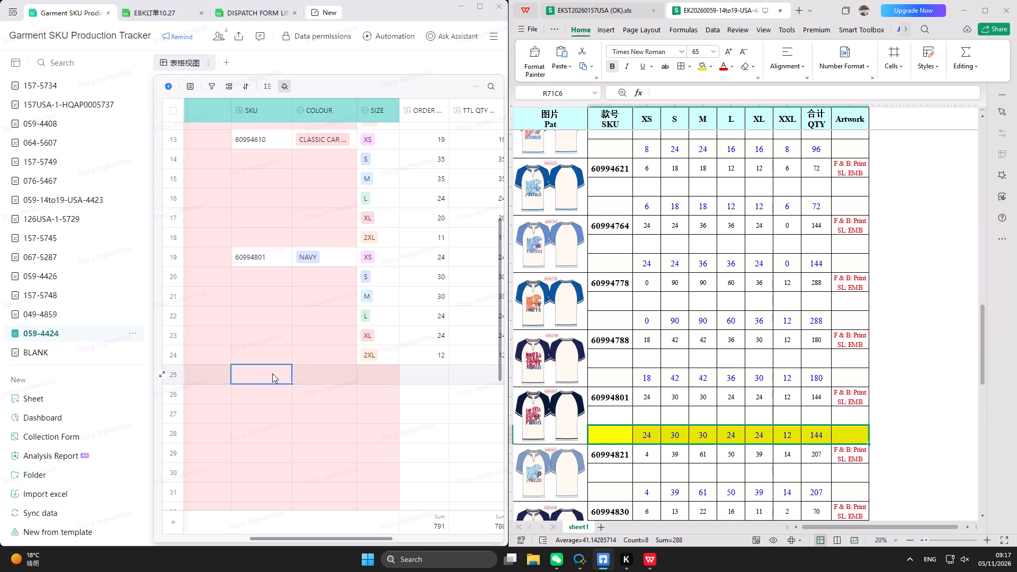
left_click(626, 347)
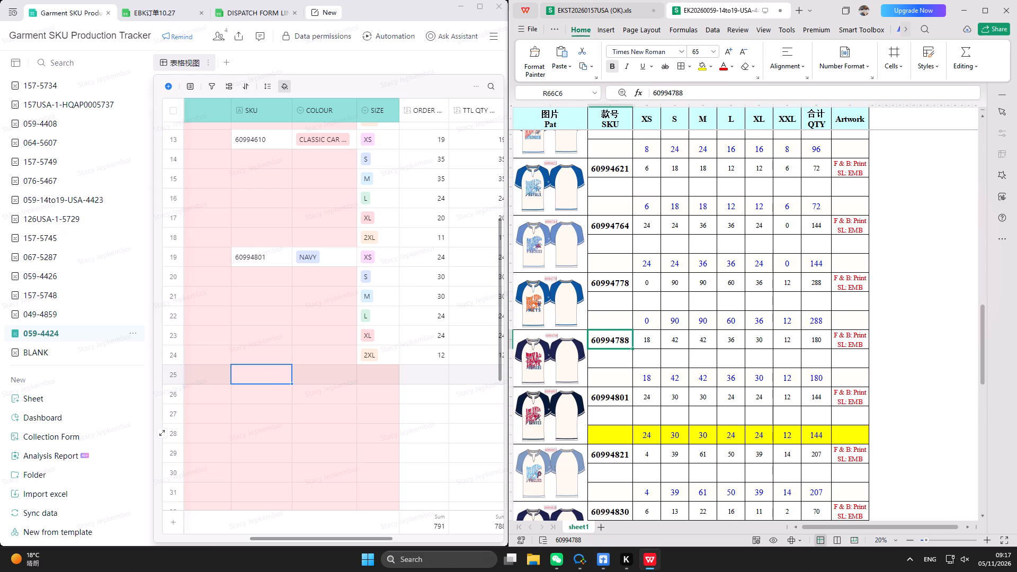
left_click(684, 100)
double_click(685, 95)
double_click(692, 65)
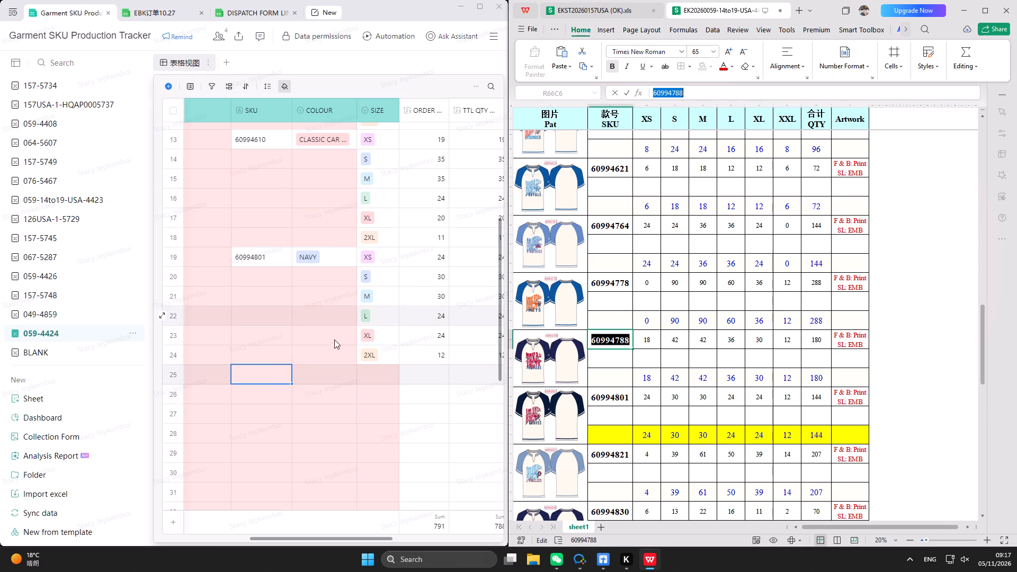
double_click(275, 376)
right_click(275, 376)
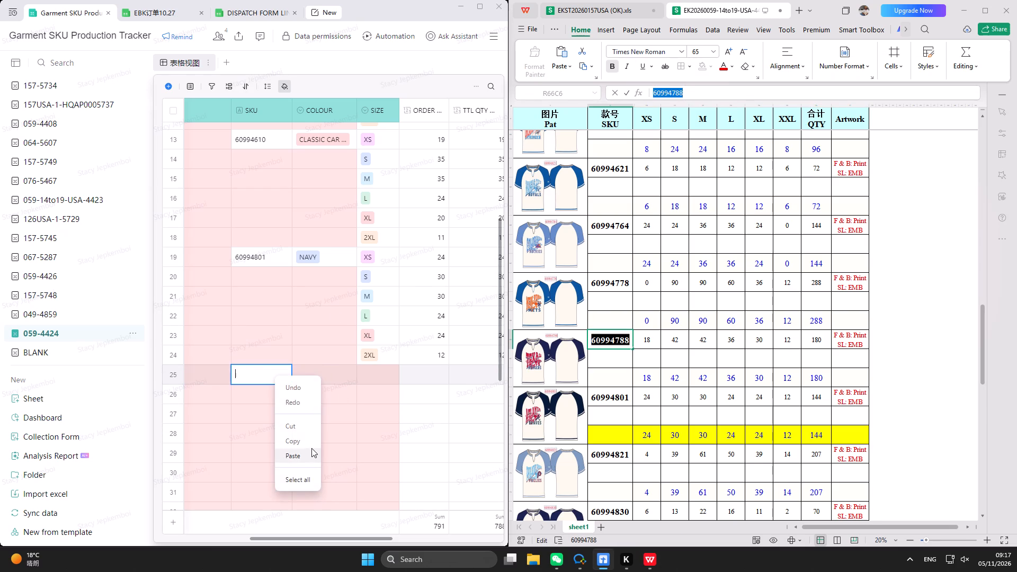
left_click(308, 452)
double_click(331, 378)
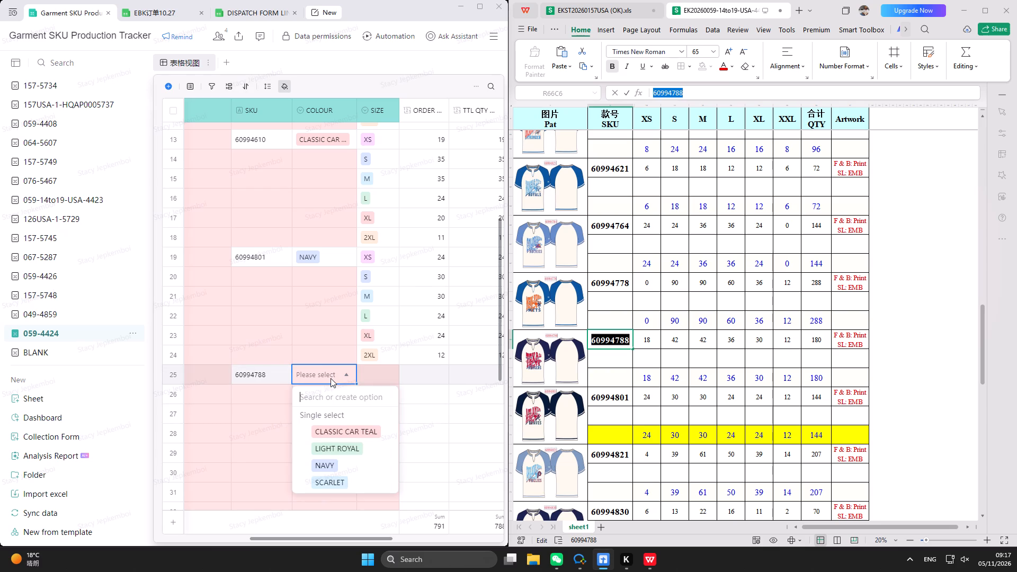
type("DARK ROYA")
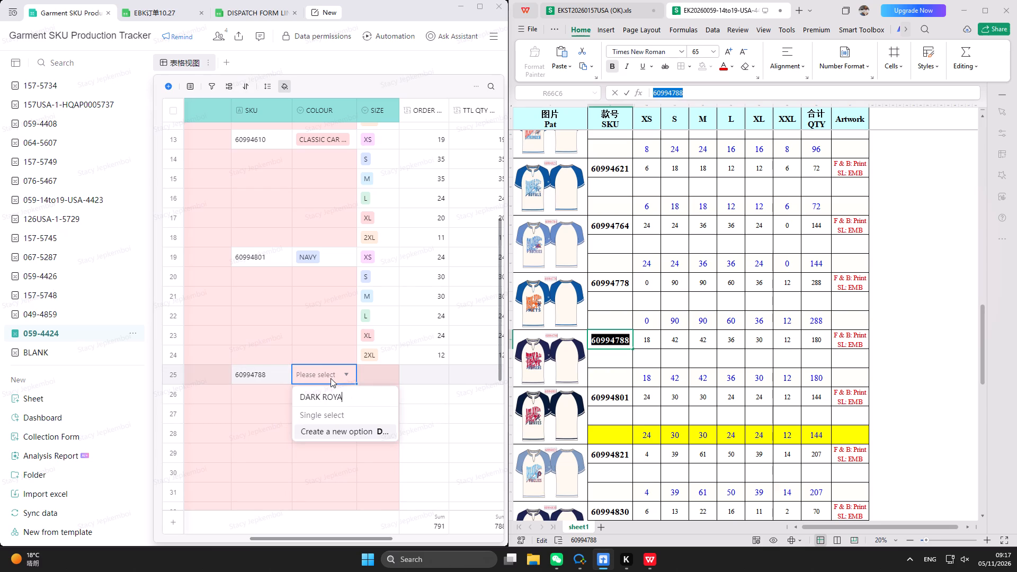
key("l")
left_click(357, 427)
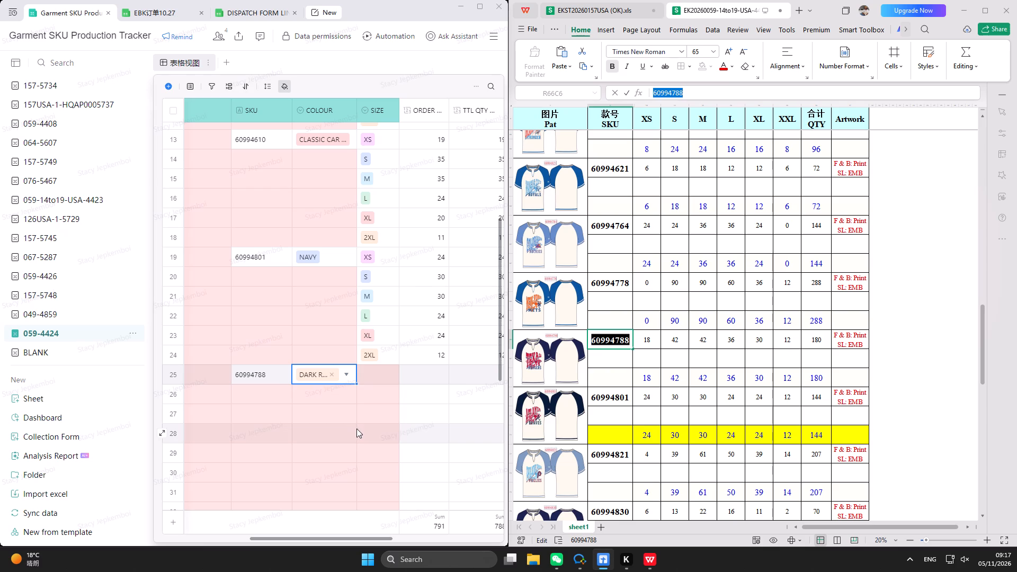
Set the SIZE cells of rows 25 to 30 to XS, S, M, L, XL and 2XL.
double_click(369, 374)
left_click(405, 519)
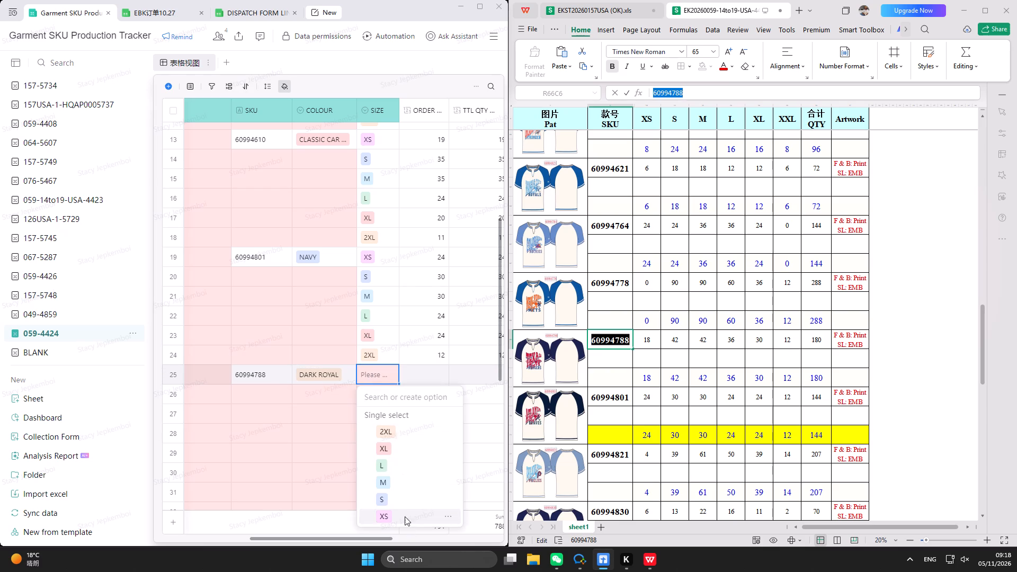
double_click(379, 395)
left_click(403, 350)
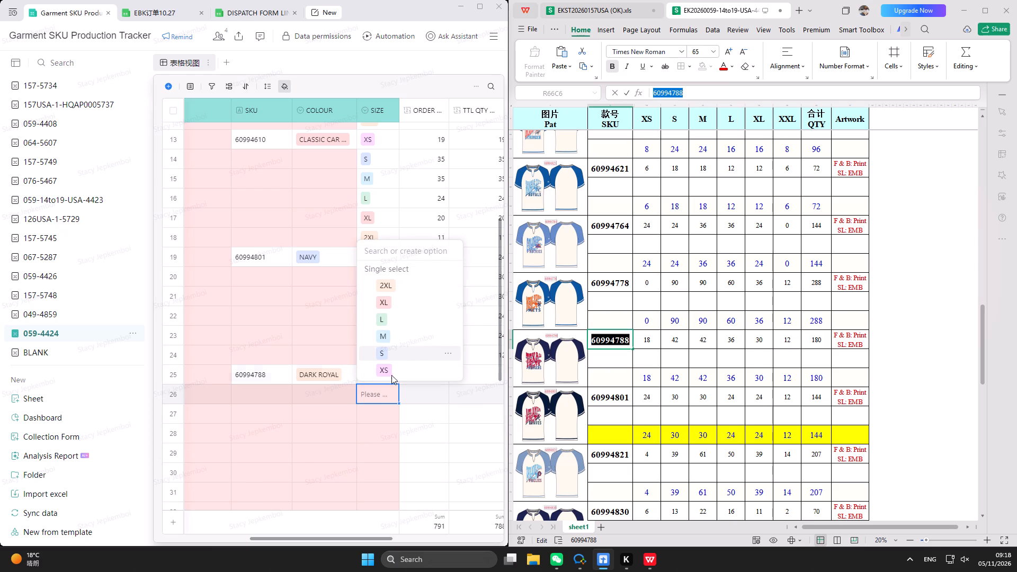
double_click(379, 419)
left_click(394, 353)
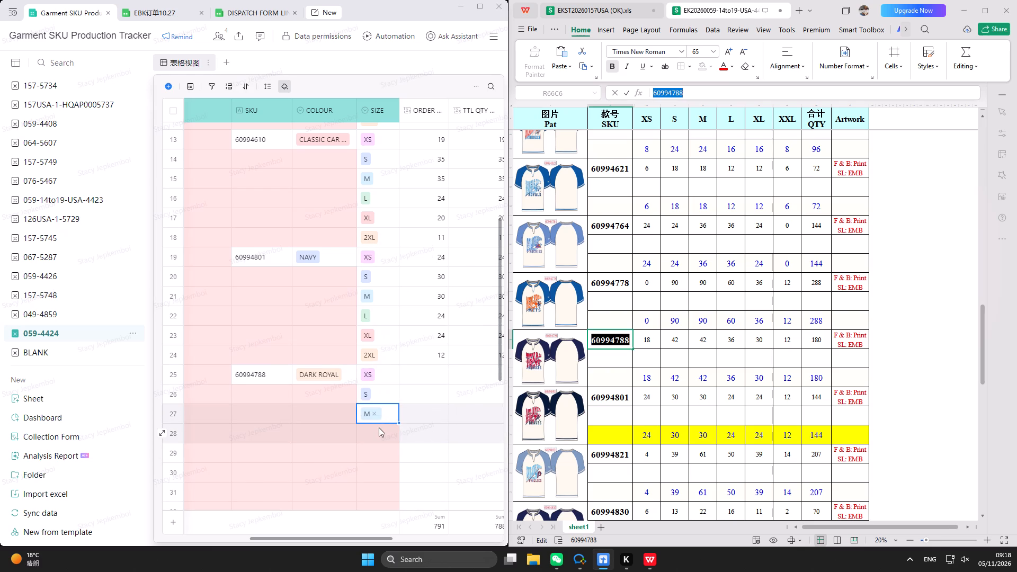
double_click(379, 427)
left_click(399, 361)
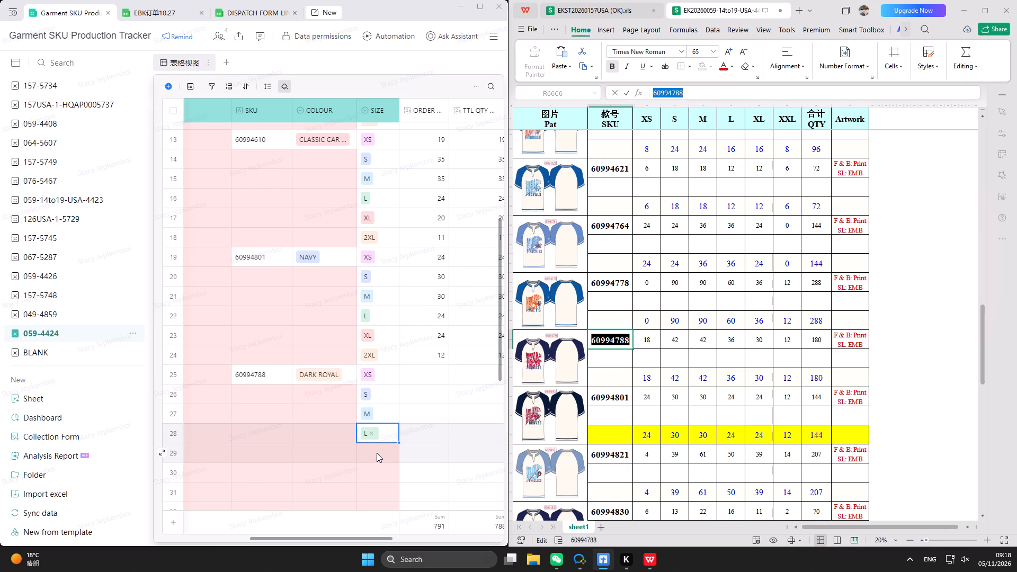
double_click(377, 452)
left_click(397, 355)
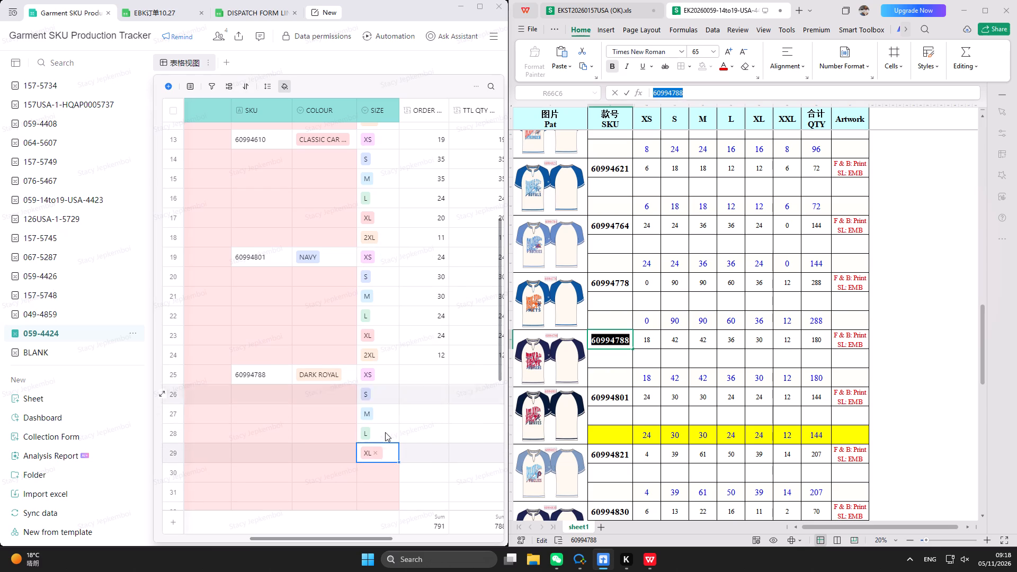
double_click(381, 472)
left_click(400, 362)
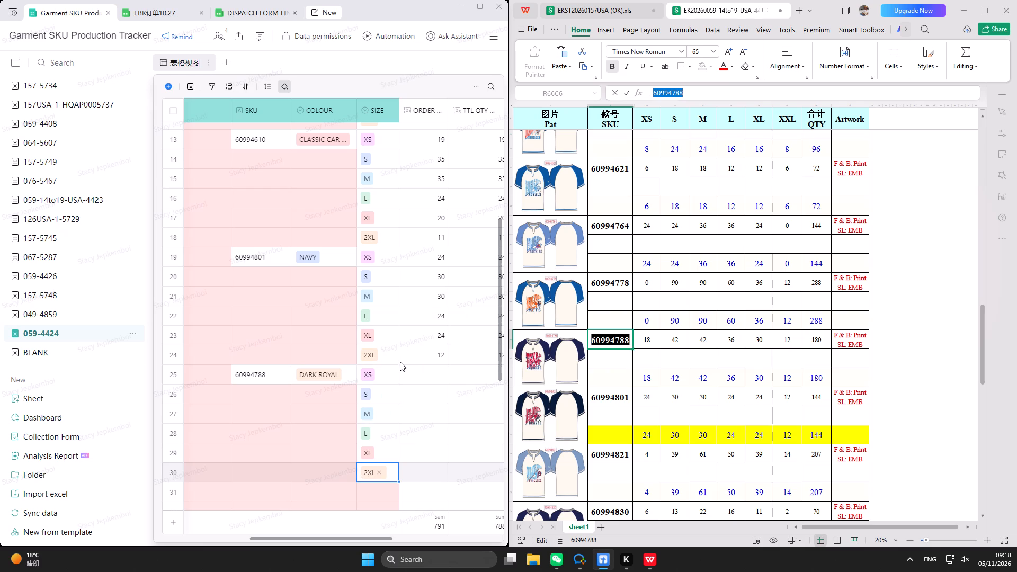
Highlight the subtotal row of SKU 60994788 in yellow in the order sheet.
left_click(421, 366)
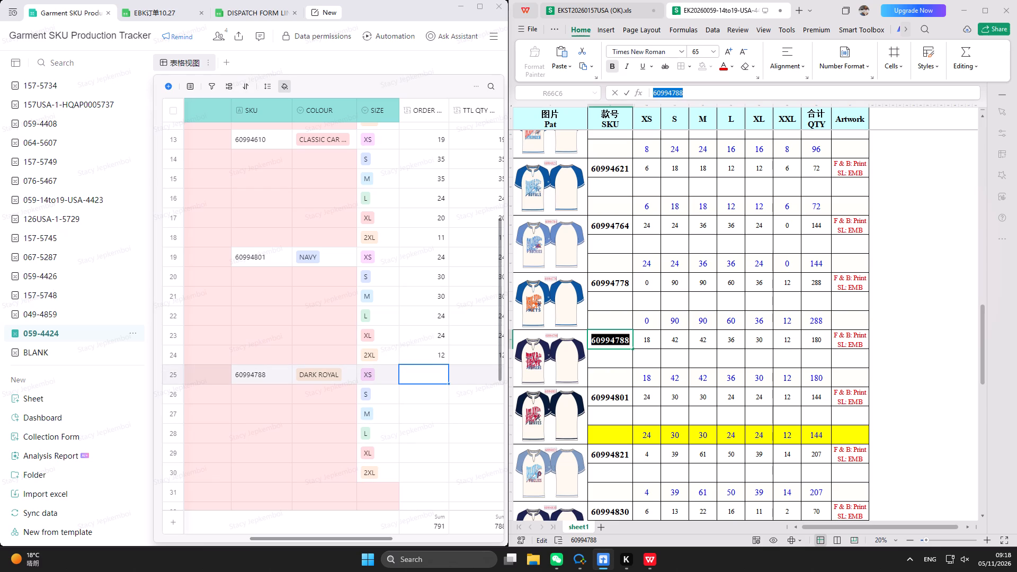
left_click_drag(626, 380, 844, 369)
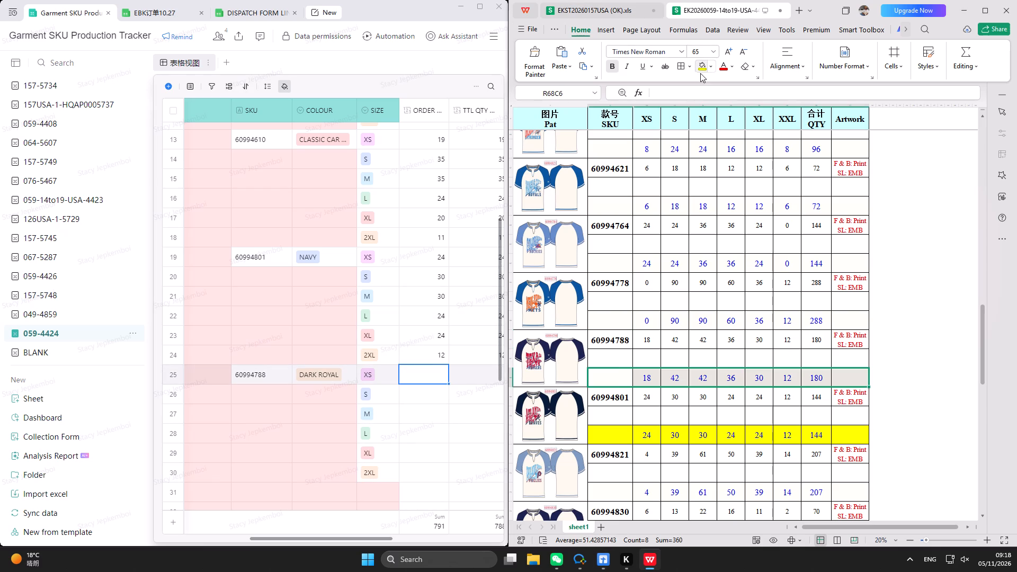
left_click(699, 69)
Fill the ORDER quantity cells of rows 25 to 30 with 18, 42, 42, 36, 30 and 12.
left_click(409, 394)
left_click(418, 374)
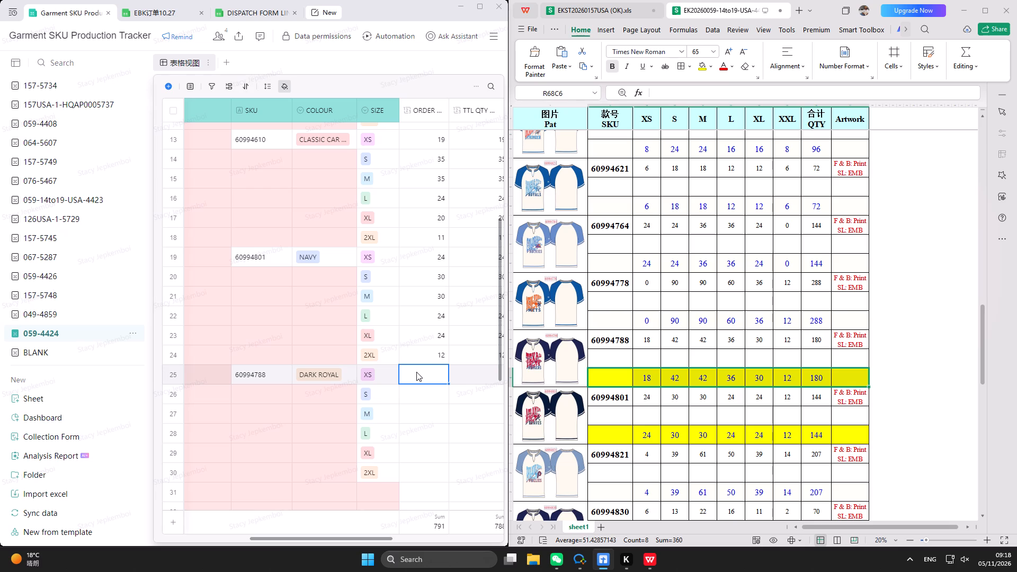
type("18")
key("Return")
type("42")
key("Return")
type("42")
key("Return")
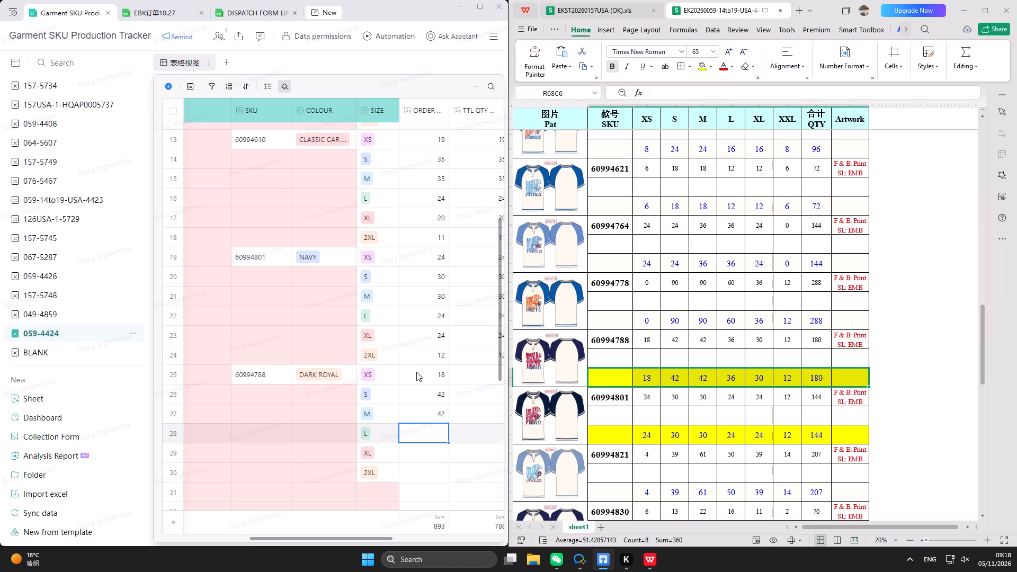
type("36")
key("Return")
type("30")
key("Return")
type("12")
key("Return")
Fill the TTL QTY cells of rows 25 to 30 with 18, 42, 42, 36, 30 and 12.
left_click(478, 362)
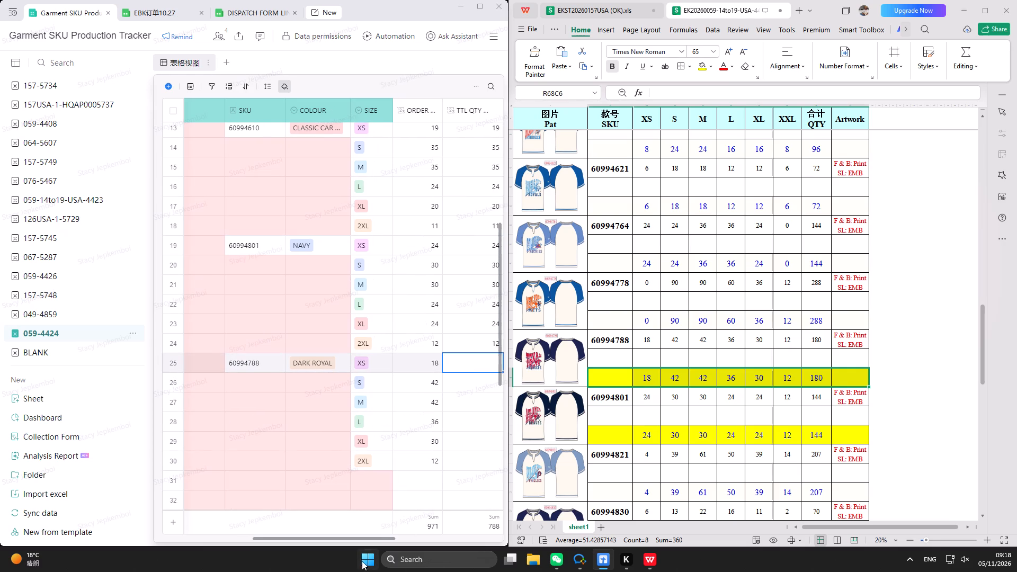
left_click_drag(371, 538, 397, 539)
left_click(426, 378)
left_click(426, 364)
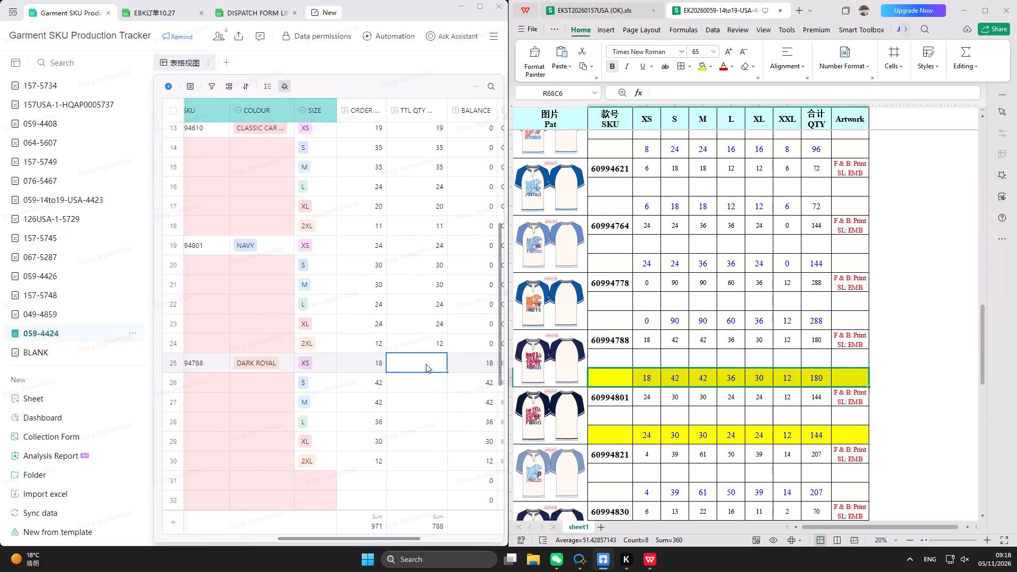
type("18")
key("Return")
type("42")
key("Return")
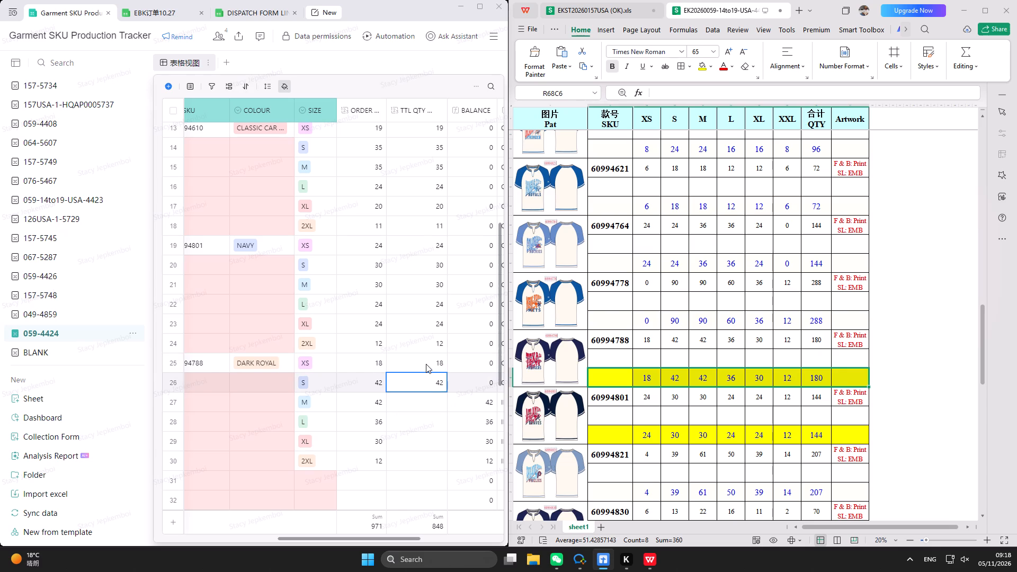
type("42")
key("Return")
type("36")
key("Return")
type("30")
key("Return")
type("12")
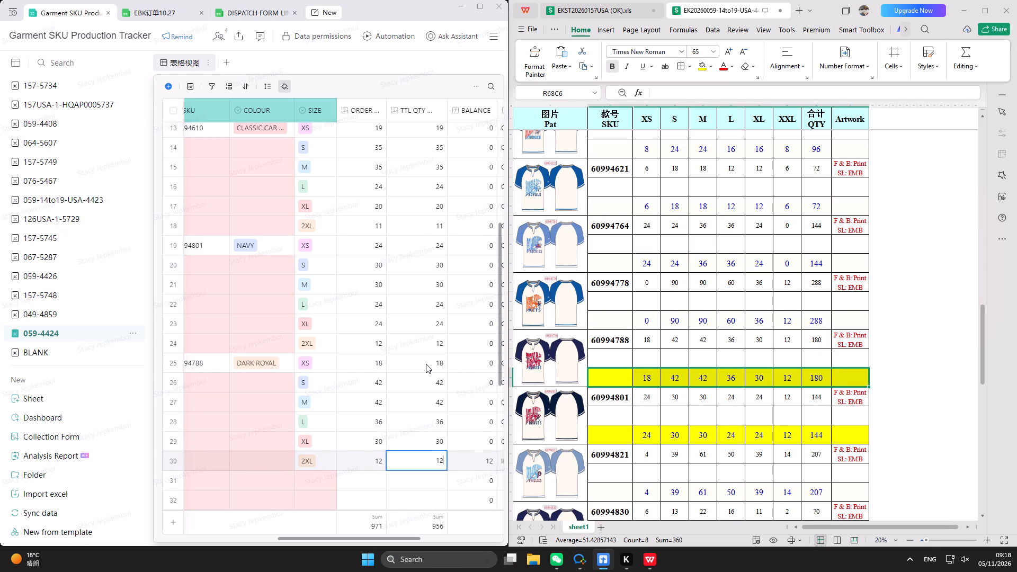
key("Return")
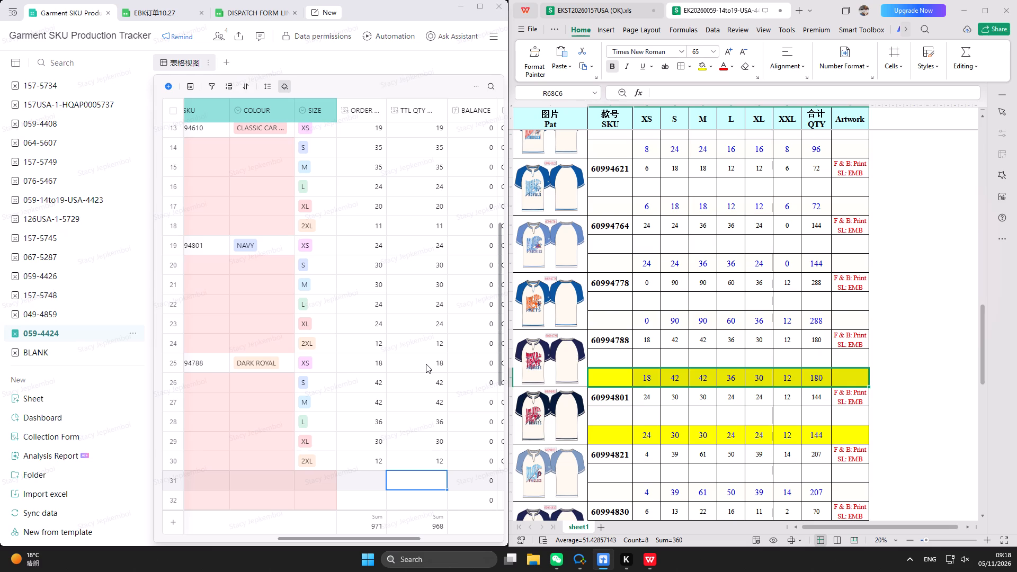
Check the 11.5 dispatch form, and set the LINE of the 2XL row to 16 in the tracker's 126USA-1-5729 table.
left_click(482, 4)
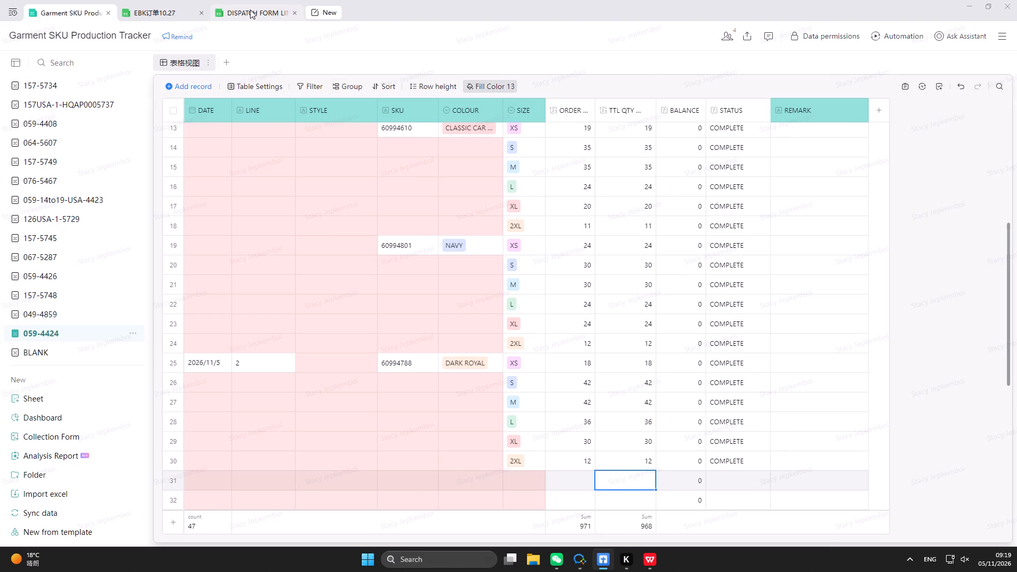
left_click(250, 10)
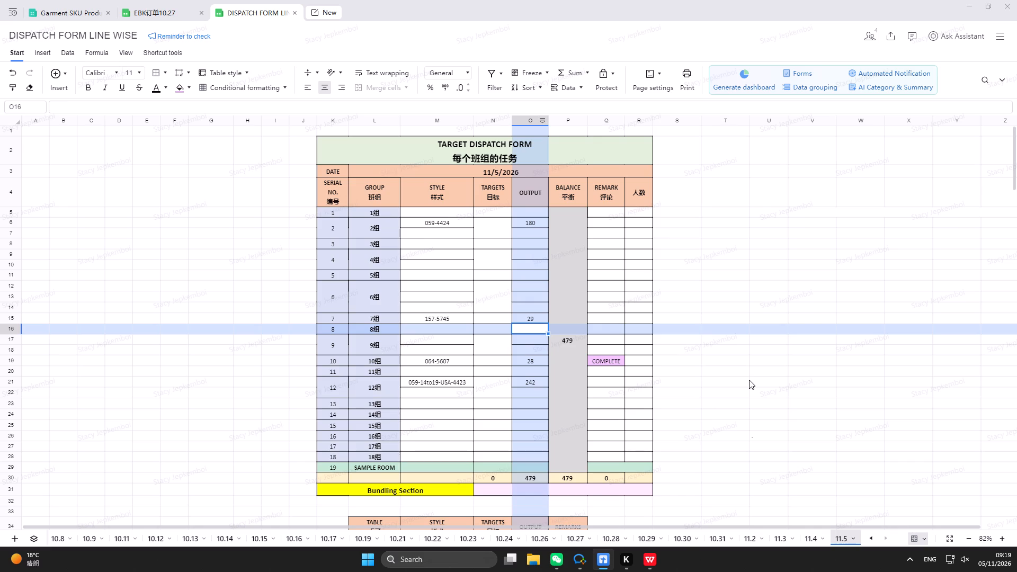
left_click(65, 16)
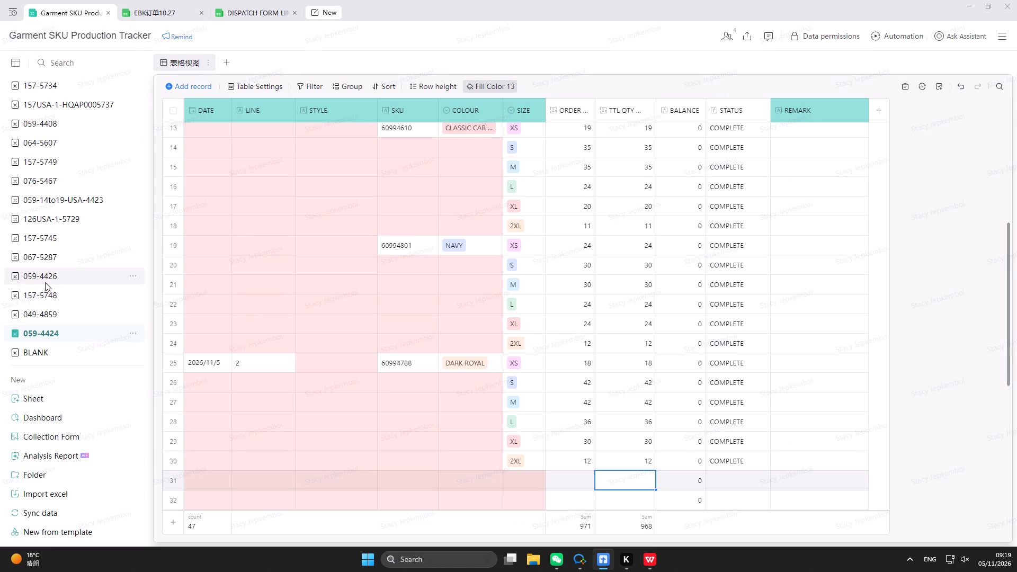
left_click(85, 214)
scroll(629, 213, "up", 1)
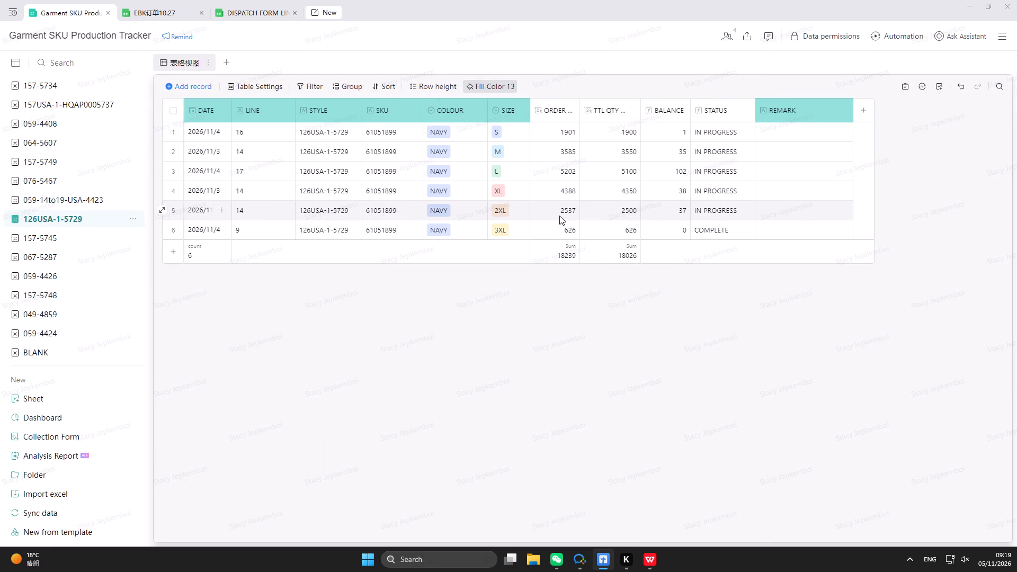
left_click(265, 210)
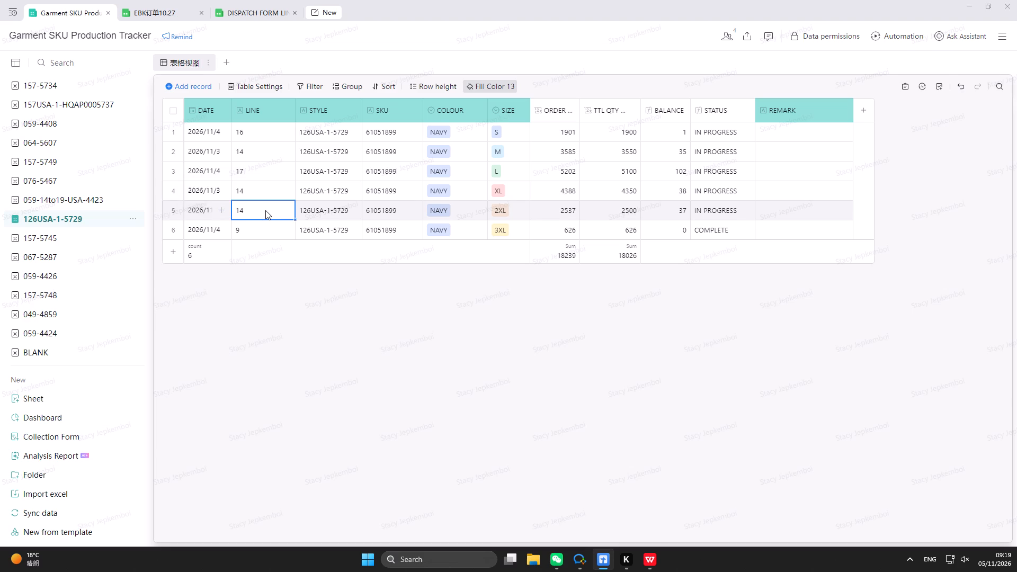
left_click(265, 210)
key("BackSpace")
key("6")
key("Return")
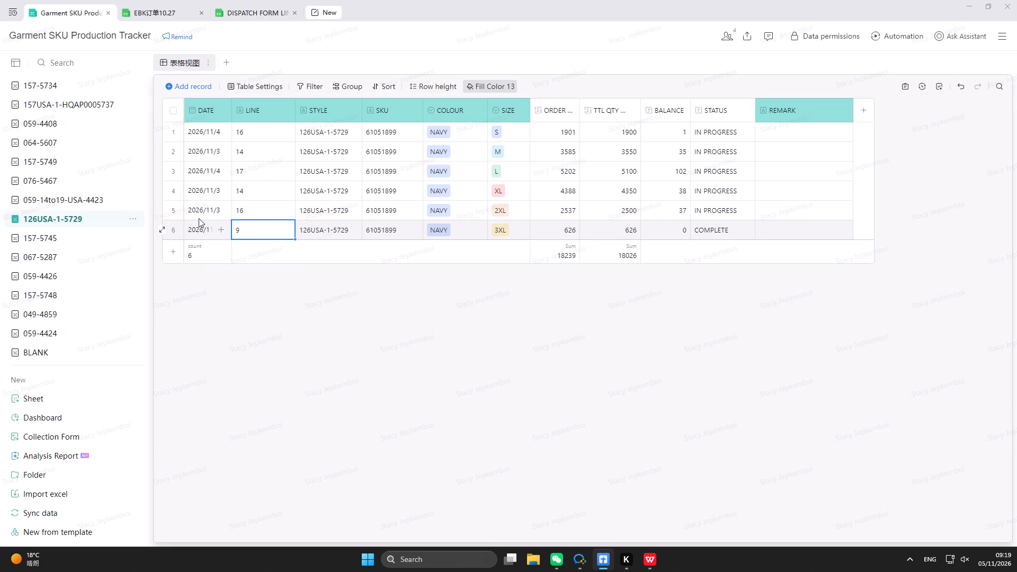
Set the DATE of the 2XL row in the 126USA-1-5729 table to 2026/11/5.
double_click(202, 215)
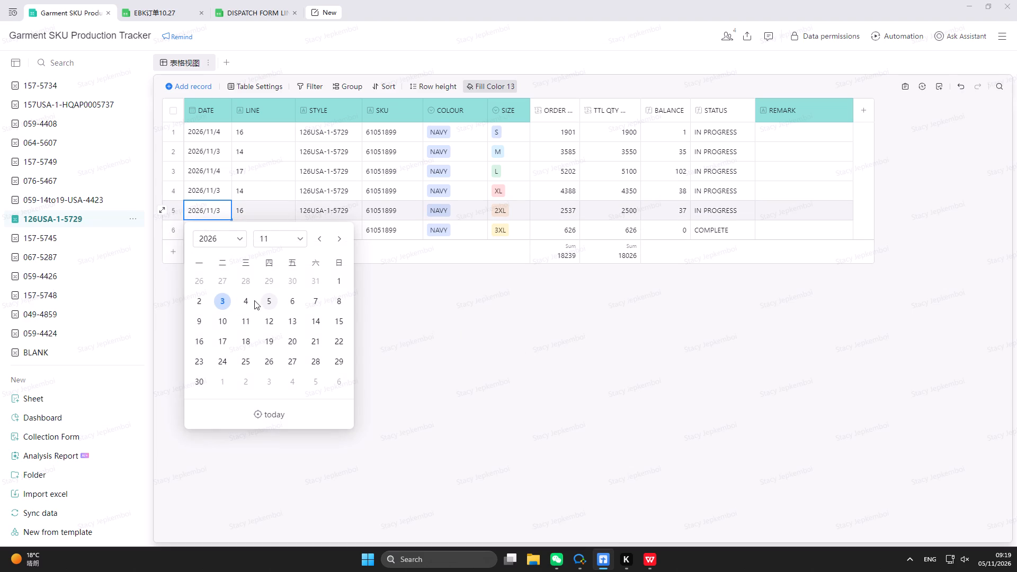
left_click(264, 300)
left_click(356, 312)
scroll(266, 270, "up", 4)
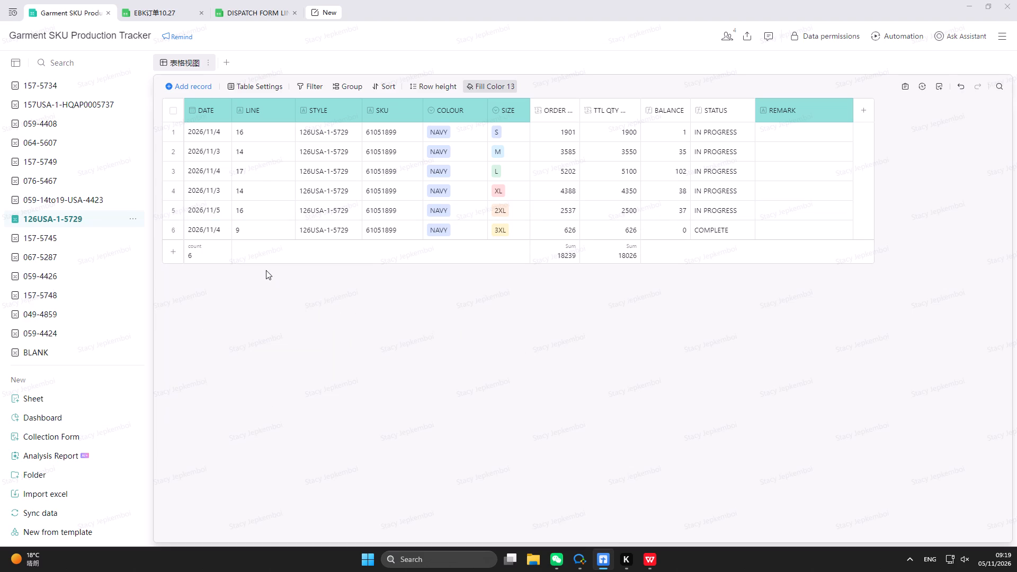
scroll(266, 270, "up", 4)
Reset the filter on the first EB PO column in the EBK order planning sheet so all orders are listed.
left_click(175, 8)
scroll(455, 287, "up", 8)
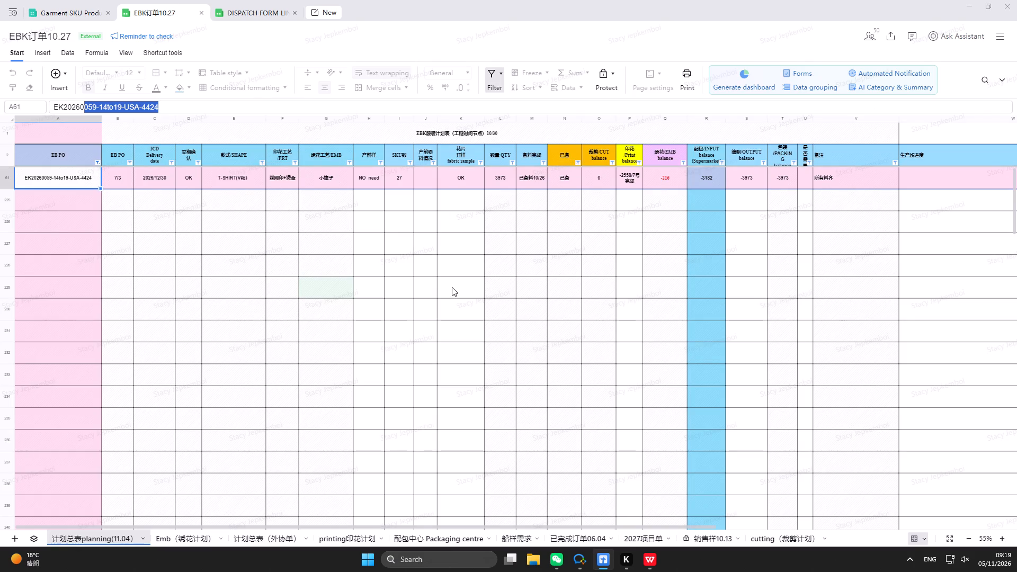
left_click(99, 163)
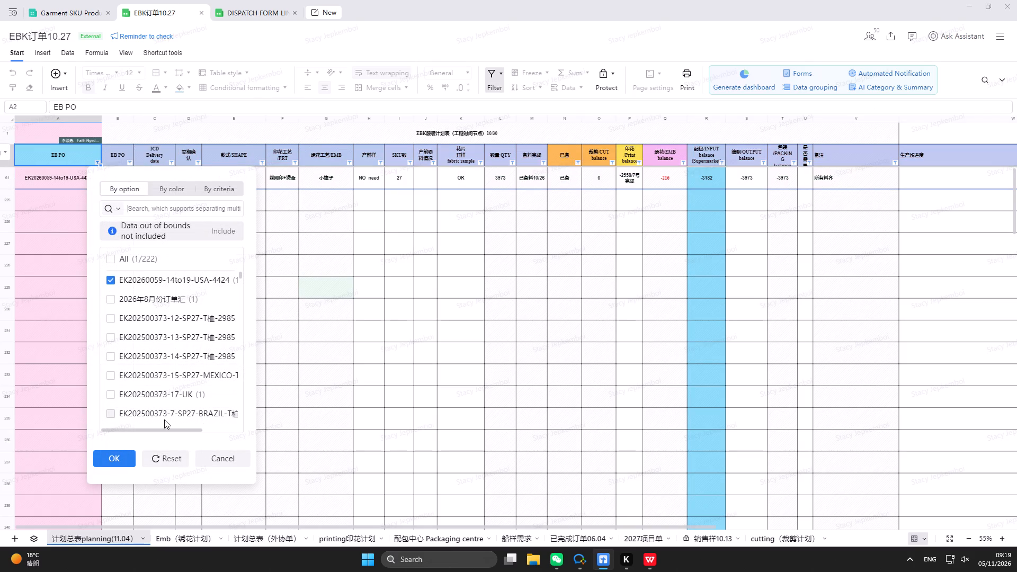
left_click(173, 456)
scroll(324, 338, "up", 15)
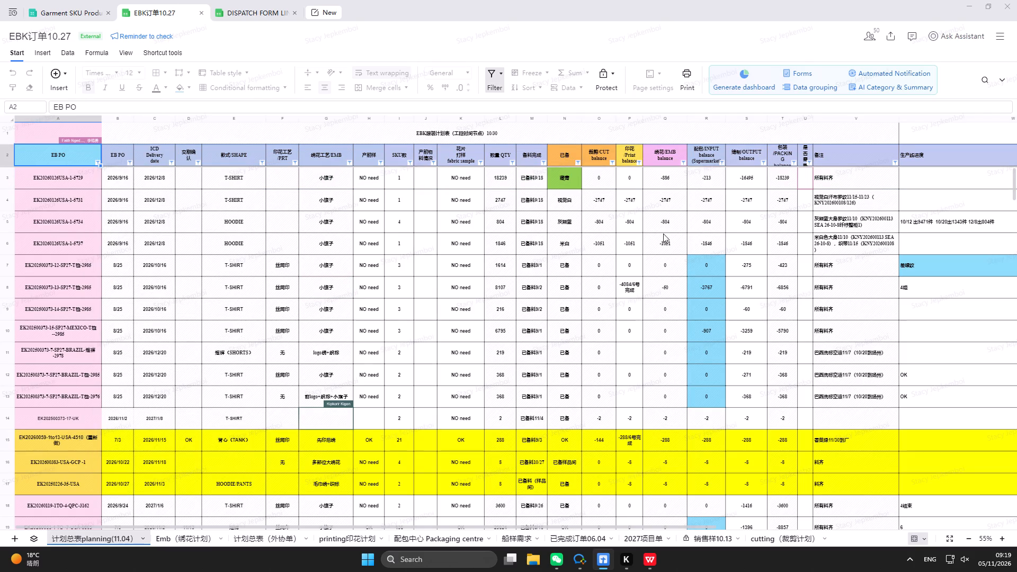
Review the 11.5 dispatch form against the last rows of the tracker's 059-14to19-USA-4423 table.
left_click(264, 18)
scroll(501, 314, "up", 1)
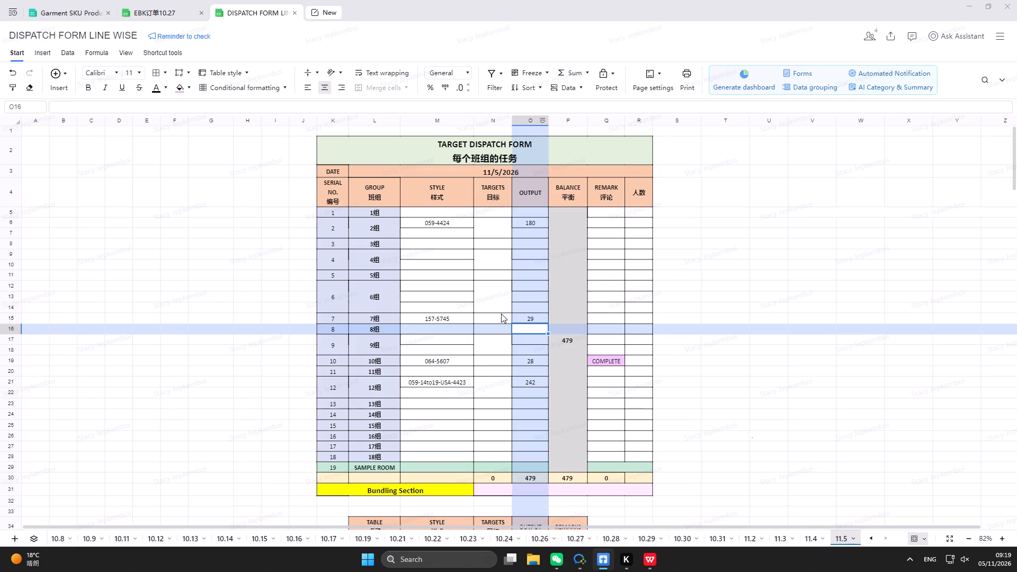
left_click(774, 457)
scroll(545, 364, "up", 4)
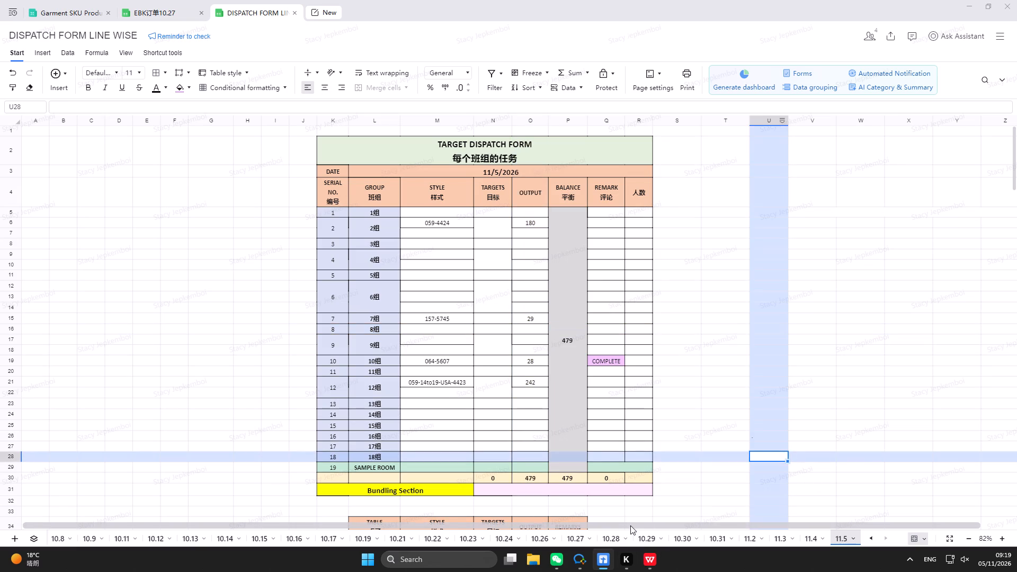
left_click_drag(630, 525, 622, 528)
left_click(65, 15)
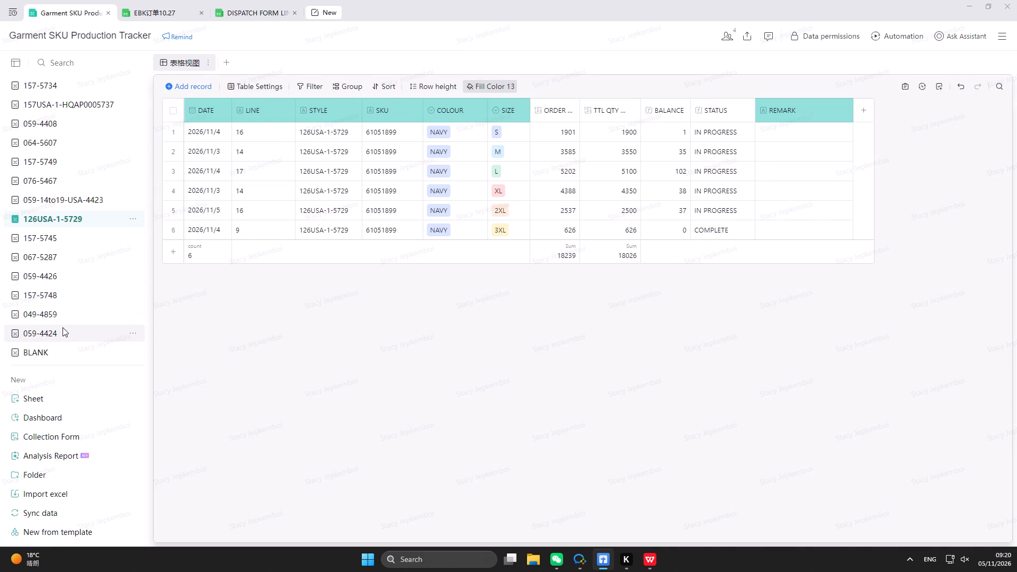
left_click(66, 203)
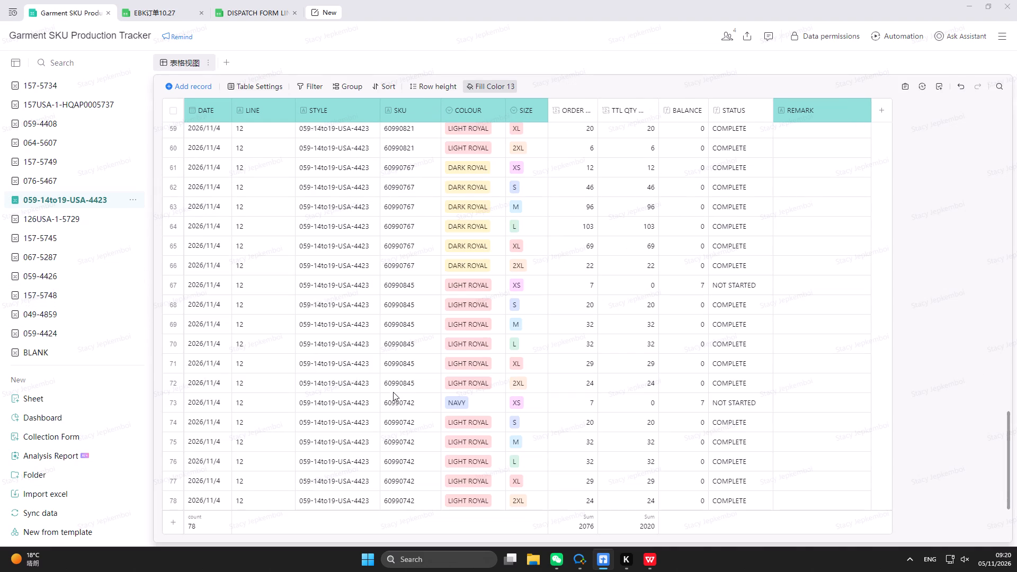
scroll(398, 390, "down", 10)
scroll(446, 385, "down", 10)
left_click(272, 7)
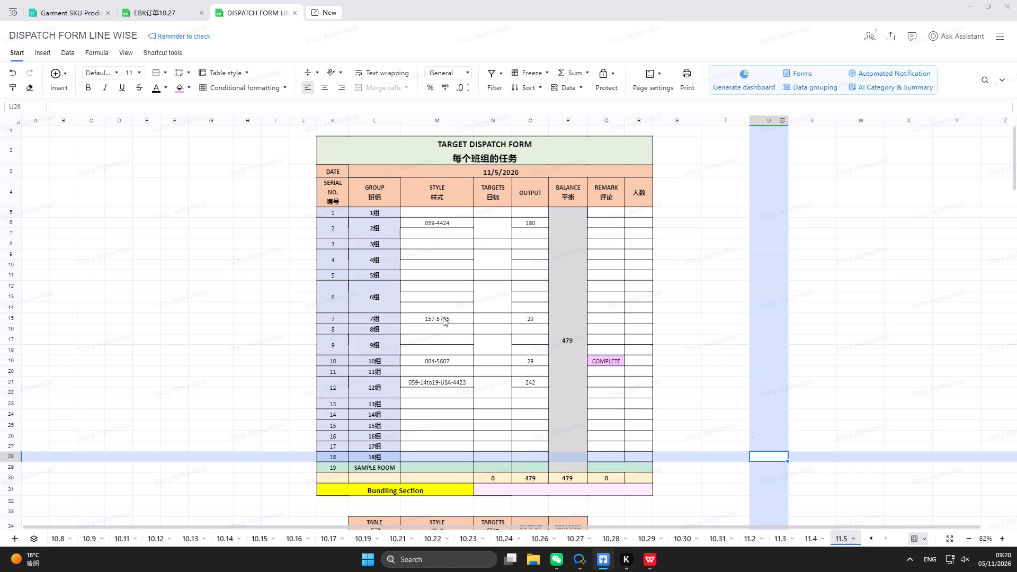
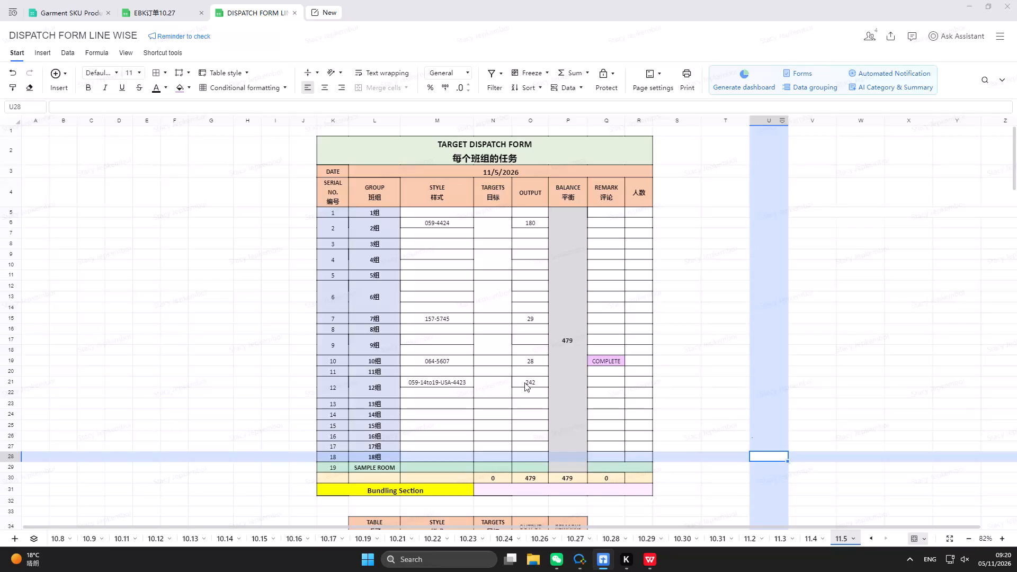
Add 7 to the OUTPUT formula of style 059-14to19-USA-4423 for group 12 in the 11.5 dispatch form.
left_click(524, 382)
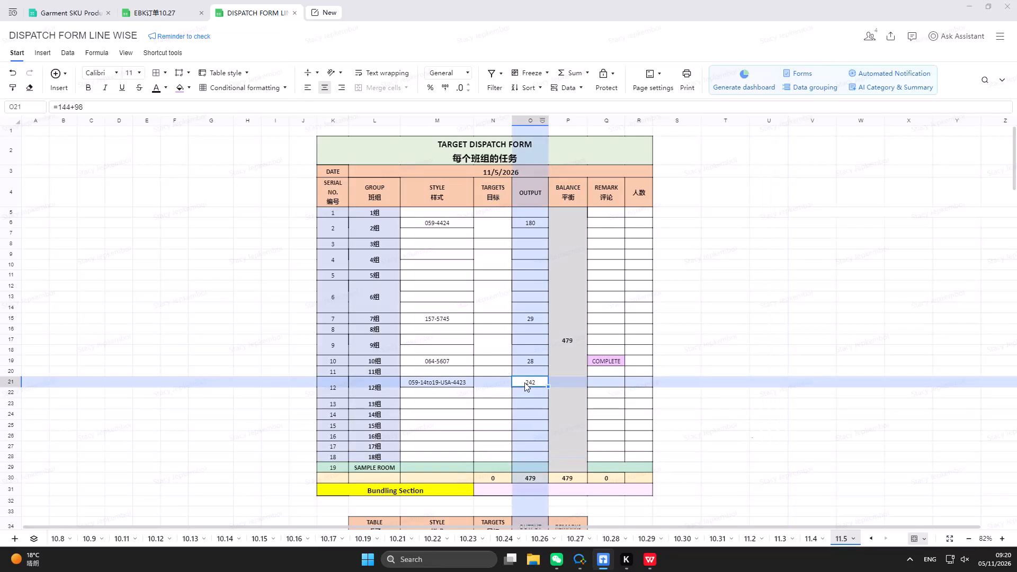
left_click(234, 106)
type("+7")
key("Return")
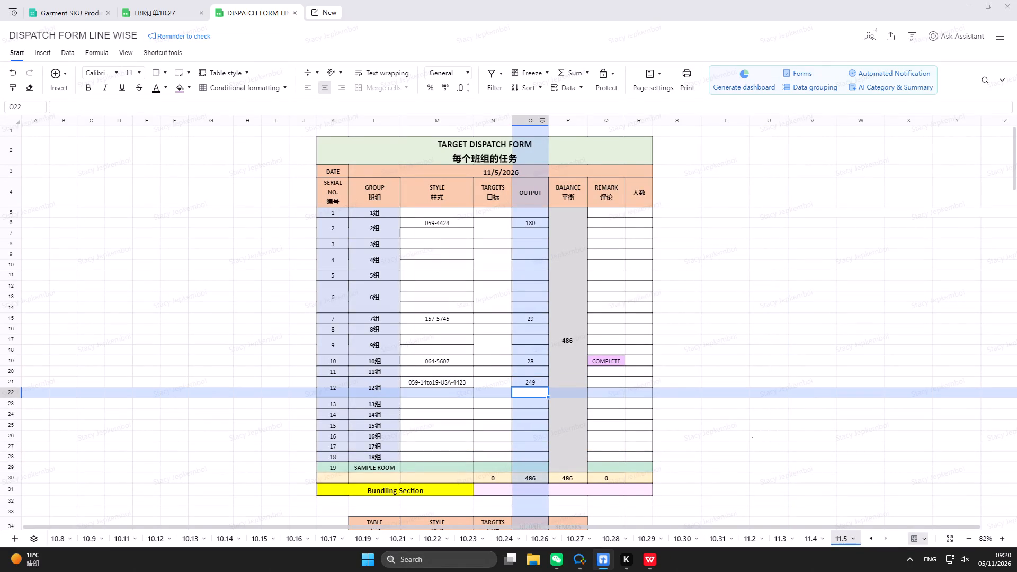
Insert one blank record below the last row of the tracker's 059-14to19-USA-4423 table.
left_click(67, 15)
scroll(336, 491, "down", 10)
scroll(315, 444, "down", 5)
scroll(315, 445, "up", 9)
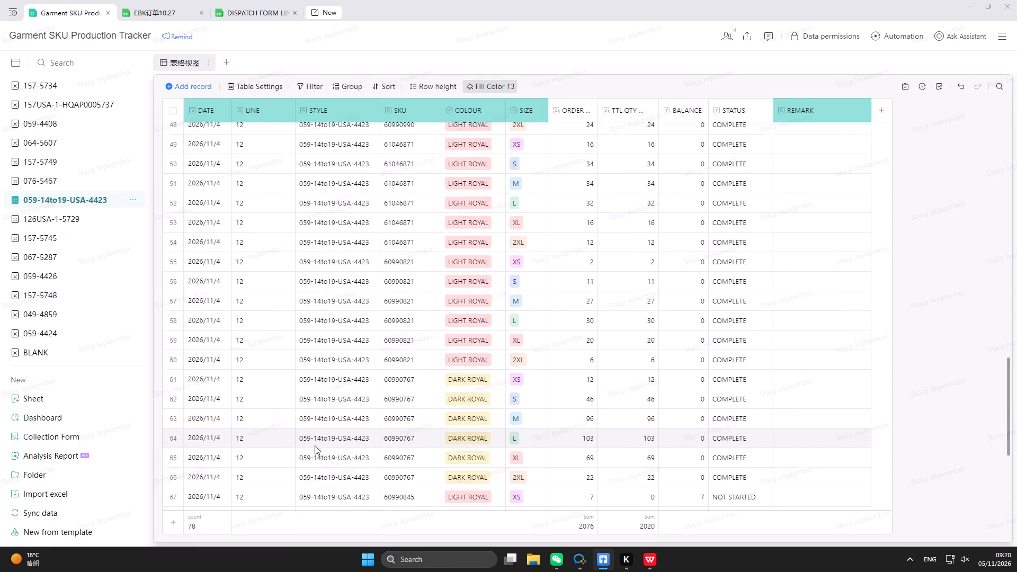
scroll(315, 445, "up", 18)
scroll(315, 445, "up", 9)
scroll(315, 446, "down", 17)
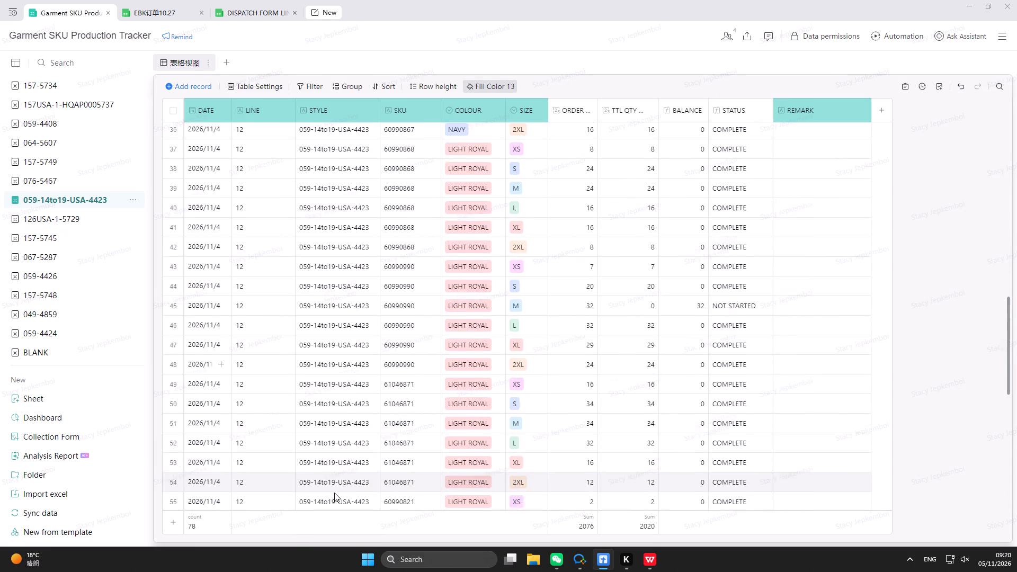
scroll(334, 493, "down", 16)
left_click(205, 499)
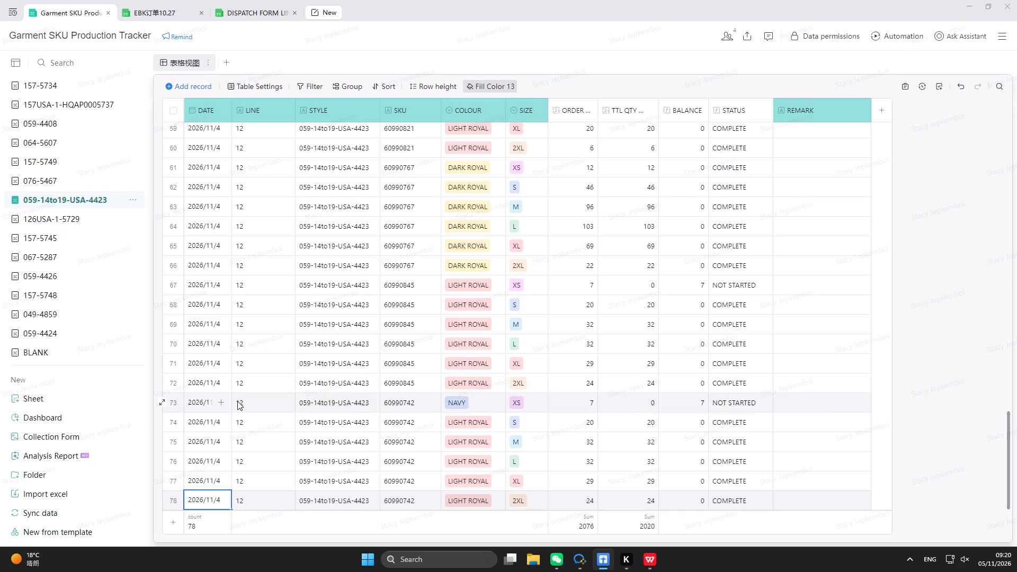
right_click(213, 501)
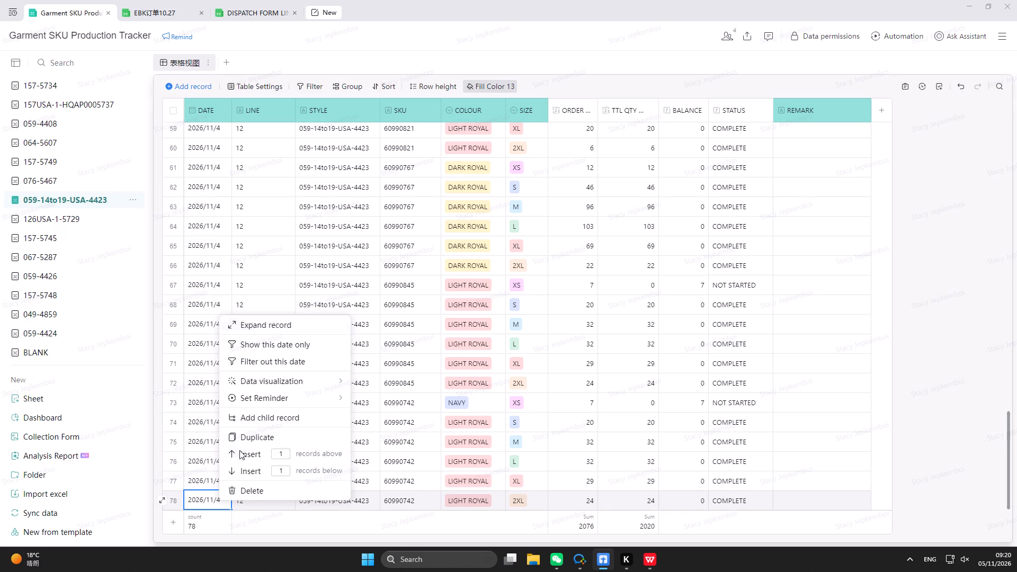
left_click(255, 470)
scroll(267, 444, "down", 5)
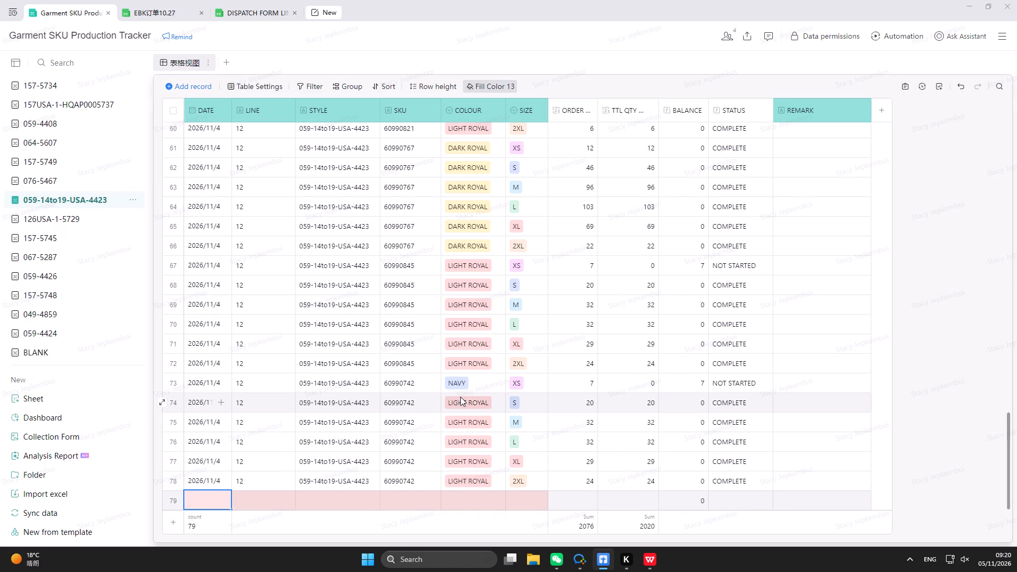
Fill the COLOUR value NAVY from the XS row down through the 2XL row of SKU 60990742.
left_click(494, 367)
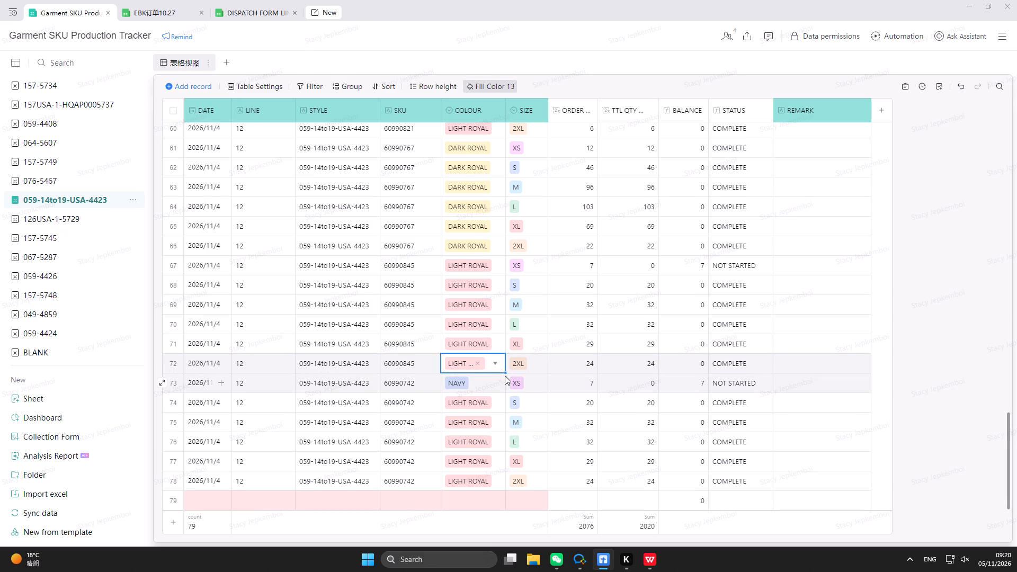
left_click(488, 389)
left_click_drag(504, 393, 505, 478)
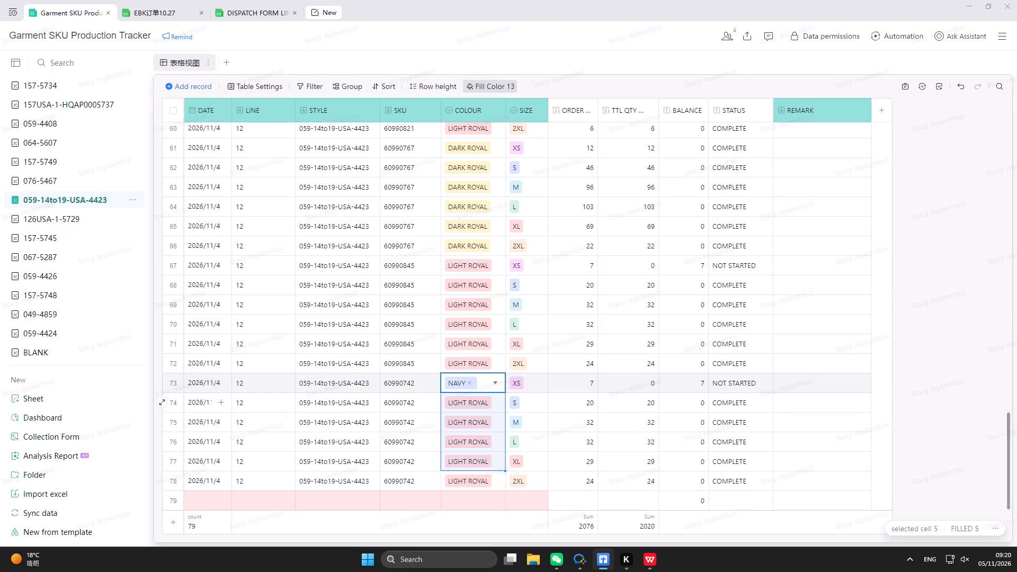
left_click_drag(505, 478, 505, 481)
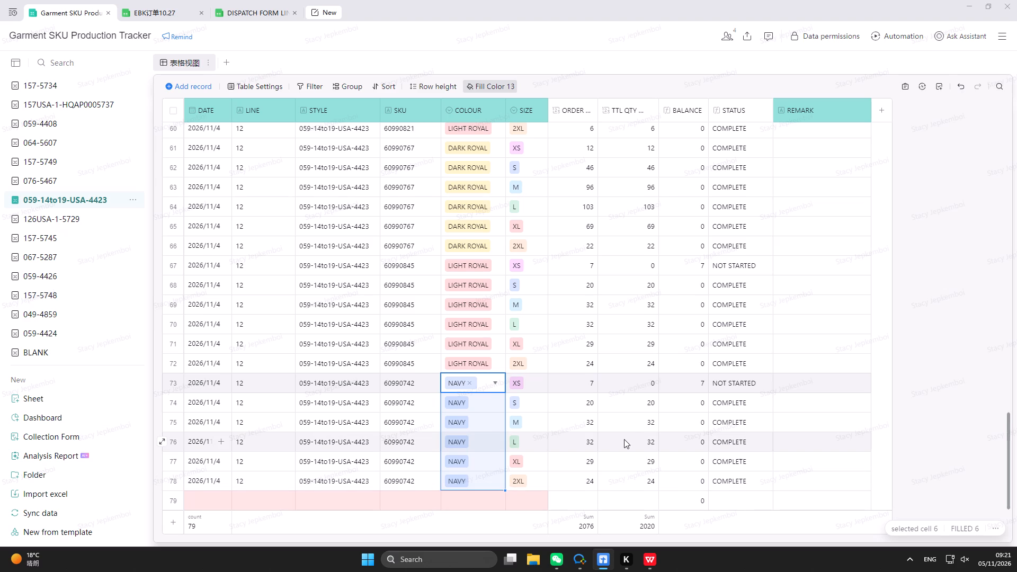
Set the total quantity of the XS row of SKU 60990742 to 7.
left_click(640, 383)
key("7")
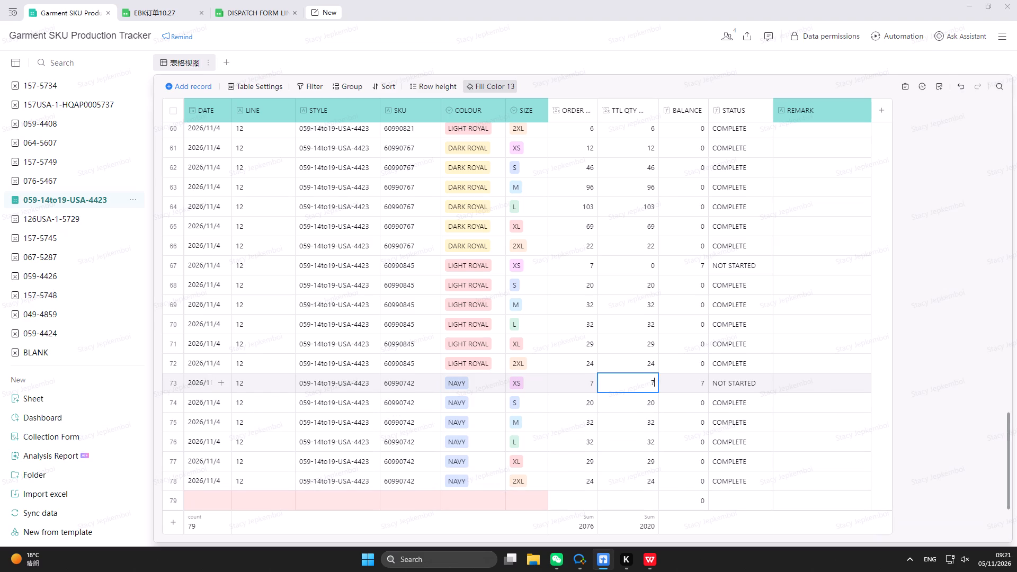
key("Return")
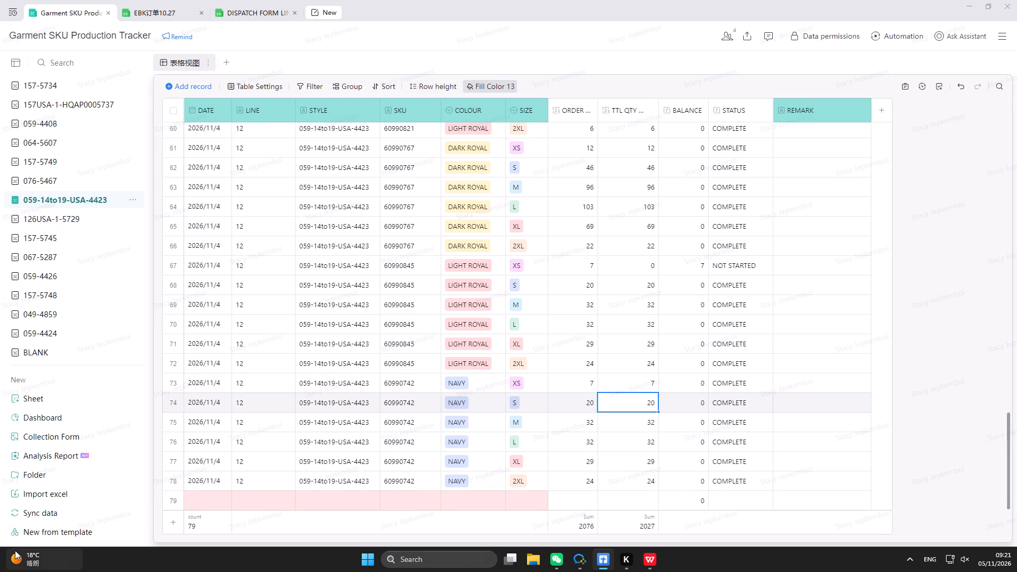
Copy the six SKU 60990742 rows, XS to 2XL, and paste them starting at the blank last record.
scroll(0, 571, "down", 4)
left_click_drag(209, 379, 762, 475)
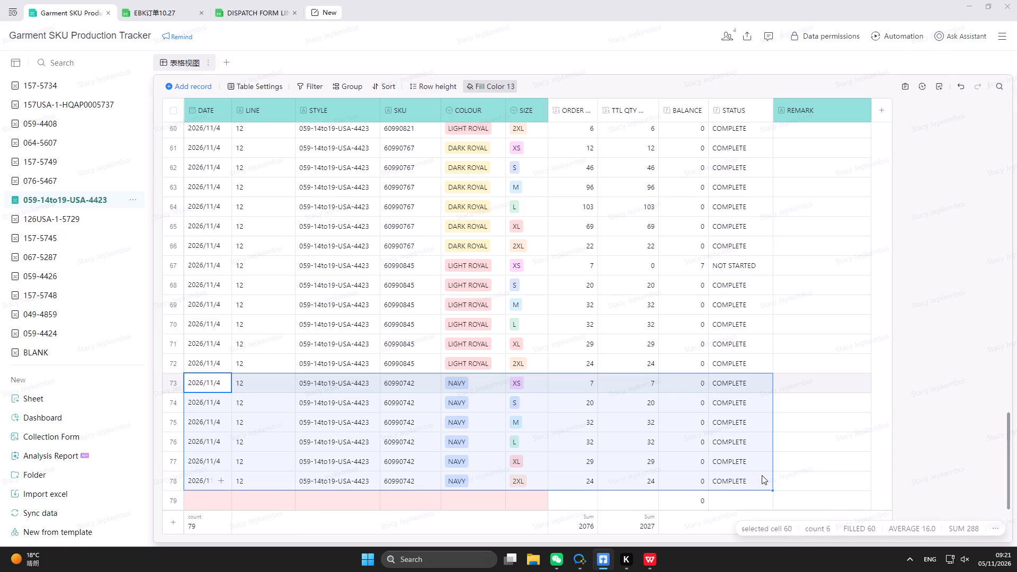
left_click_drag(762, 475, 803, 479)
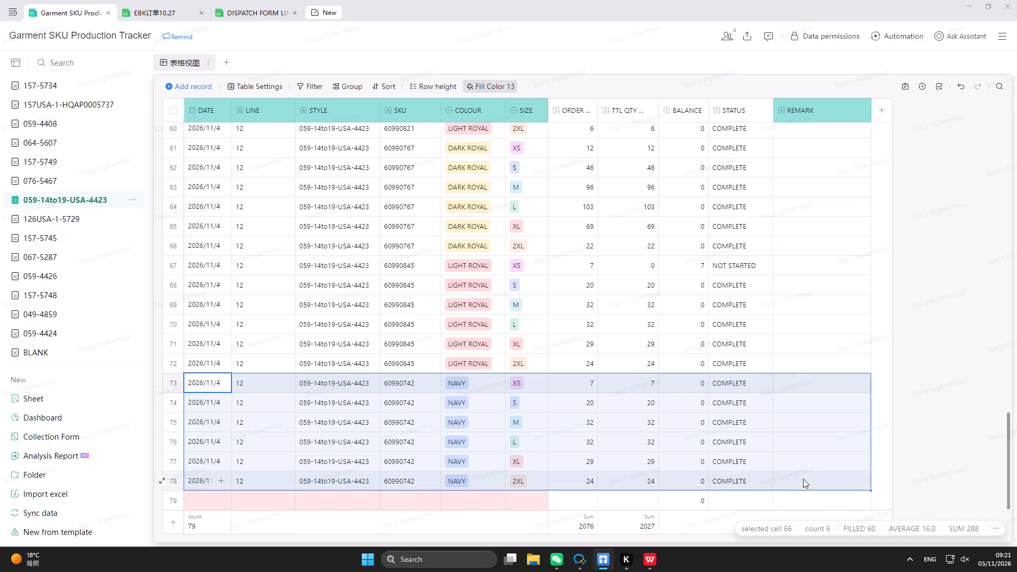
key("ctrl+c")
scroll(351, 400, "down", 6)
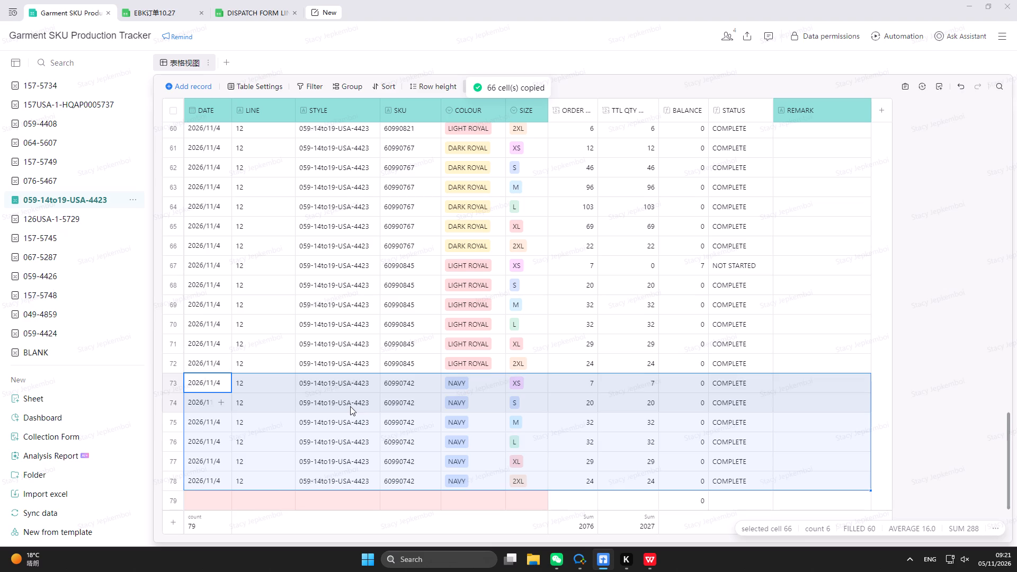
left_click(207, 495)
key("ctrl+v")
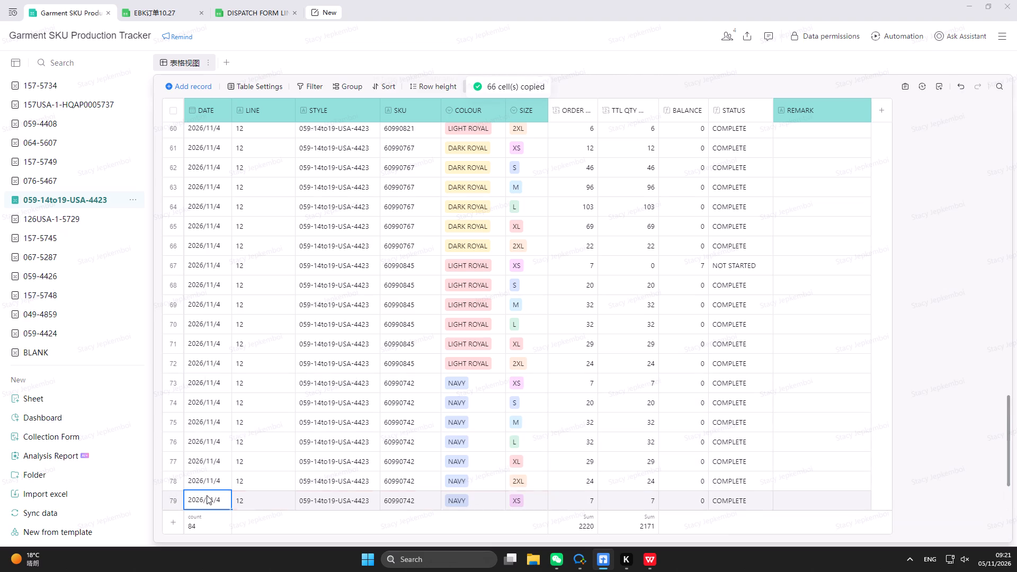
Set the DATE of the six pasted rows to 2026/11/5.
scroll(206, 495, "down", 4)
double_click(202, 405)
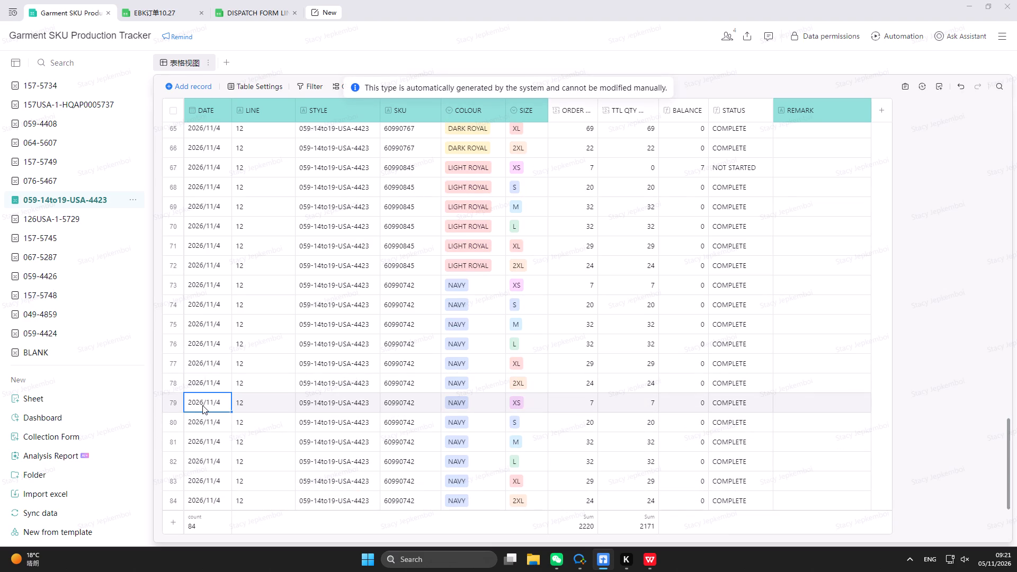
left_click(271, 261)
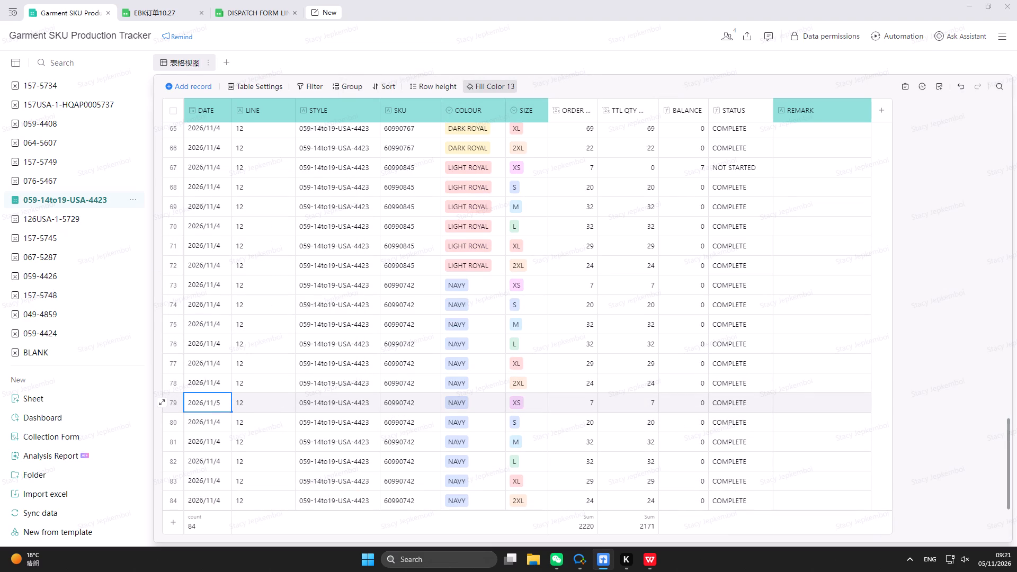
left_click_drag(231, 412, 223, 511)
scroll(215, 485, "down", 6)
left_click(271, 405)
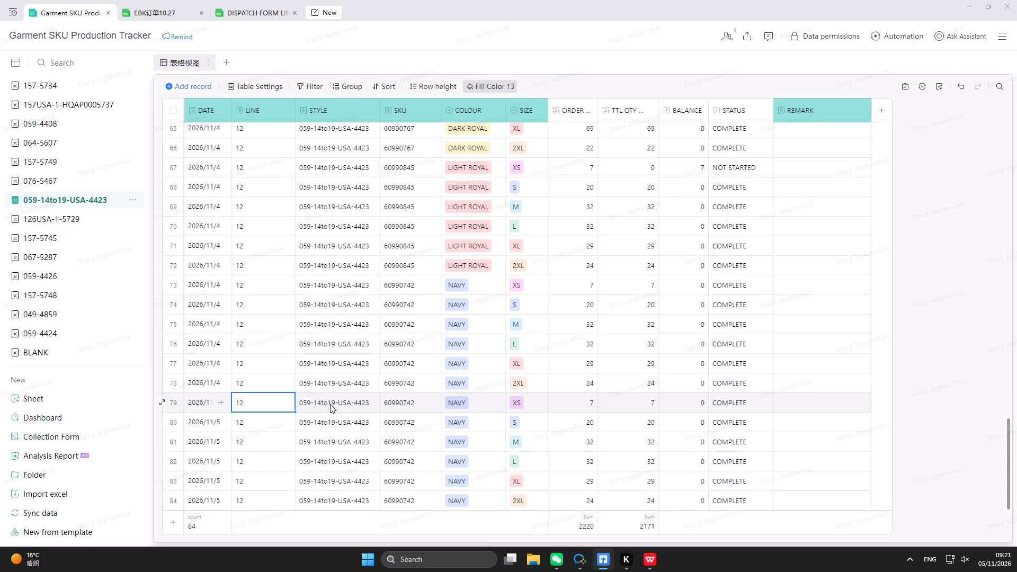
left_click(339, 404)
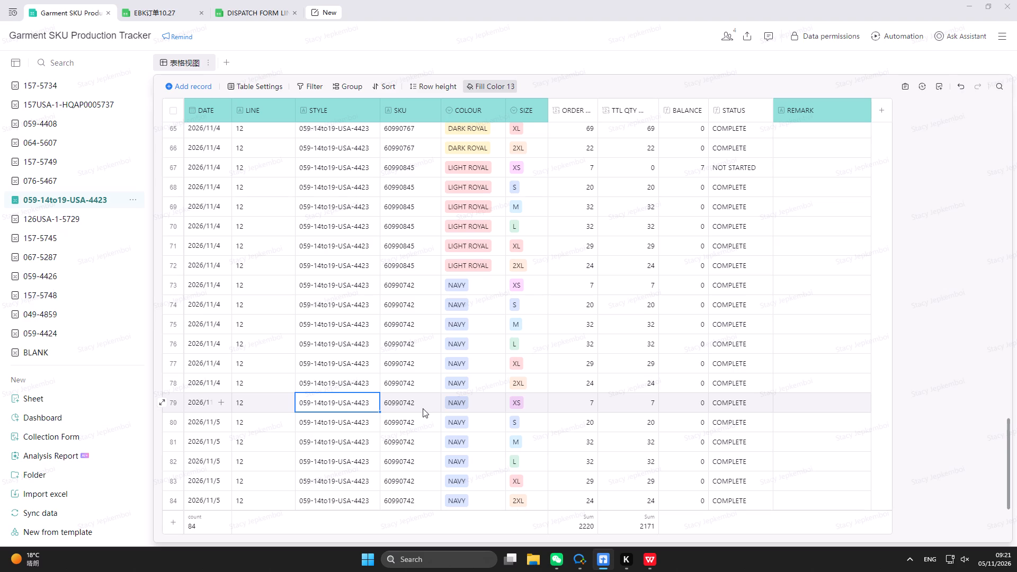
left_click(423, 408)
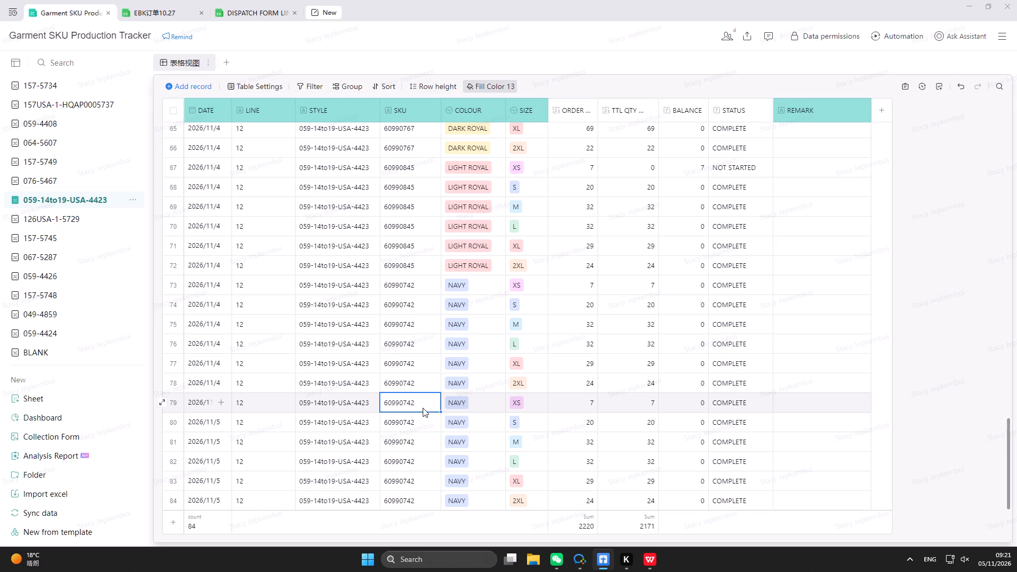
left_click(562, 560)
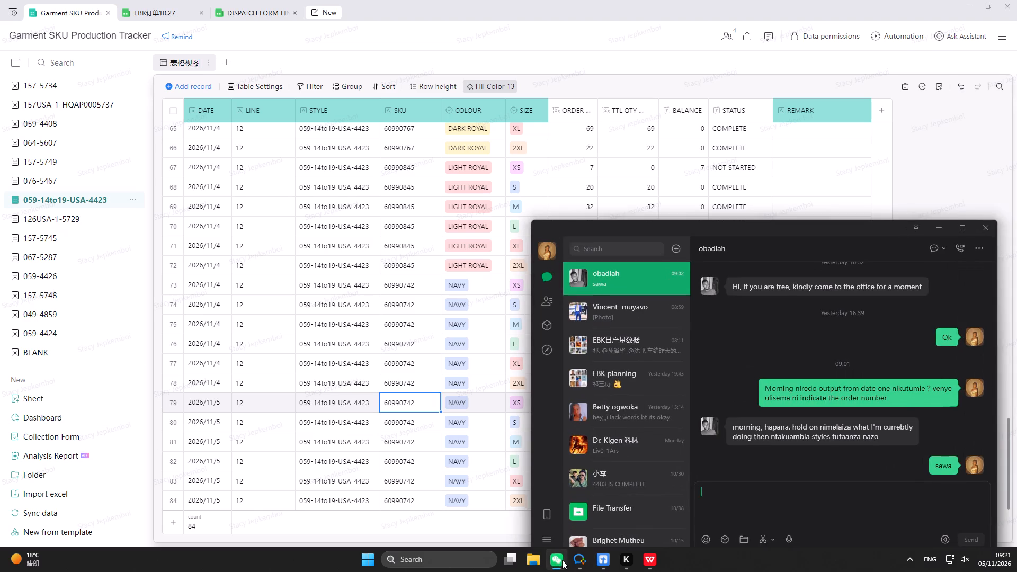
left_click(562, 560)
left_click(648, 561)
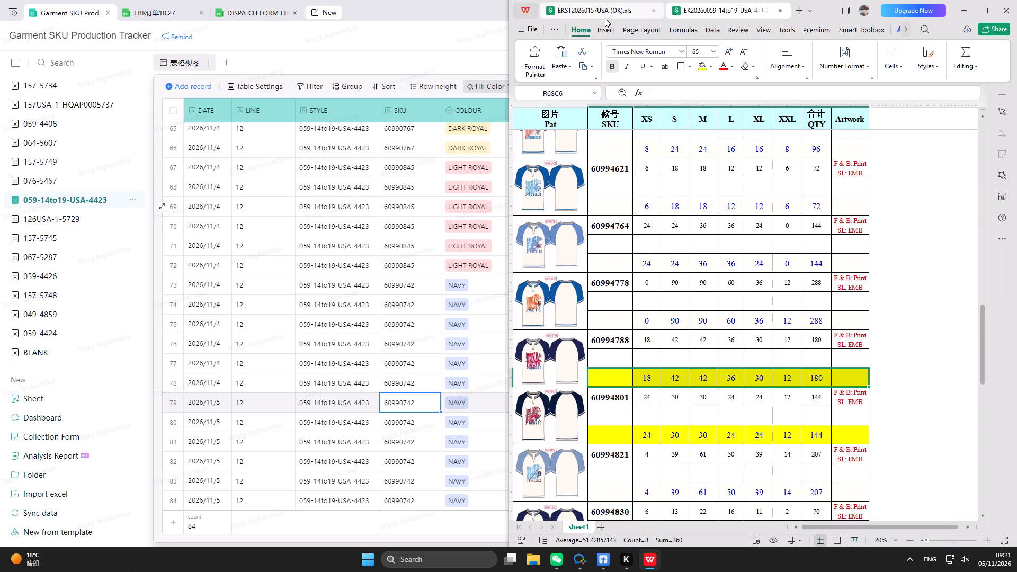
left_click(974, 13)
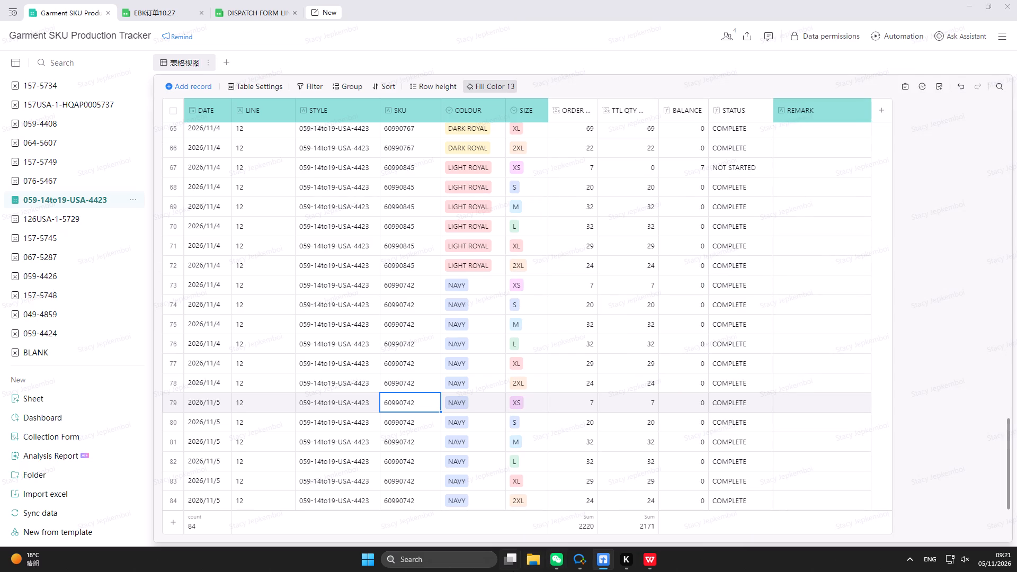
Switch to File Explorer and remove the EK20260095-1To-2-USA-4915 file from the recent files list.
left_click(533, 559)
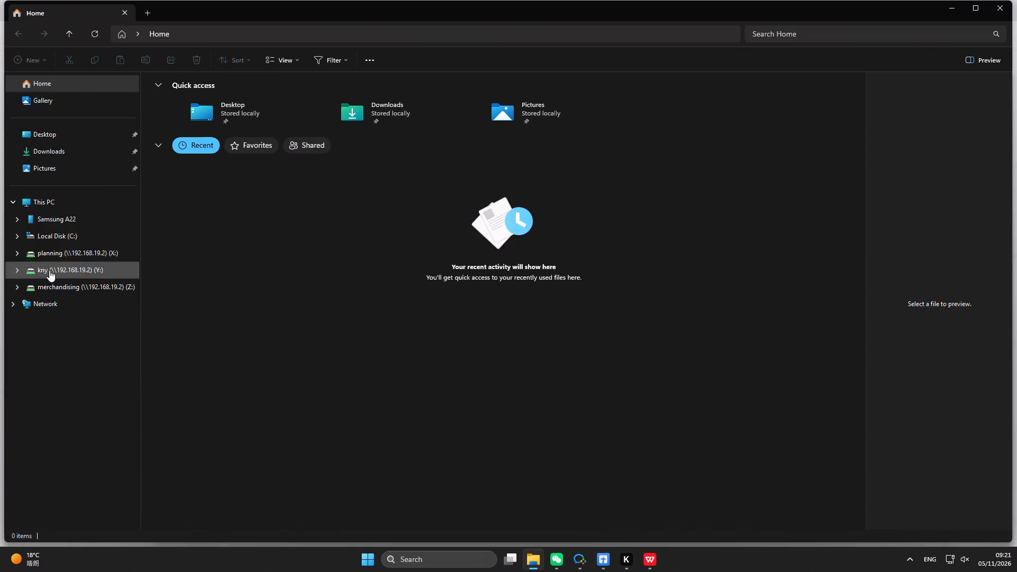
right_click(298, 202)
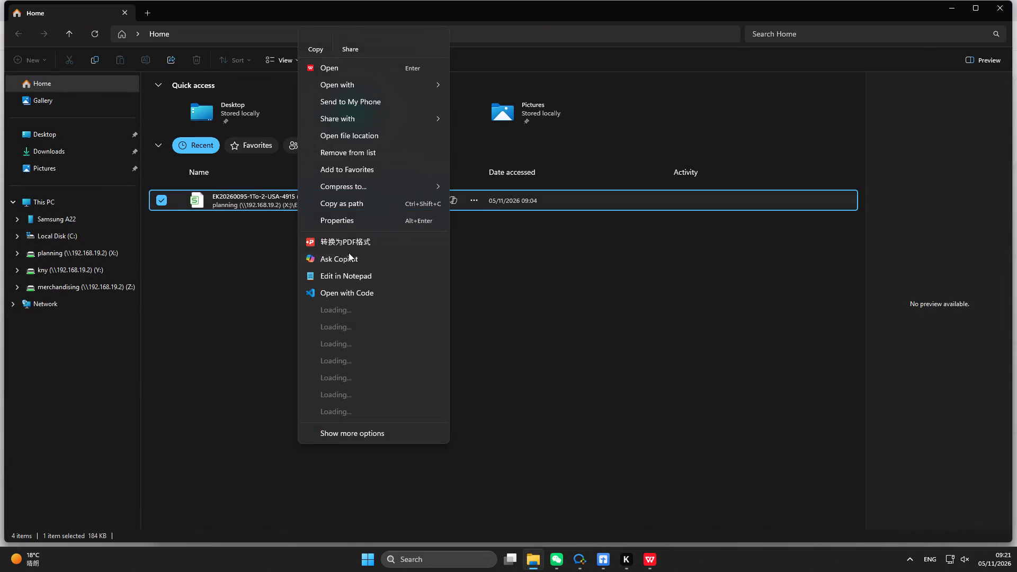
left_click(371, 156)
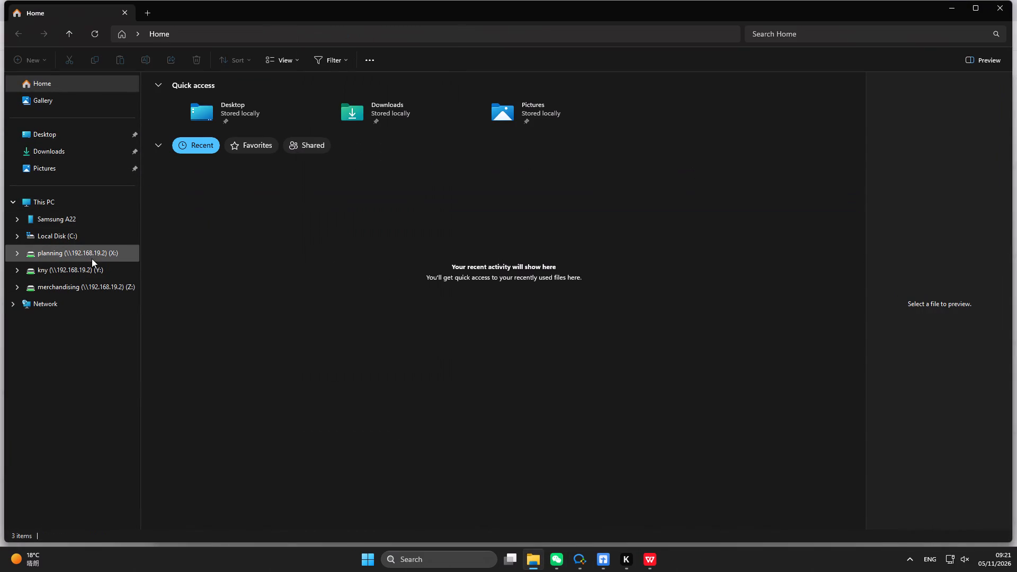
double_click(92, 253)
double_click(222, 96)
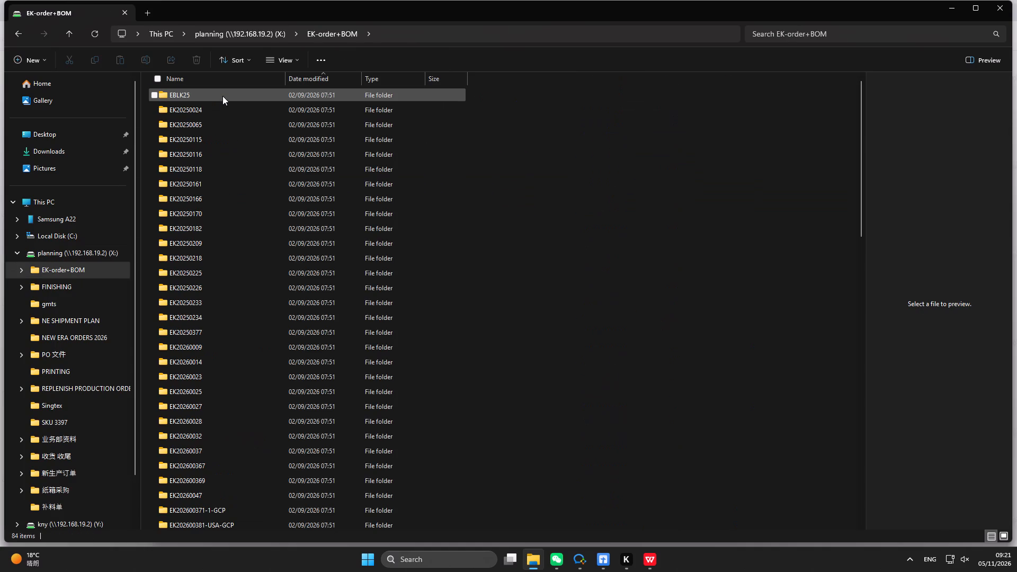
scroll(223, 126, "down", 20)
scroll(223, 126, "down", 2)
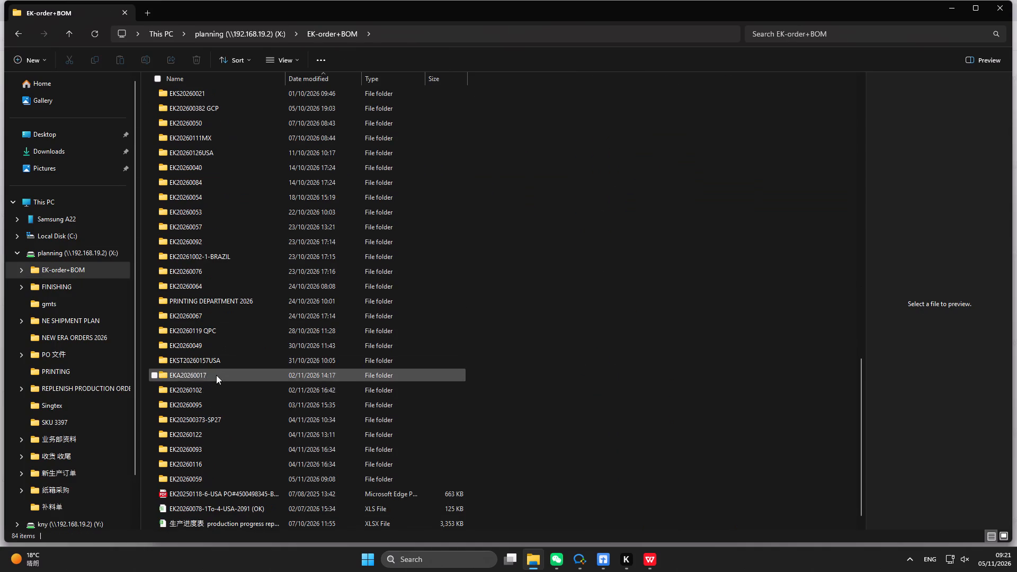
scroll(216, 375, "down", 12)
double_click(219, 481)
scroll(242, 128, "down", 5)
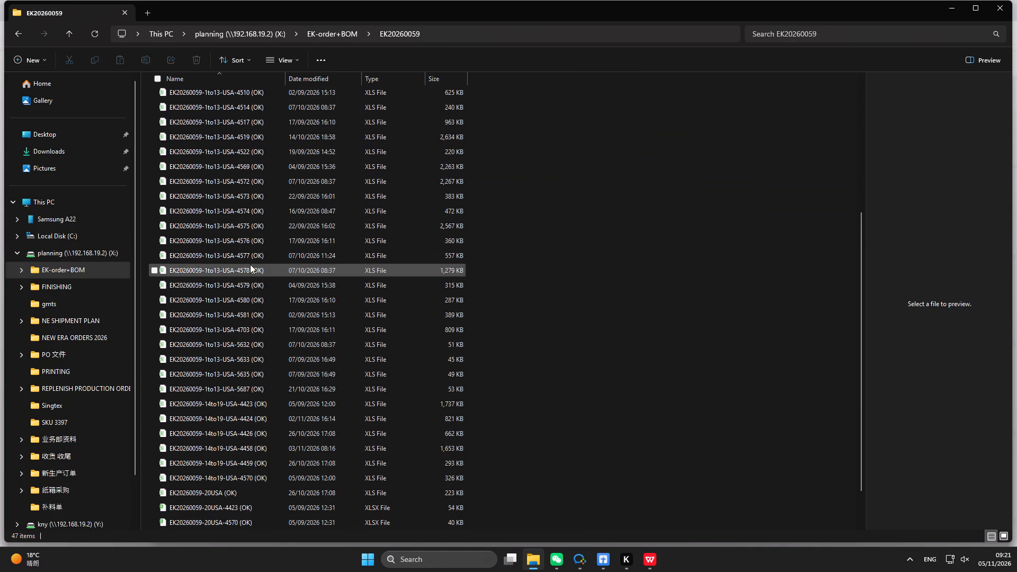
scroll(249, 274, "down", 9)
scroll(276, 365, "down", 7)
double_click(273, 361)
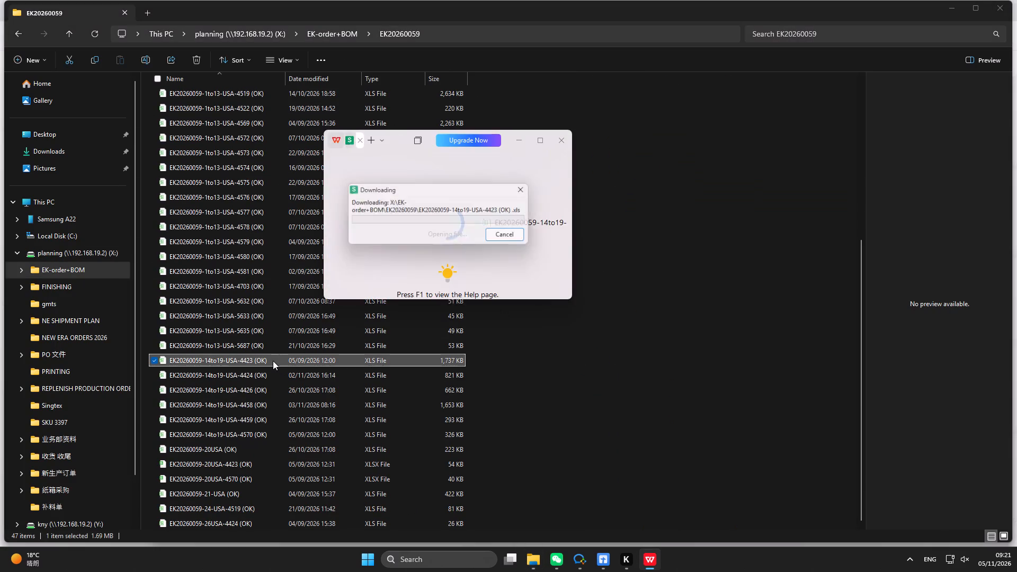
left_click(541, 146)
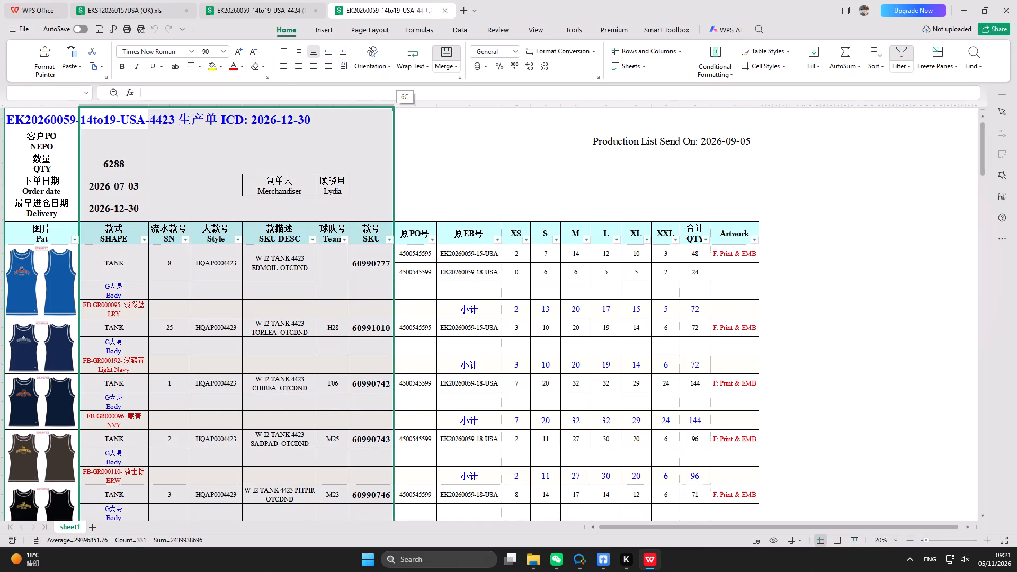
Hide the columns from SHAPE through Team in the order sheet, keeping the SKU column beside the pictures.
right_click(314, 178)
left_click(345, 227)
Freeze the panes at the 图片/SKU column header row of the 4423 order sheet.
scroll(237, 224, "down", 8)
scroll(207, 215, "up", 2)
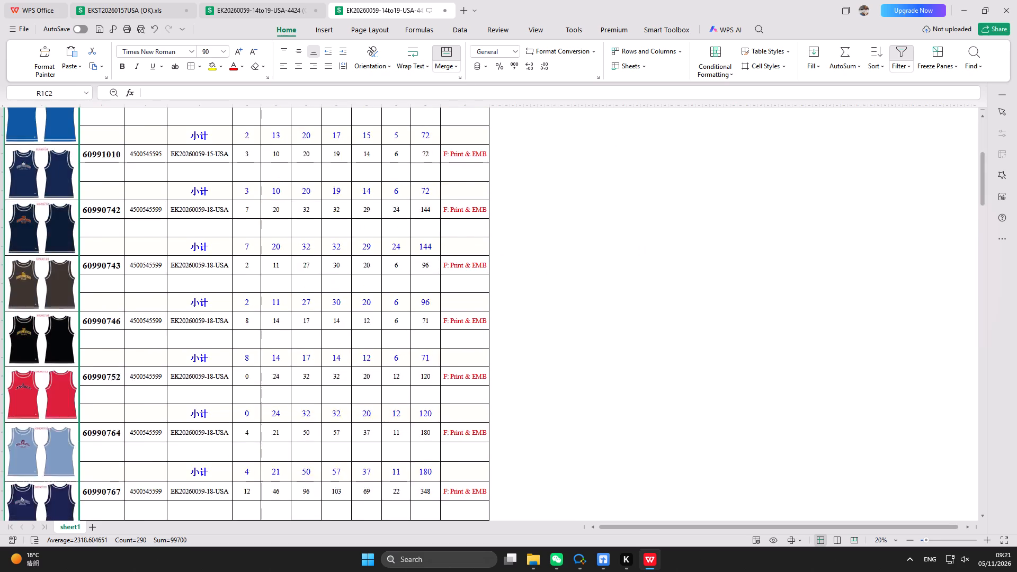
scroll(207, 215, "up", 2)
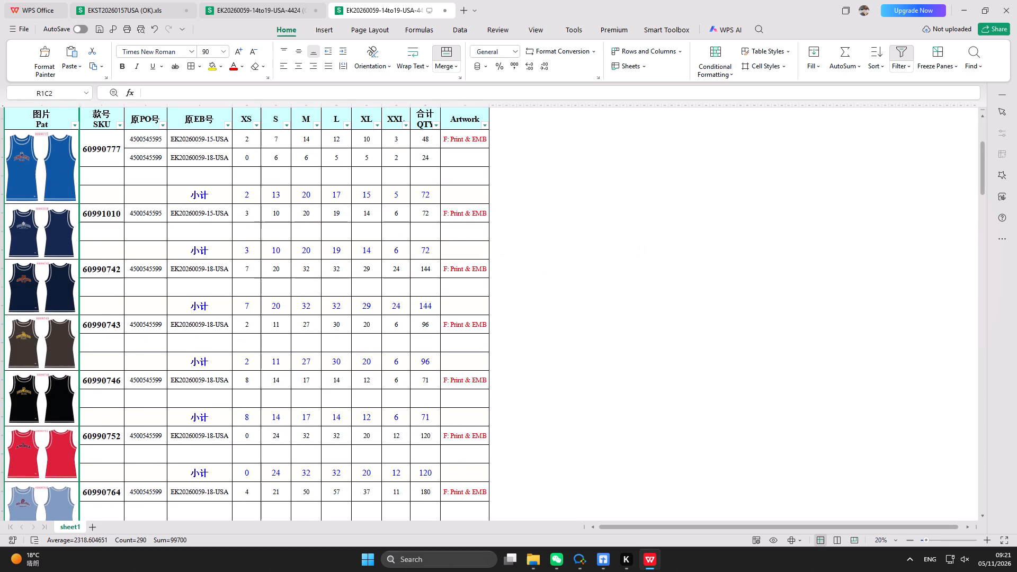
left_click(4, 120)
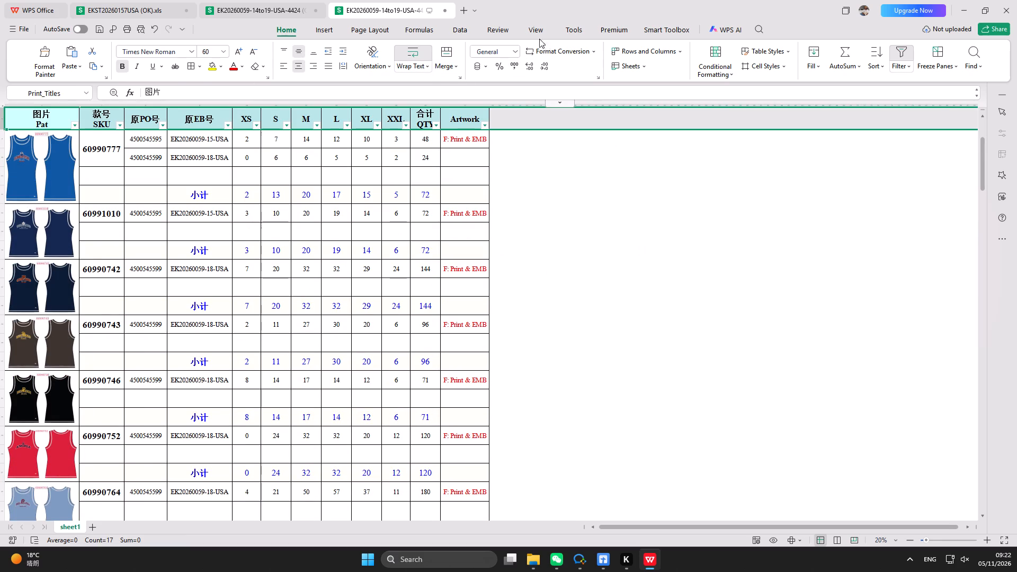
left_click(537, 32)
left_click(639, 71)
left_click(666, 111)
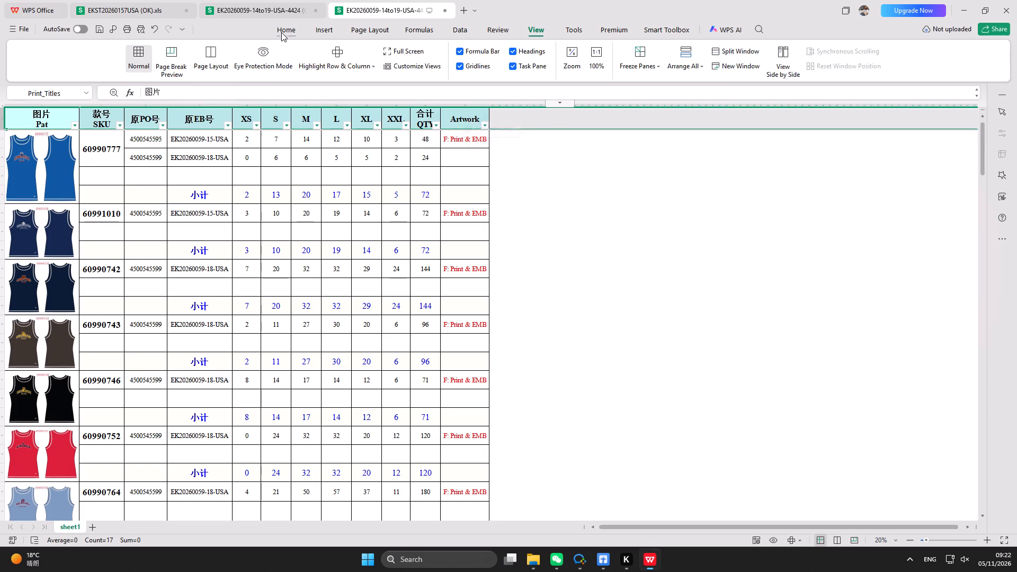
left_click(281, 32)
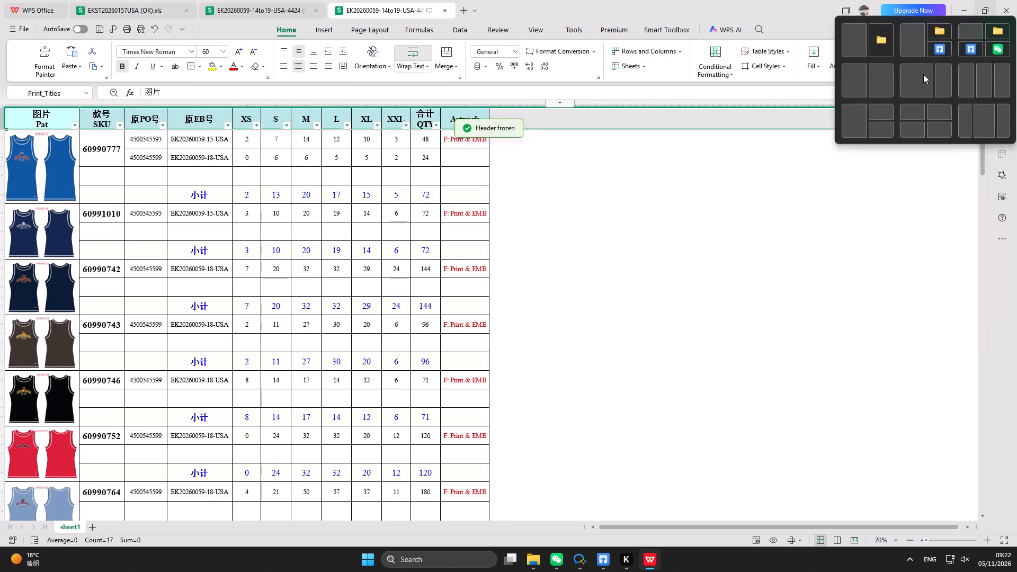
Place the order sheet side by side with the Garment SKU Production Tracker and close the EK20260059 folder window.
left_click(886, 81)
left_click(366, 220)
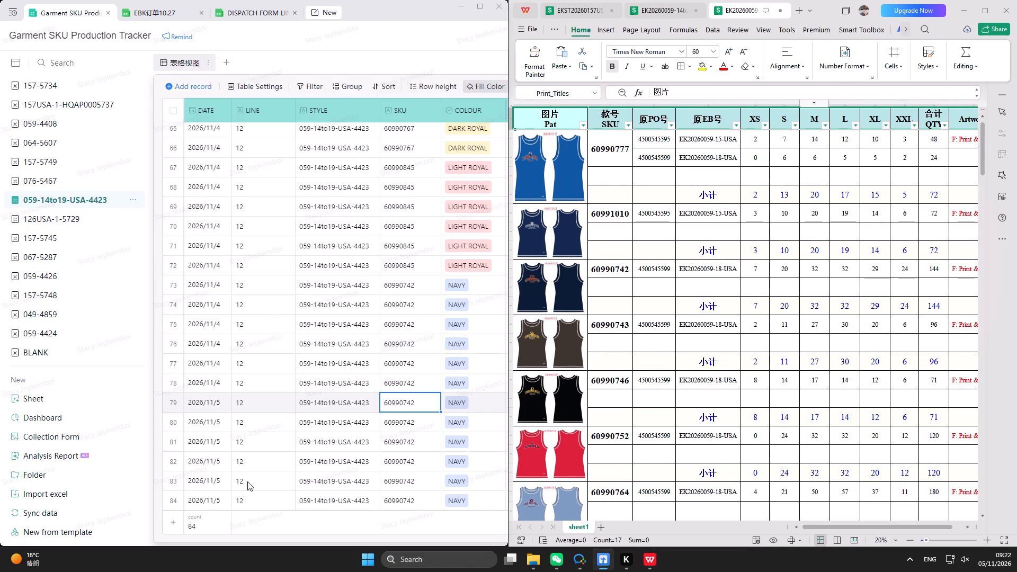
left_click(538, 555)
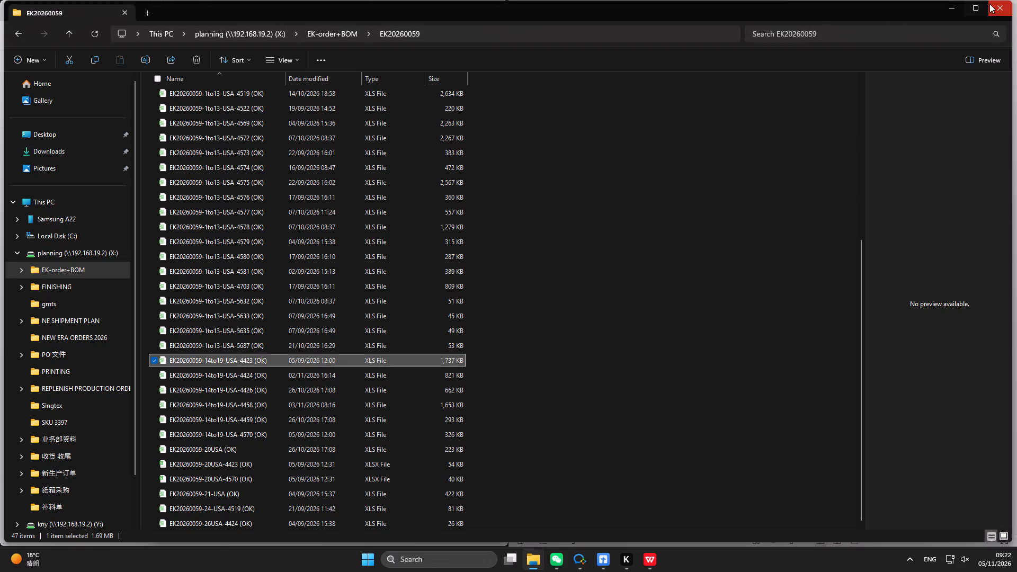
left_click(995, 6)
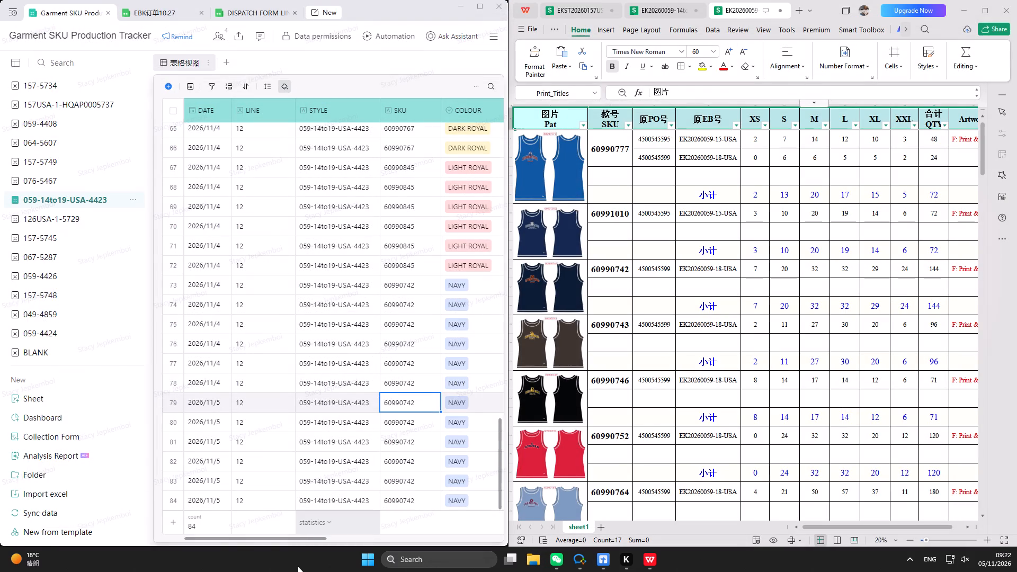
Copy SKU 60990993 from the order sheet into row 79 of the tracker and fill it through row 84.
left_click_drag(315, 539, 345, 539)
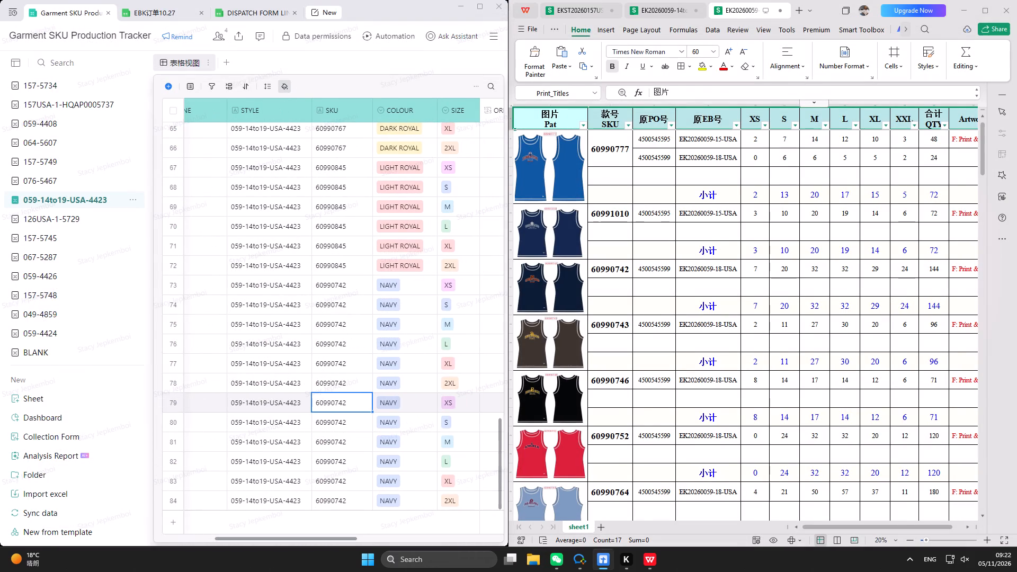
scroll(626, 301, "down", 15)
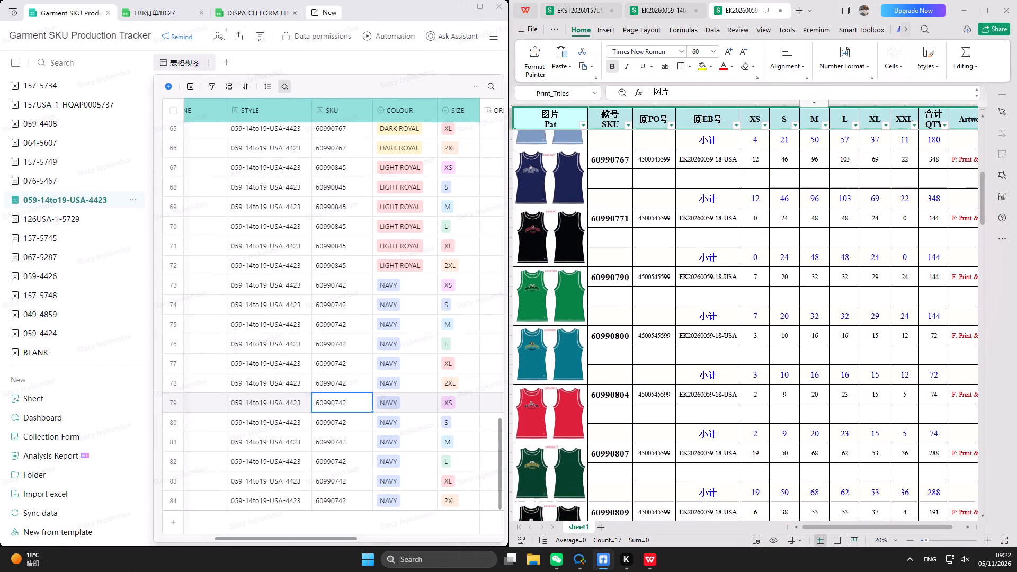
scroll(626, 301, "down", 20)
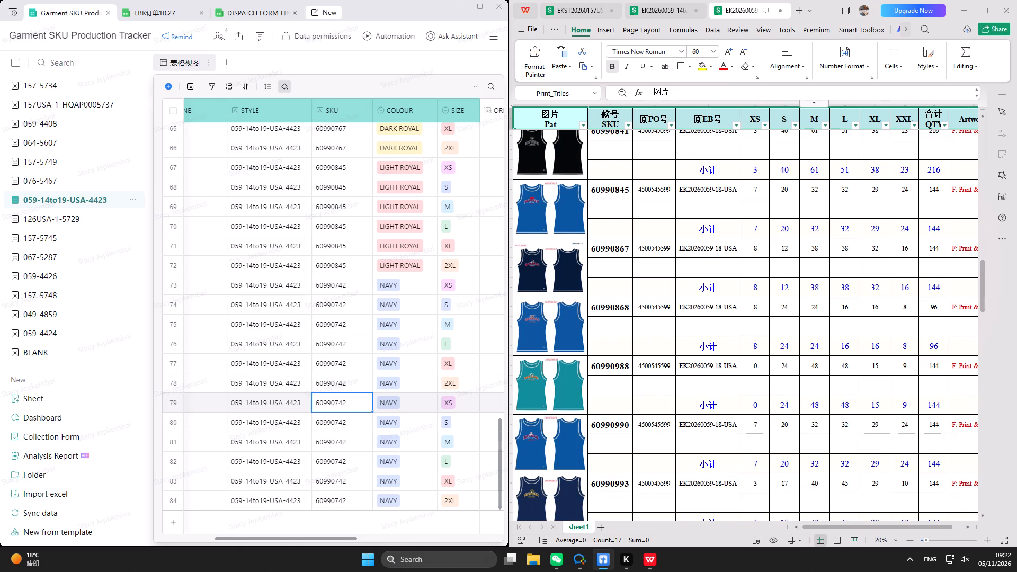
scroll(626, 302, "down", 2)
left_click(620, 426)
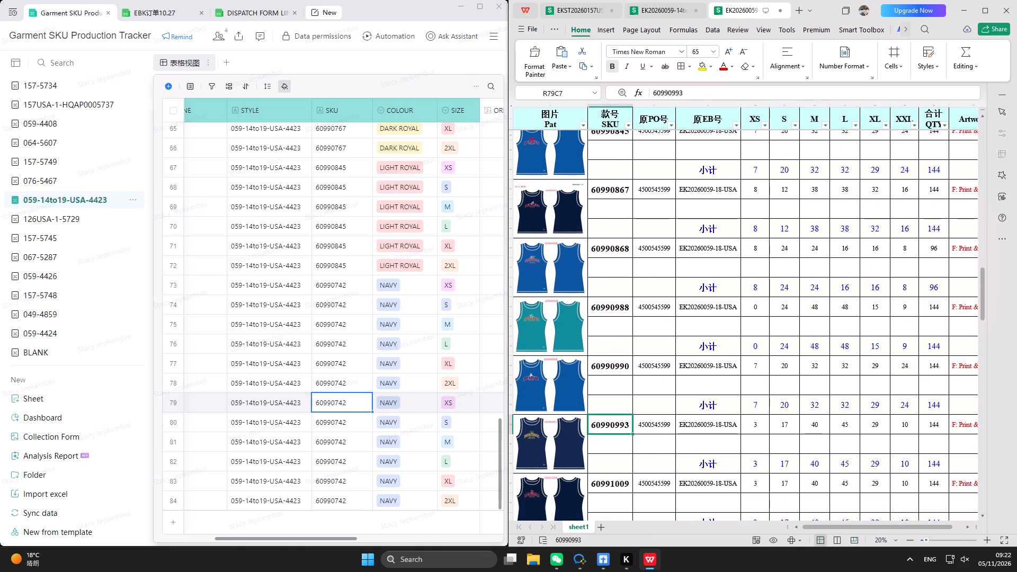
double_click(697, 91)
double_click(703, 67)
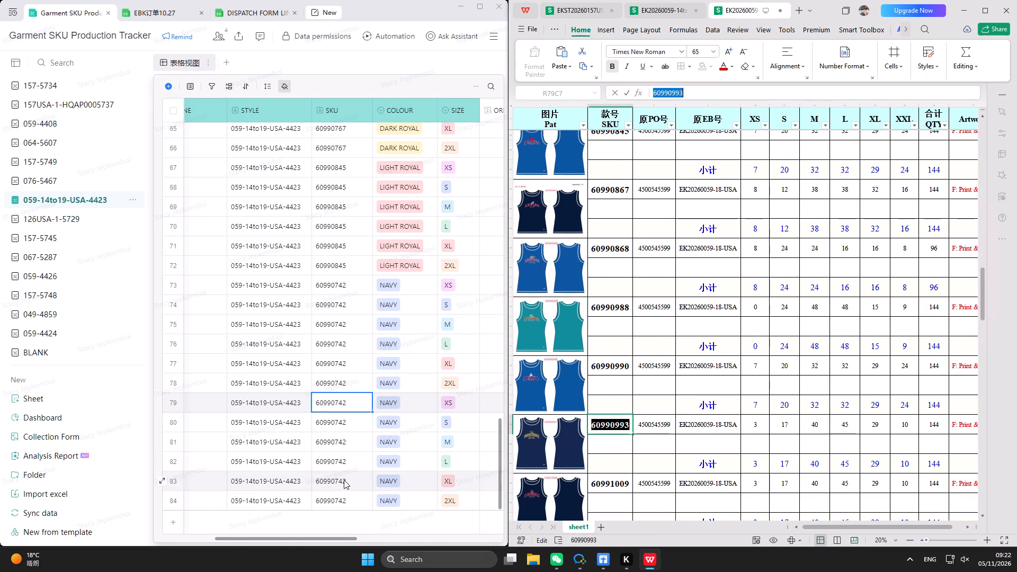
triple_click(333, 400)
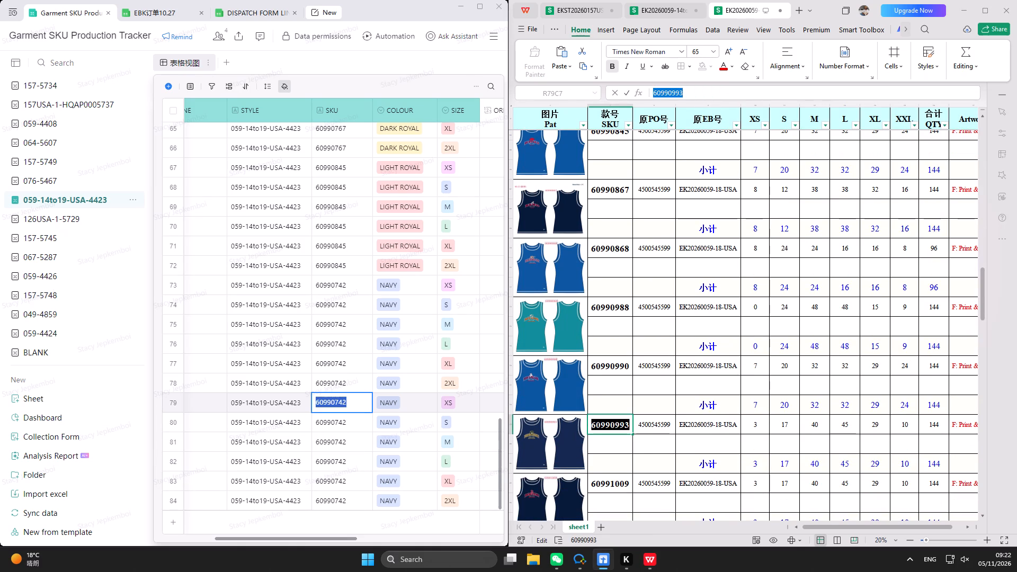
key("ctrl+v")
left_click(346, 423)
left_click(370, 397)
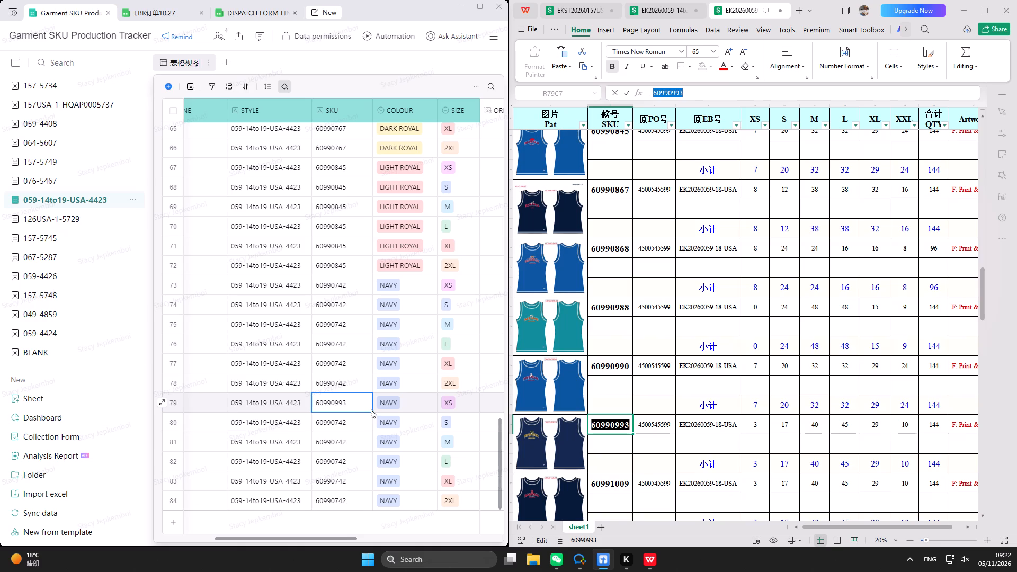
left_click_drag(372, 413, 357, 508)
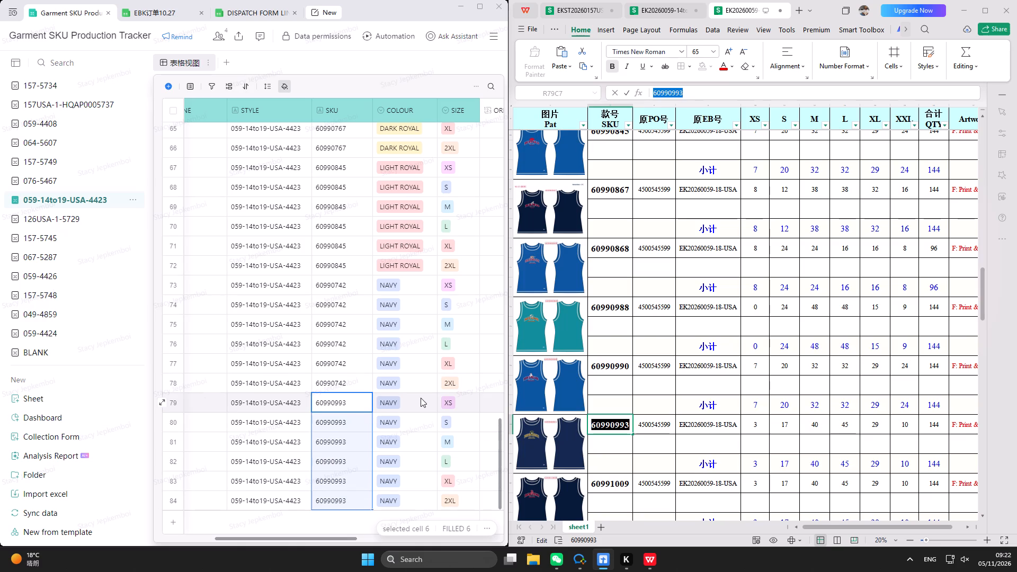
Set the COLOUR of tracker rows 79 to 84 to LIGHT NAVY.
double_click(423, 400)
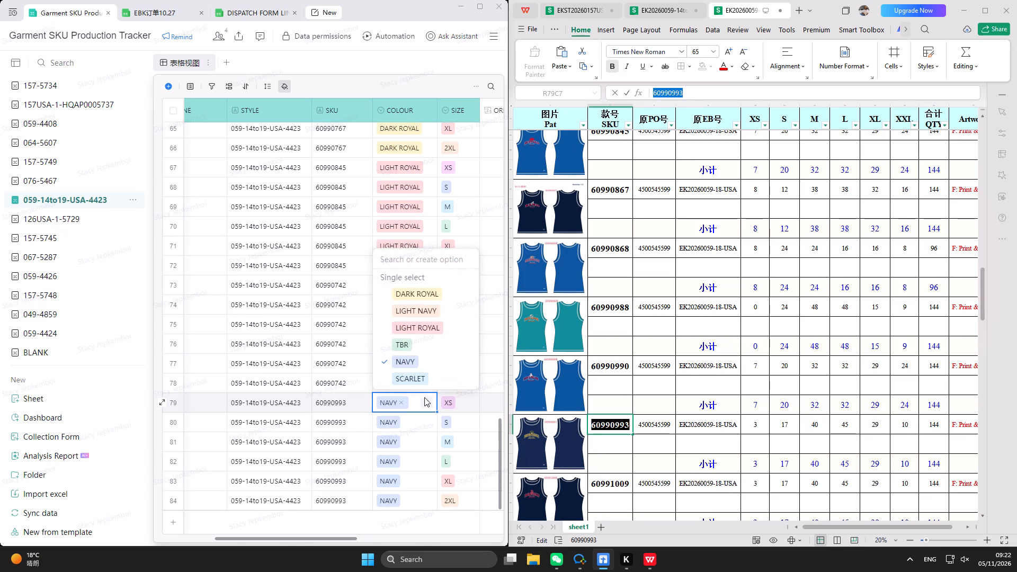
left_click(436, 314)
left_click_drag(438, 412, 438, 414)
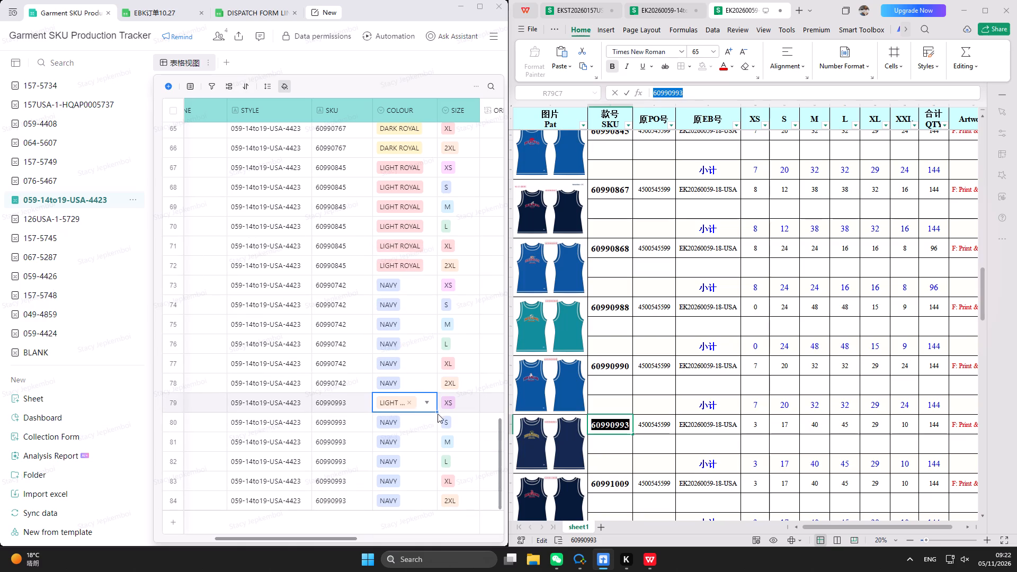
left_click_drag(438, 414, 430, 498)
Highlight the 小计 subtotal row of SKU 60990993 in yellow, from the SKU column across the sizes and total.
left_click_drag(357, 538, 385, 539)
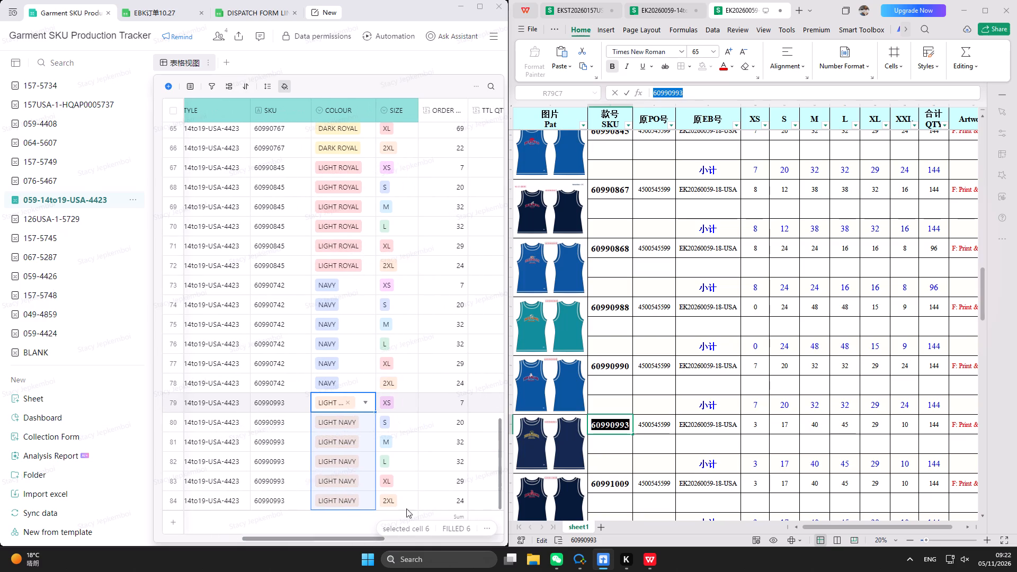
left_click(455, 404)
left_click_drag(623, 462, 887, 464)
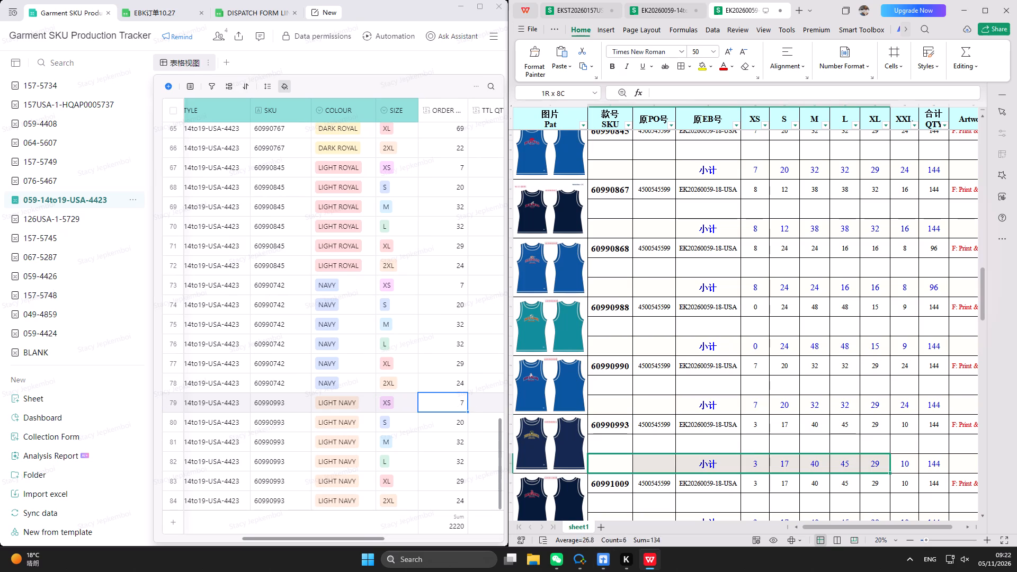
left_click_drag(887, 464, 953, 463)
left_click(703, 70)
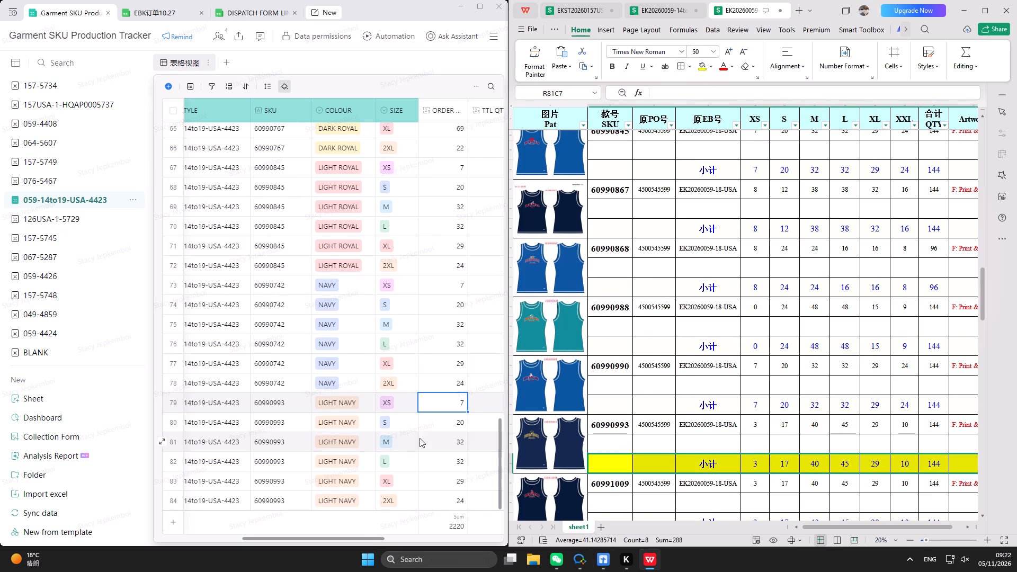
Set the ORDER quantities of SKU 60990993 in rows 79 to 84 to XS 3, S 17, M 40, L 45, XL 29 and 2XL 10.
left_click(438, 421)
left_click(457, 392)
left_click(456, 402)
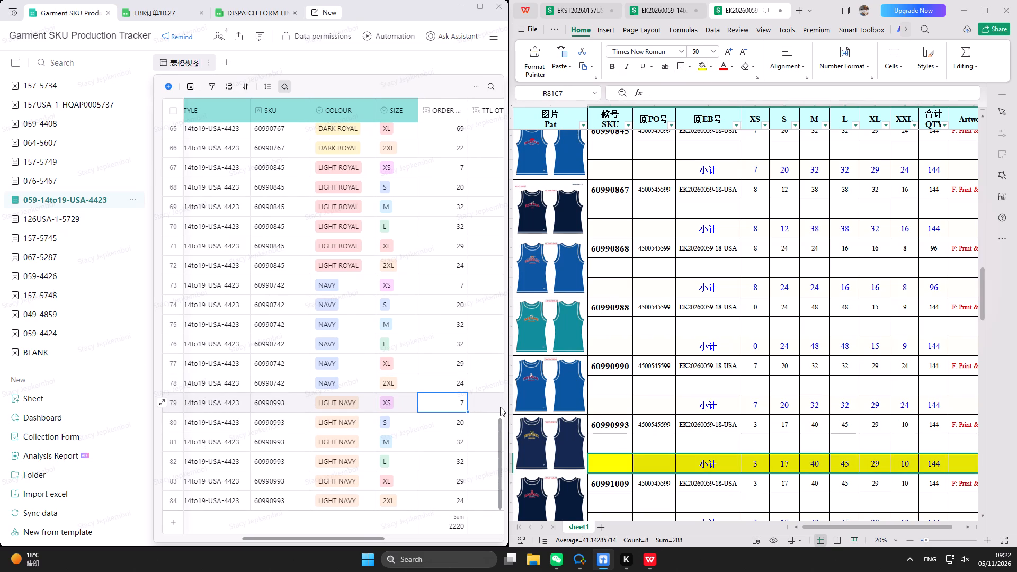
key("3")
key("Return")
type("17")
key("Return")
type("40")
key("Return")
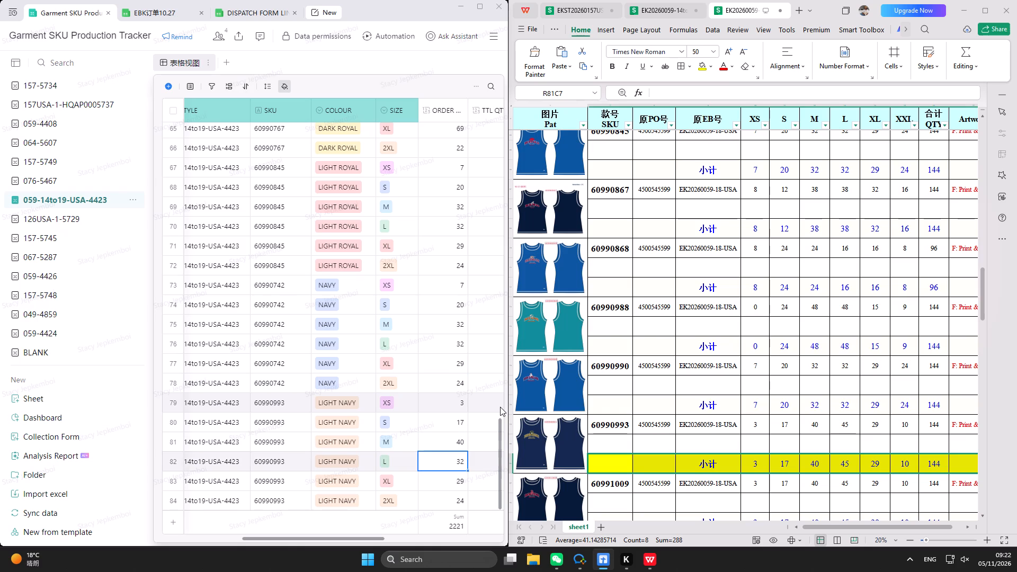
type("45")
key("Return")
type("29")
key("Return")
type("10")
key("Return")
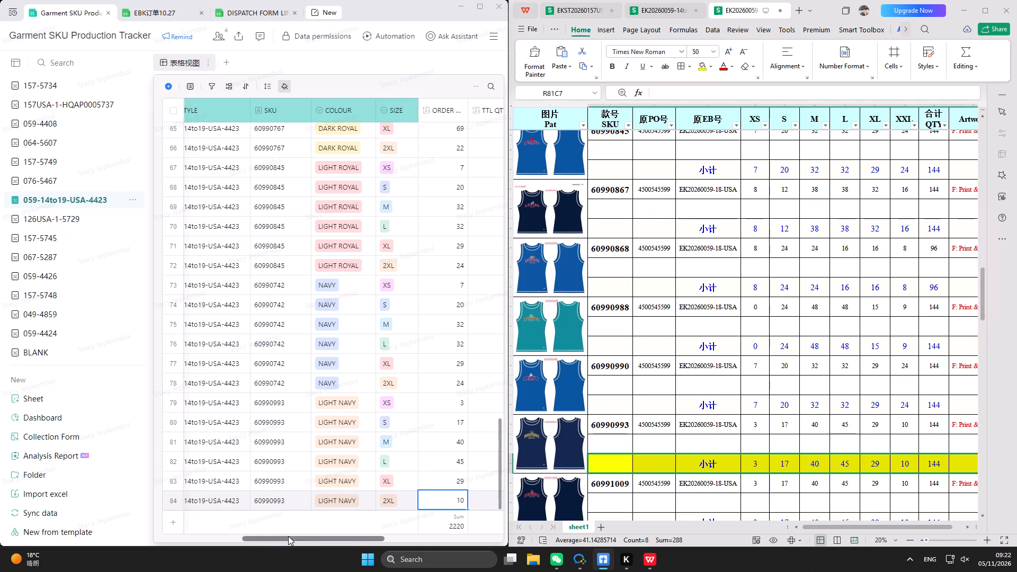
Set the TTL QTY values of SKU 60990993 in rows 79 to 84 to 3, 17, 40, 45, 29 and 10.
left_click_drag(288, 536, 335, 538)
left_click(391, 427)
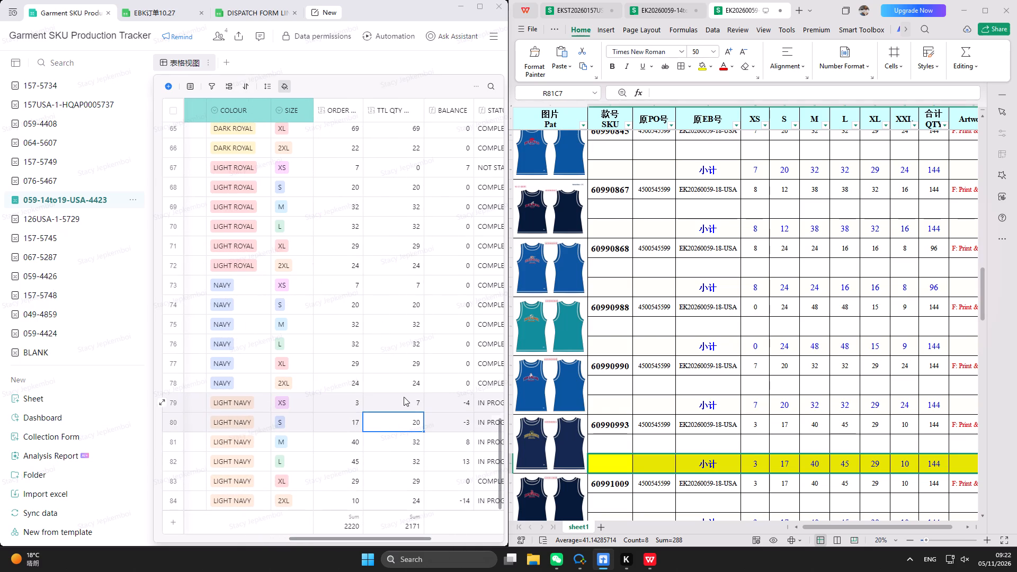
left_click(404, 397)
key("3")
key("Return")
type("17")
key("Return")
type("40")
key("Return")
type("45")
key("Return")
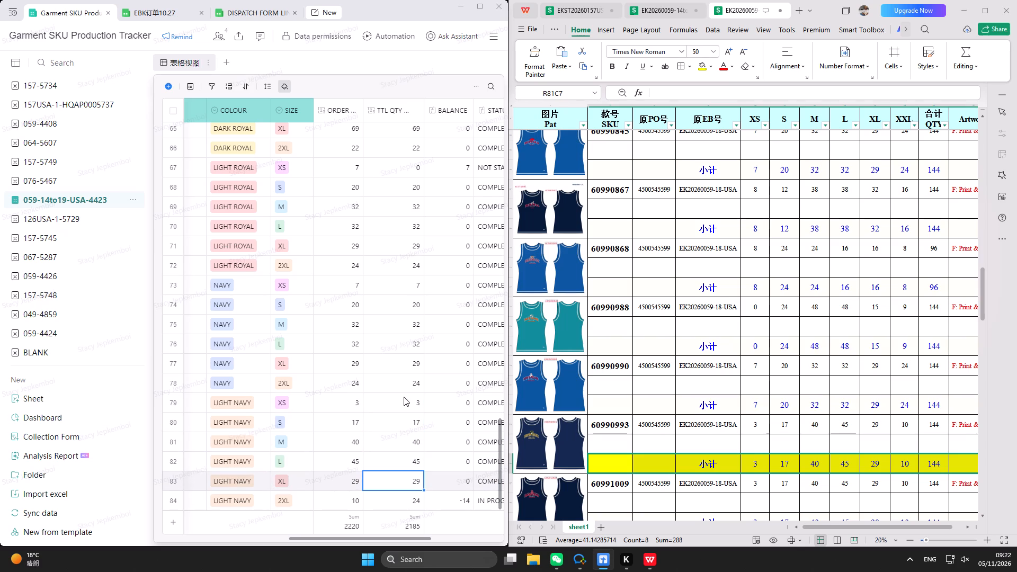
key("2")
key("9")
key("Return")
type("10")
key("Return")
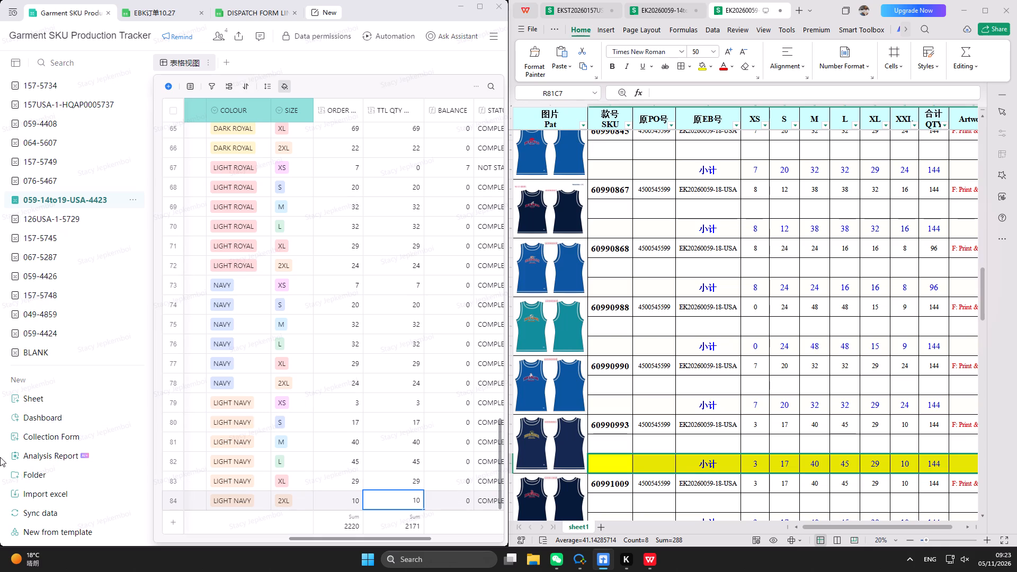
Maximize the Garment SKU Production Tracker window.
left_click_drag(368, 538, 366, 537)
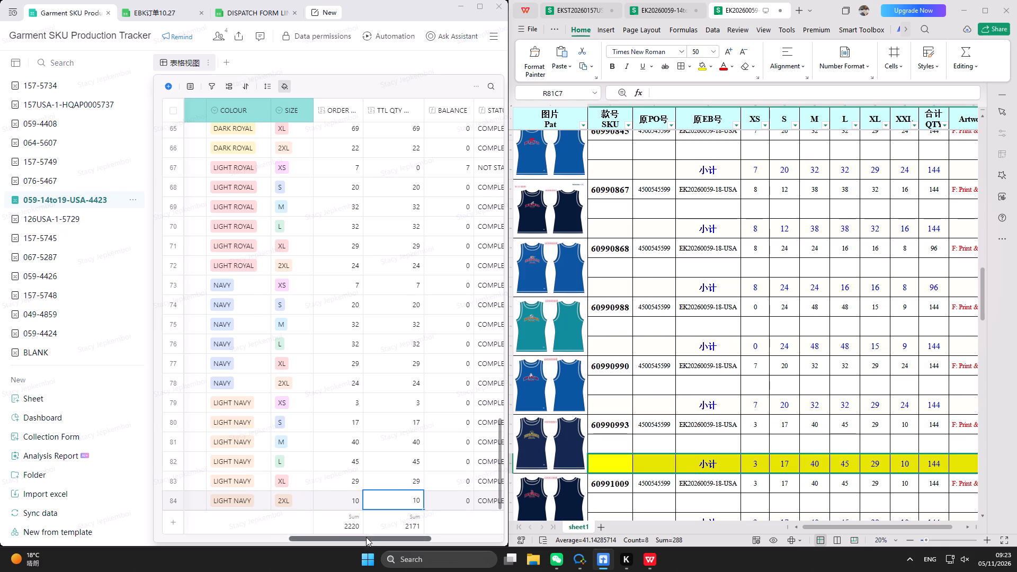
left_click_drag(366, 537, 338, 534)
scroll(260, 433, "up", 10)
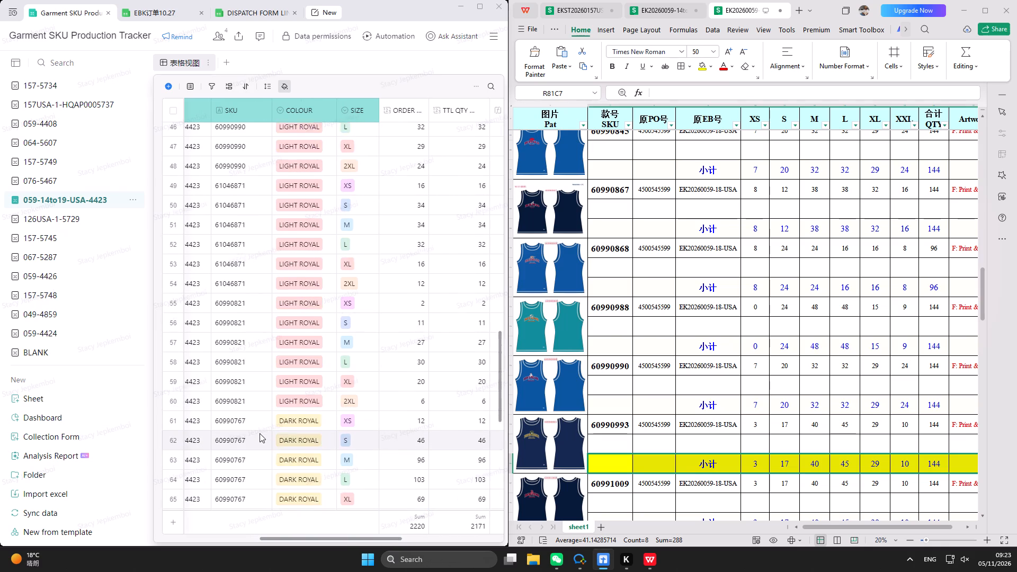
scroll(260, 433, "up", 13)
scroll(260, 433, "up", 8)
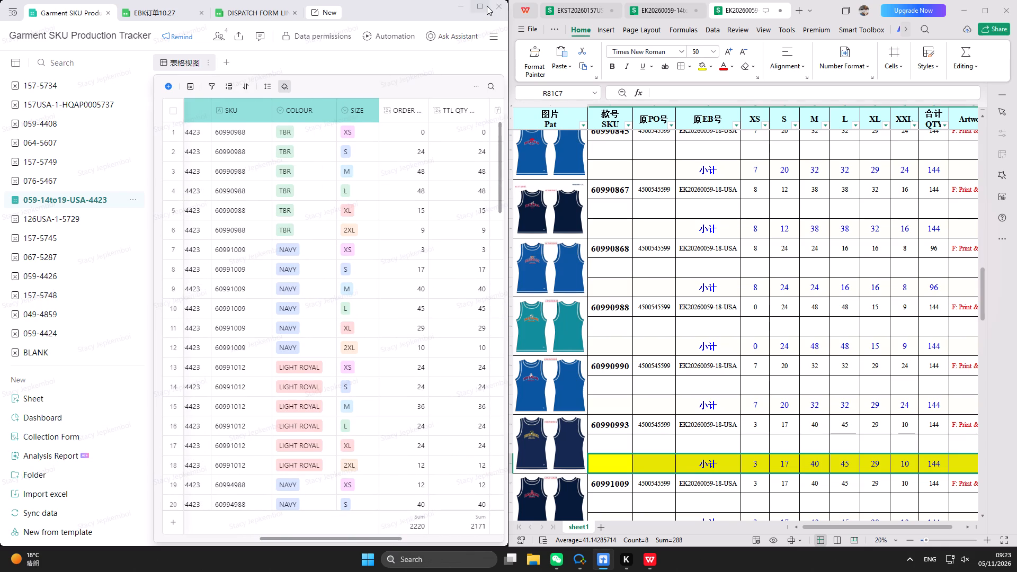
left_click(487, 6)
Insert one new record below row 84, the last SKU 60990993 row of the 059-14to19-USA-4423 sheet.
scroll(454, 464, "down", 16)
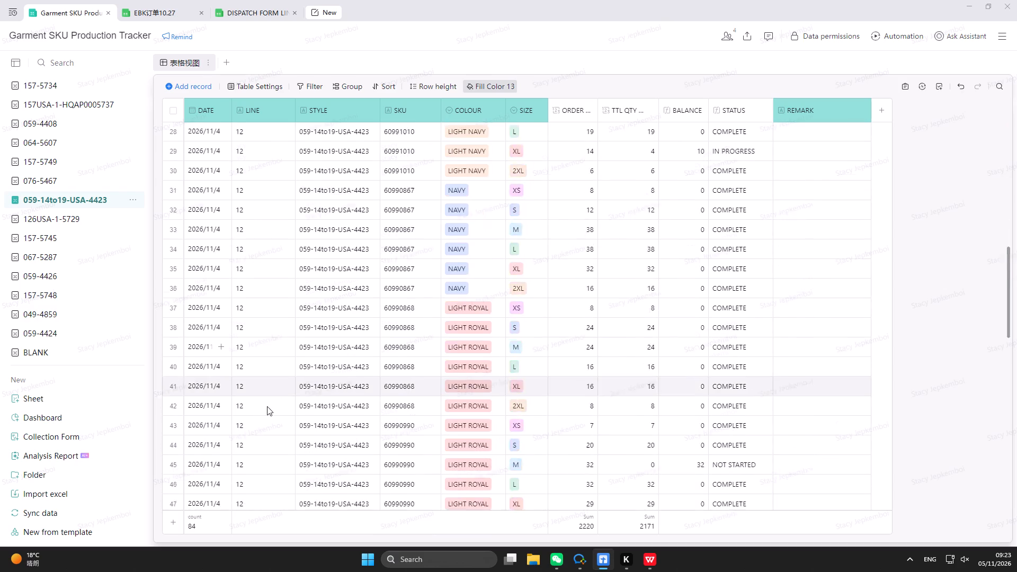
scroll(267, 406, "down", 10)
scroll(183, 404, "up", 1)
scroll(178, 414, "down", 19)
left_click(203, 499)
right_click(203, 499)
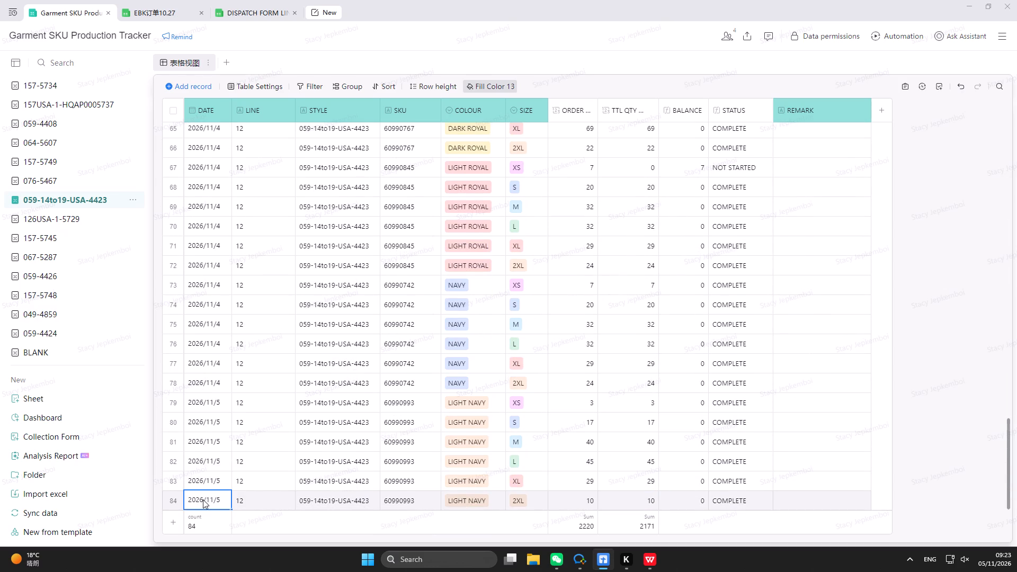
left_click(247, 474)
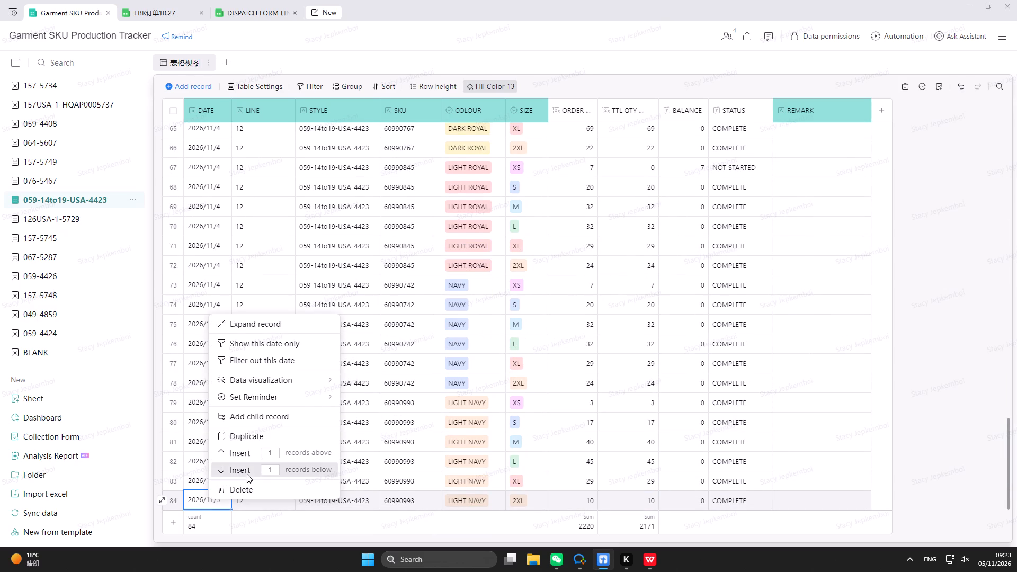
Copy the six SKU 60990993 records in rows 79 to 84 and paste them starting at the empty row 85.
scroll(244, 428, "down", 5)
left_click_drag(201, 383, 451, 470)
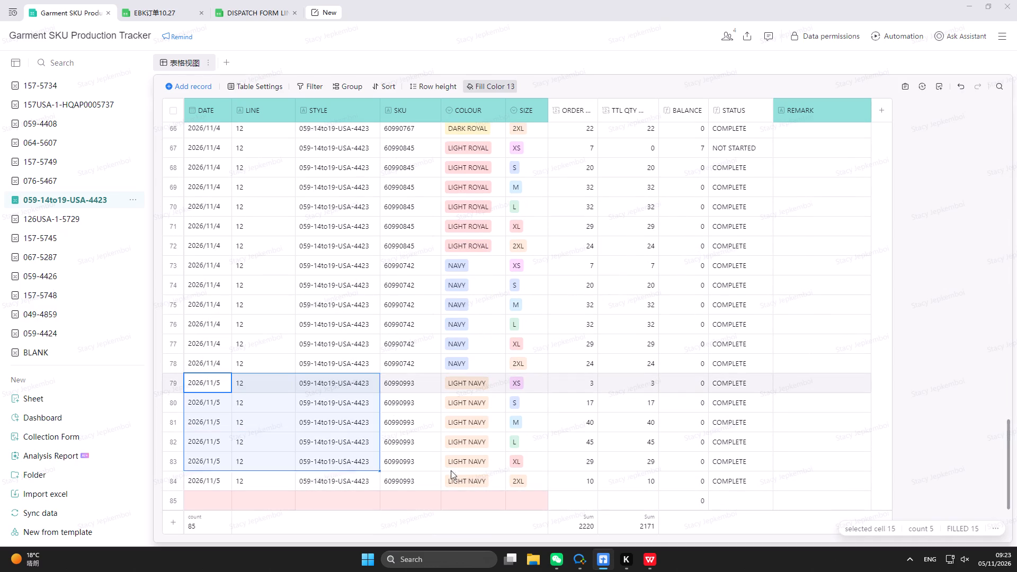
left_click_drag(451, 470, 813, 485)
key("ctrl+c")
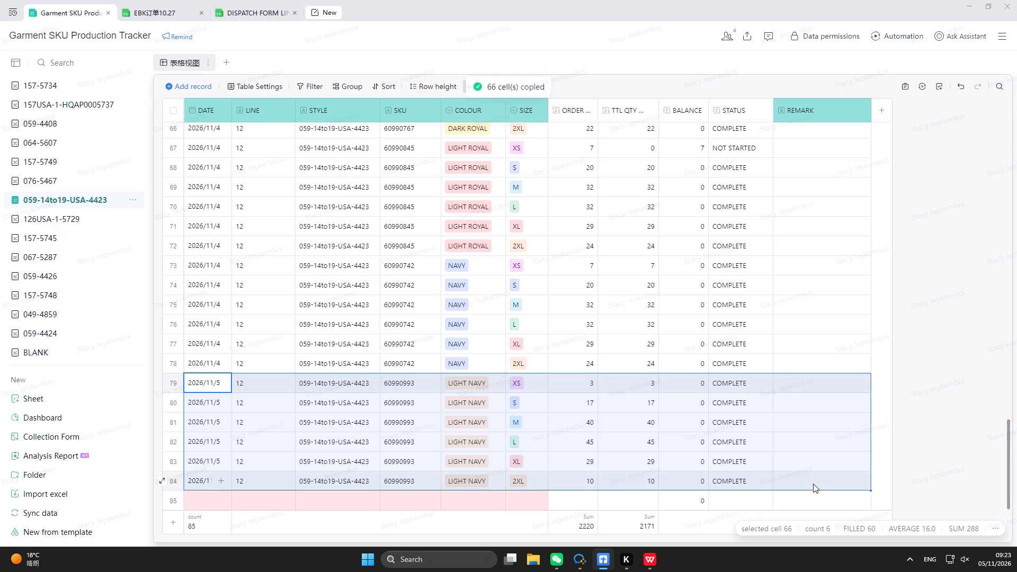
left_click(208, 499)
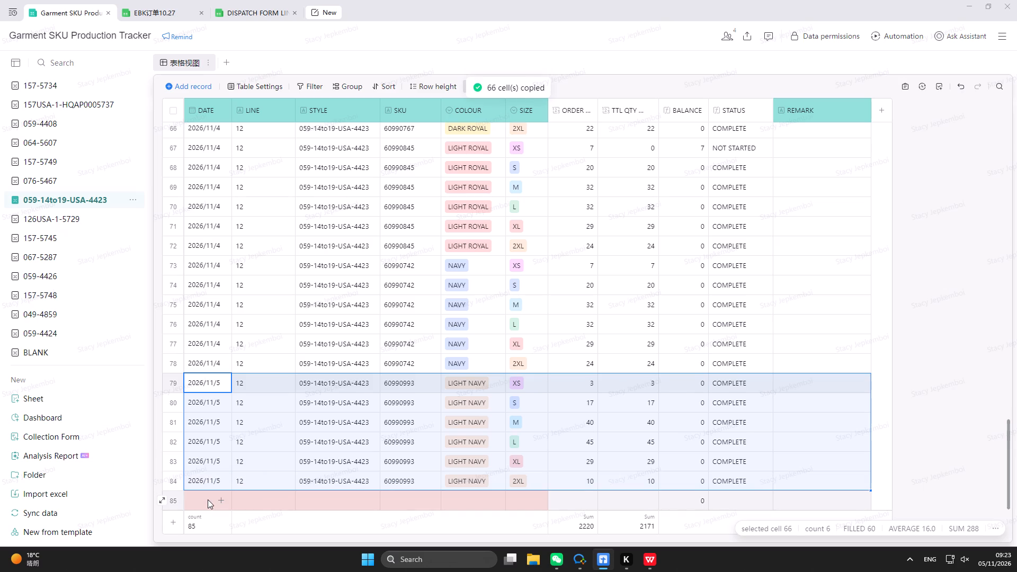
key("ctrl+v")
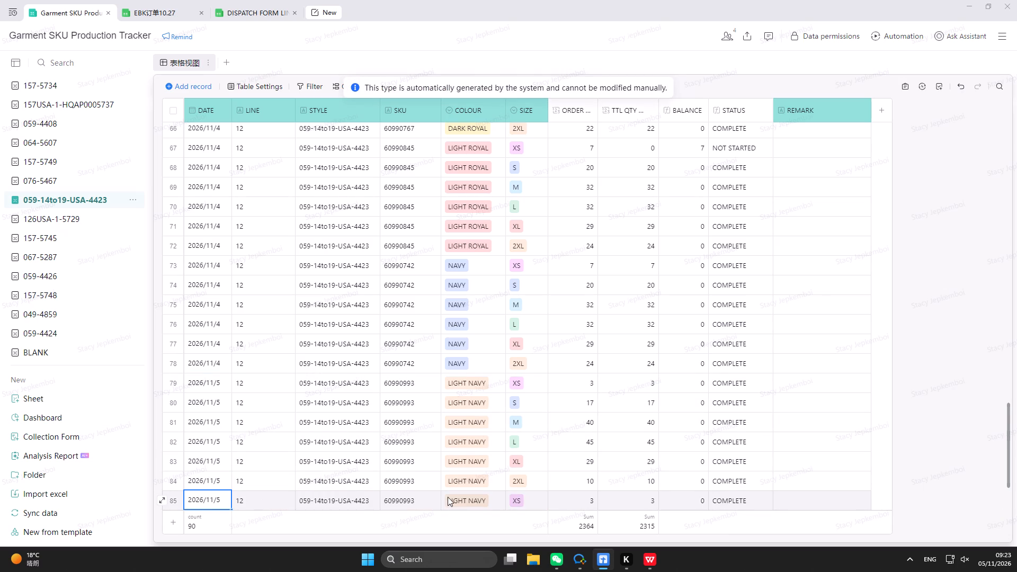
left_click(421, 502)
scroll(398, 424, "down", 10)
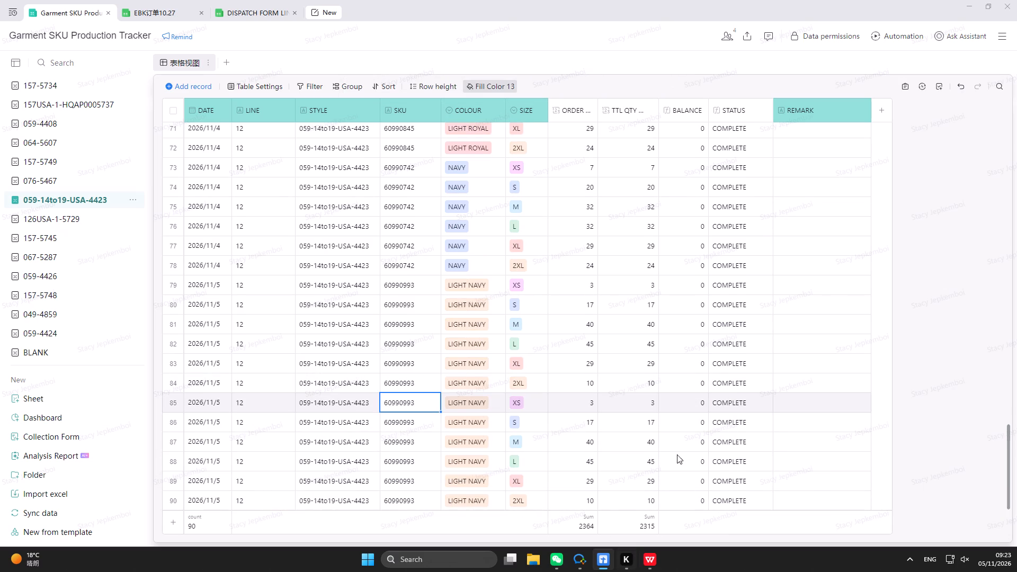
Arrange the WPS order workbook and the WeCom production tracker side by side.
left_click(654, 556)
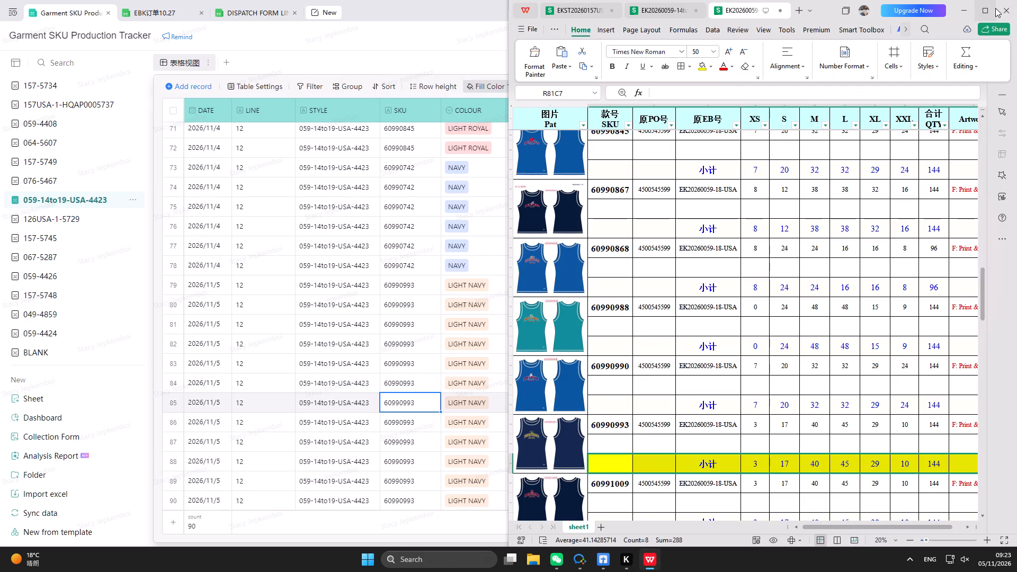
left_click(886, 87)
left_click(179, 181)
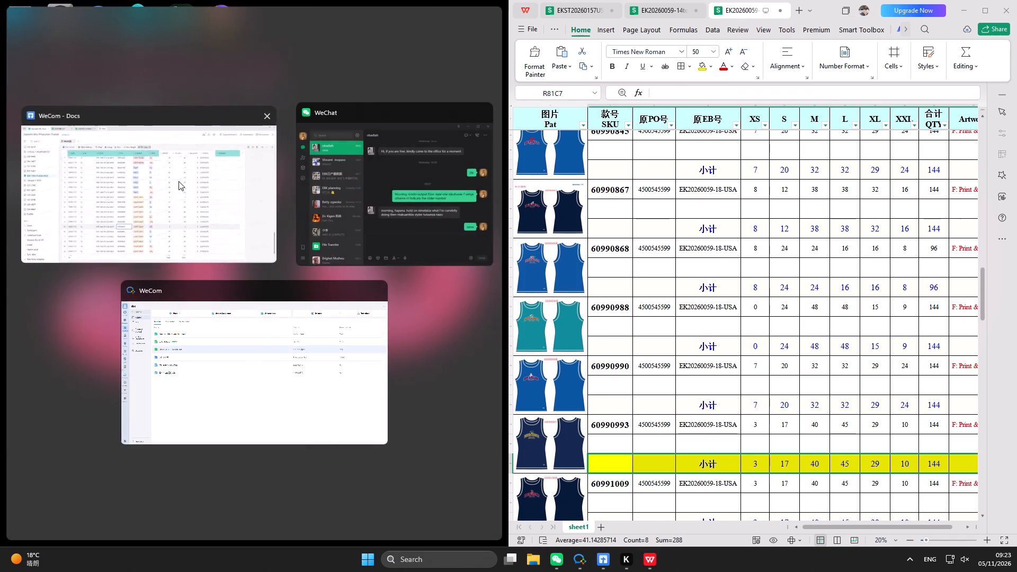
Copy SKU 60994882 from the order workbook into the tracker's SKU column for rows 85 to 90.
left_click_drag(308, 539, 330, 538)
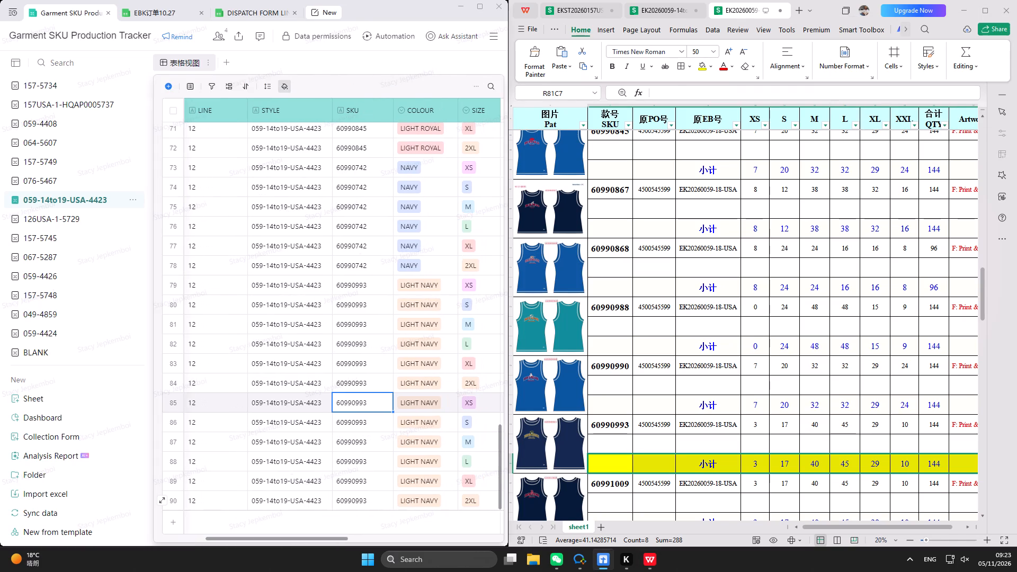
scroll(667, 407, "down", 19)
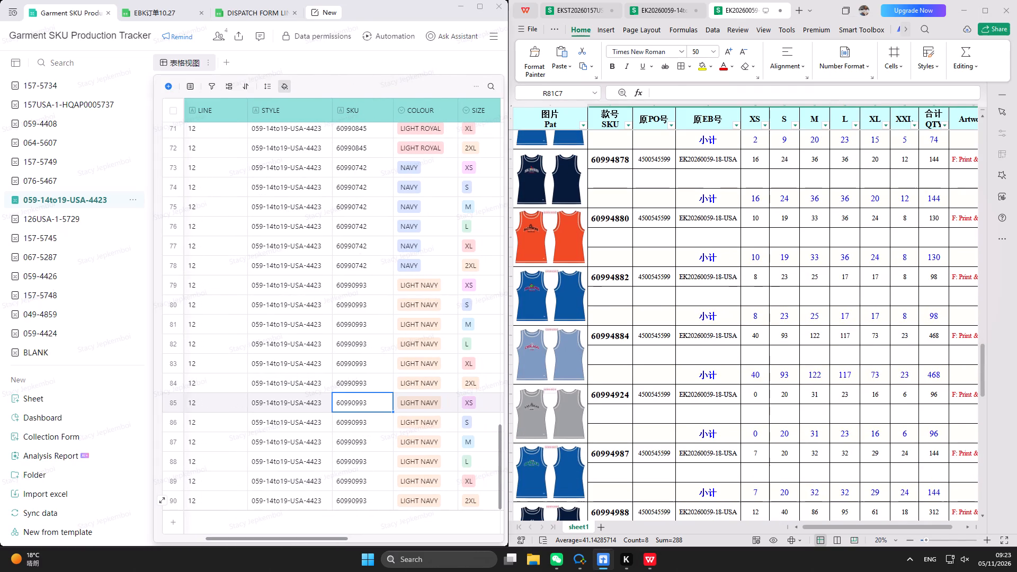
left_click(618, 286)
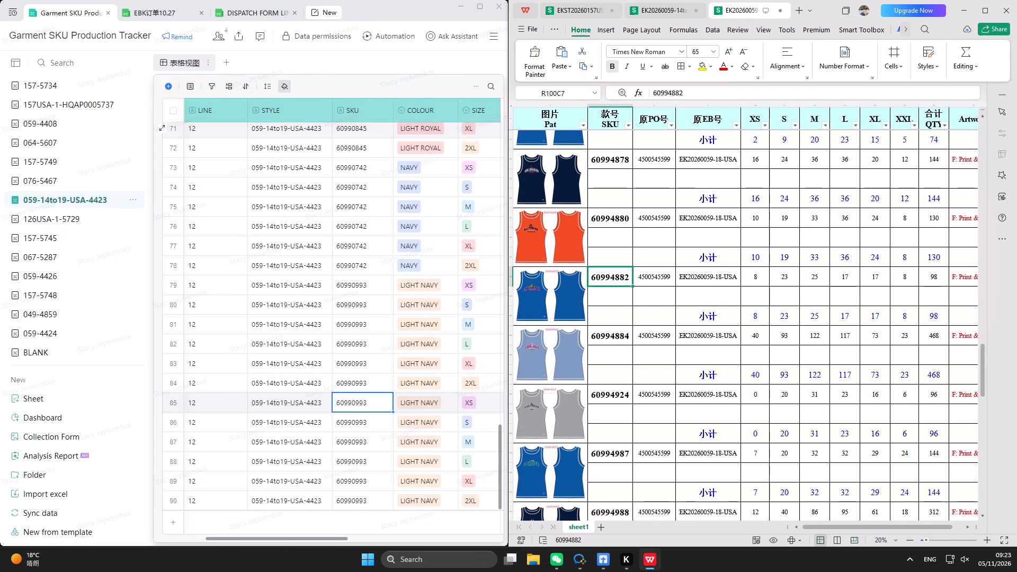
double_click(706, 88)
double_click(718, 58)
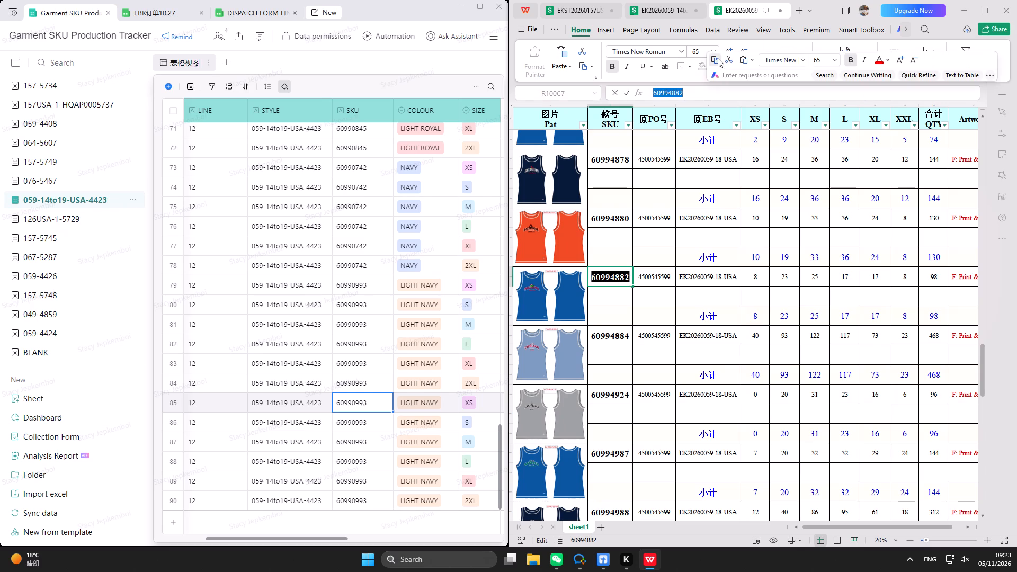
double_click(363, 399)
double_click(363, 399)
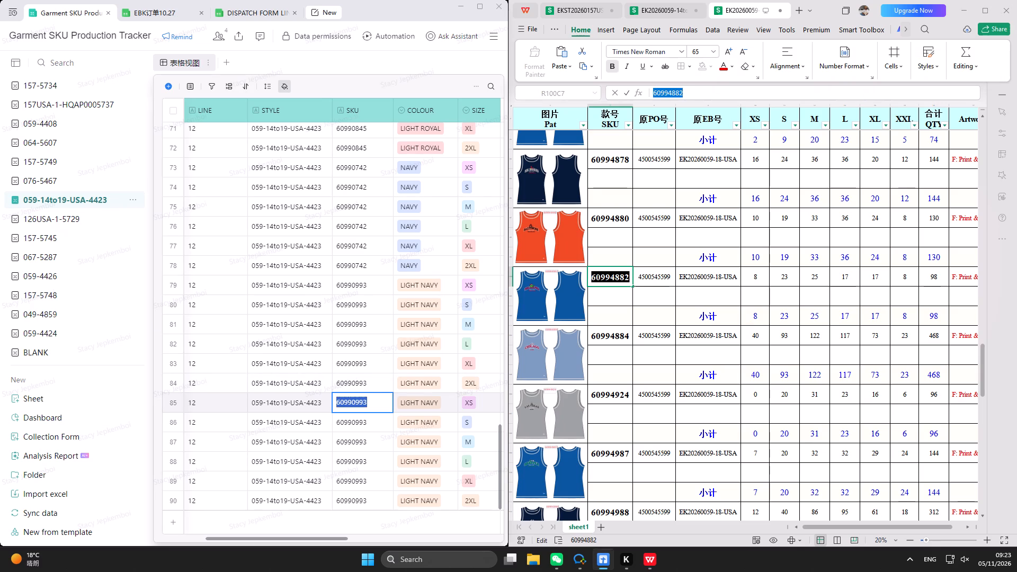
key("ctrl+v")
left_click(371, 424)
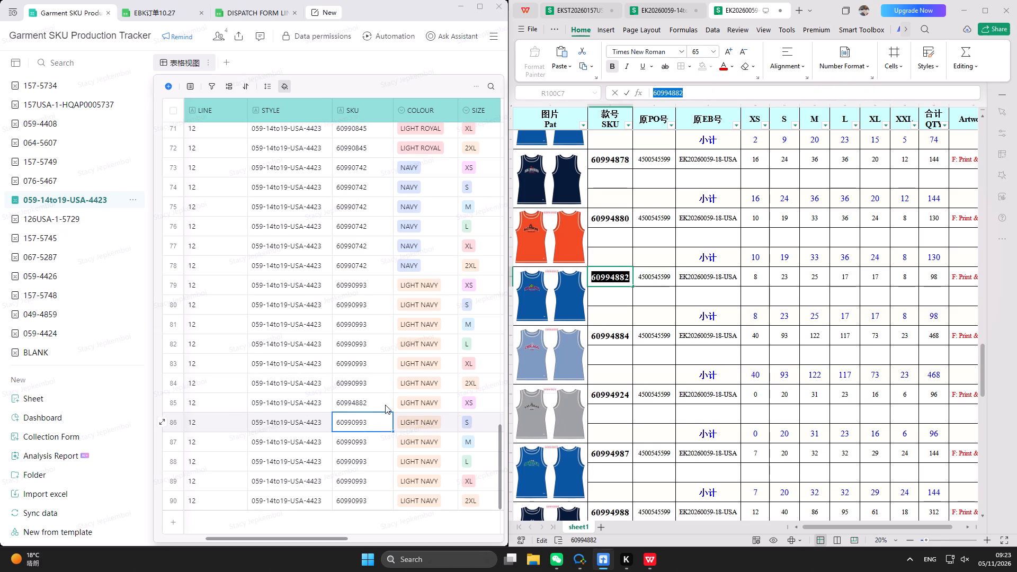
left_click(385, 405)
left_click(393, 412)
left_click_drag(394, 412, 383, 502)
Highlight the 小计 subtotal row of SKU 60994882 in yellow in the order workbook.
left_click_drag(621, 316, 953, 334)
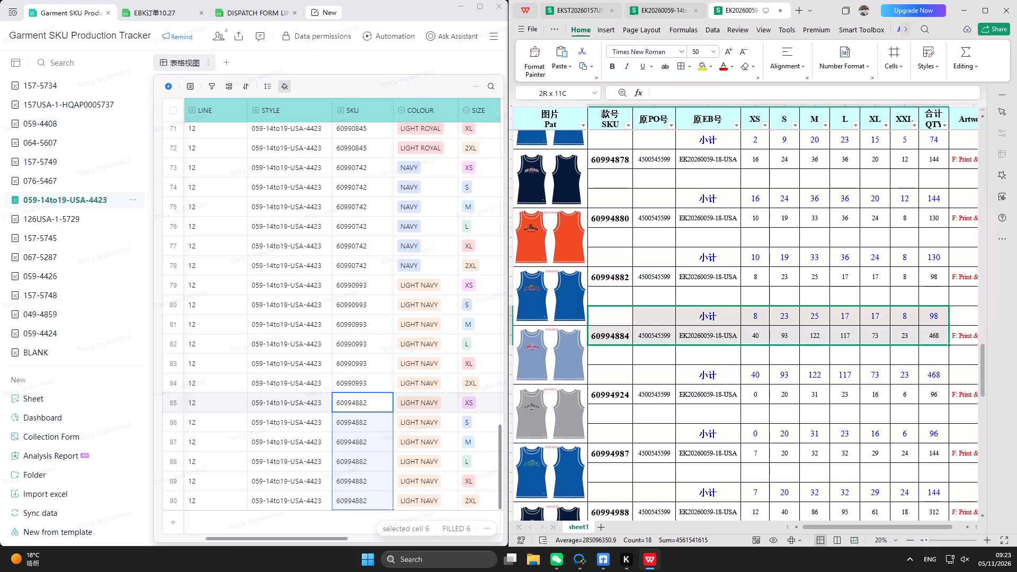
left_click_drag(953, 334, 964, 324)
left_click(704, 65)
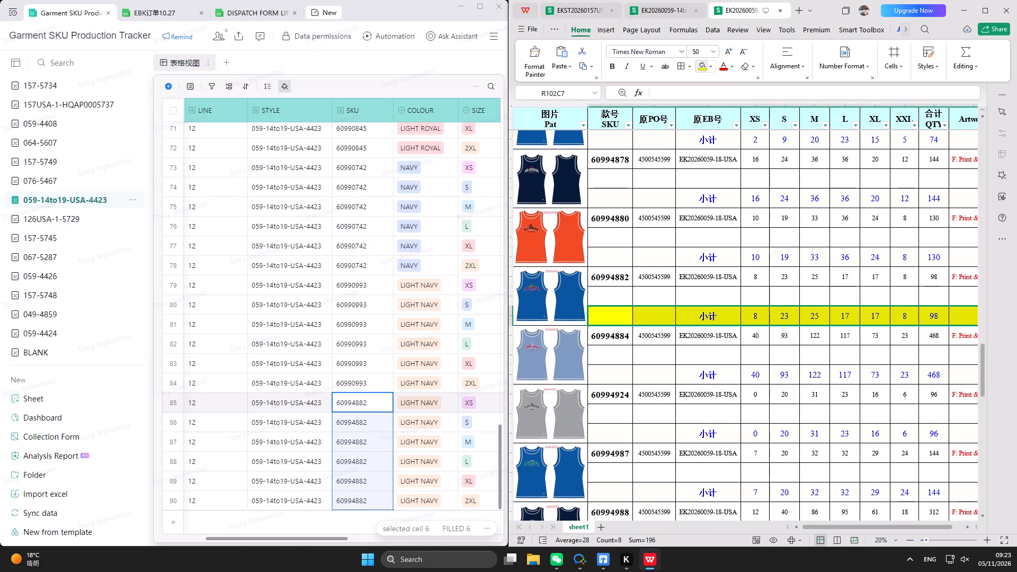
Set the COLOUR of the SKU 60994882 records in rows 85 to 90 to LIGHT ROYAL.
left_click(436, 399)
left_click(447, 403)
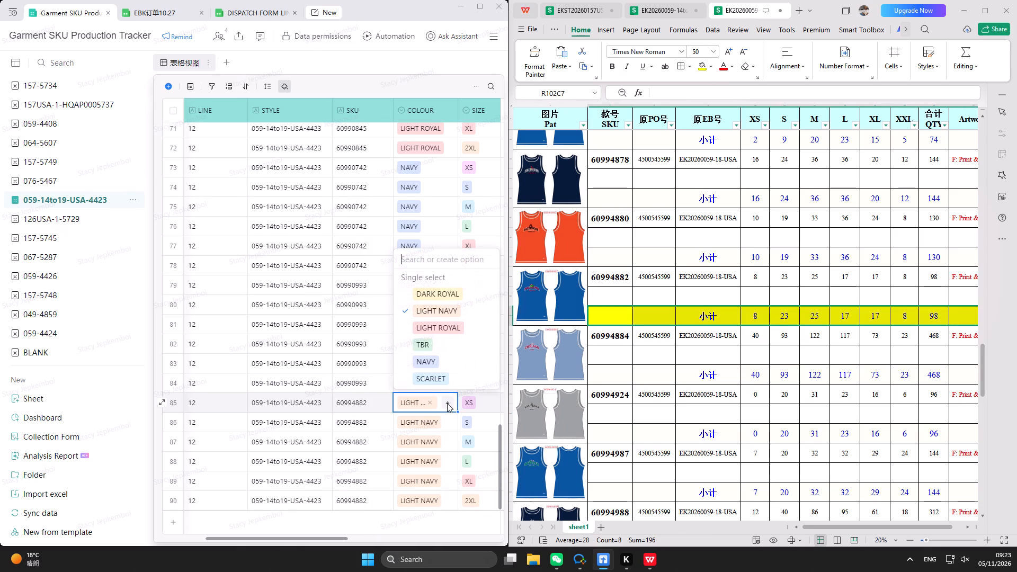
left_click(459, 332)
left_click_drag(457, 413, 441, 479)
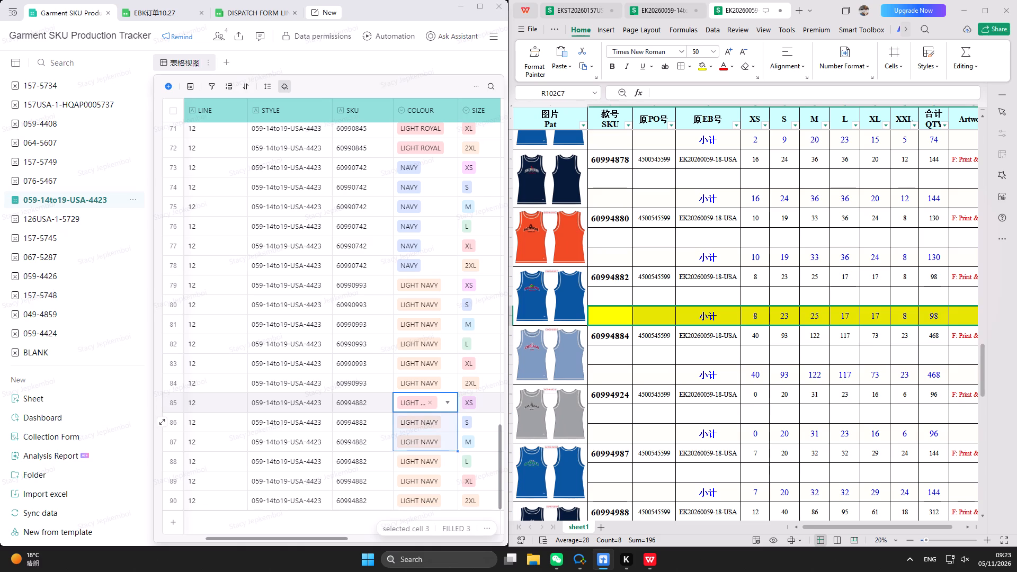
left_click_drag(441, 479, 440, 496)
Set the ORDER quantities of SKU 60994882 in rows 85 to 90 to XS 8, S 23, M 25, L 17, XL 17 and 2XL 8.
left_click_drag(339, 538, 385, 540)
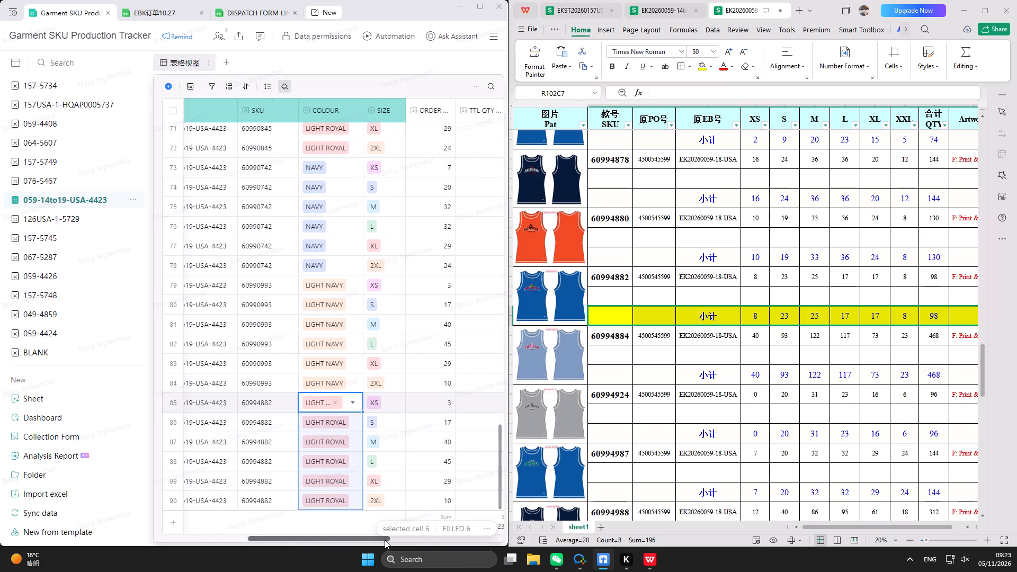
left_click_drag(385, 540, 390, 540)
left_click(423, 404)
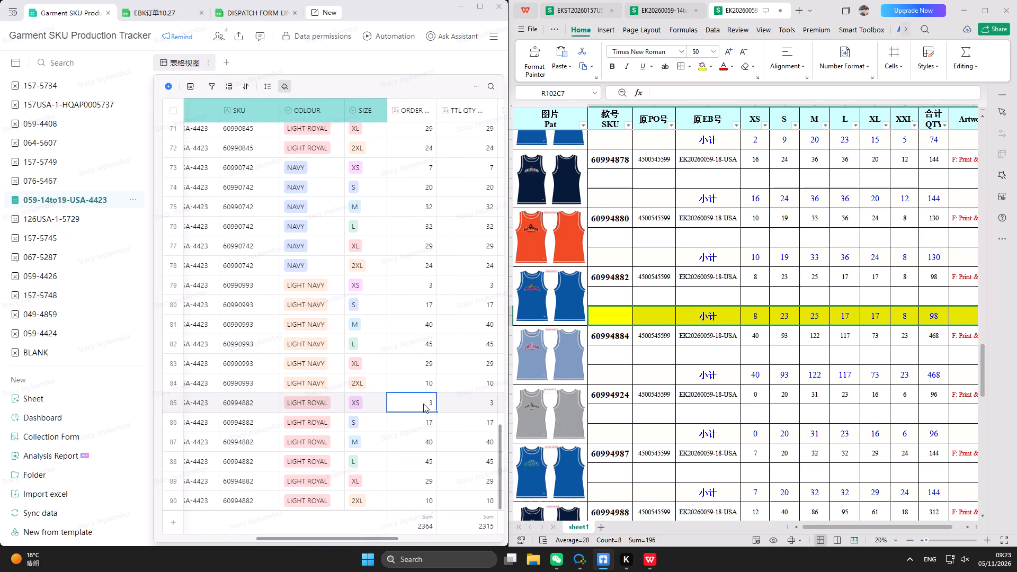
key("8")
key("Return")
type("23")
key("Return")
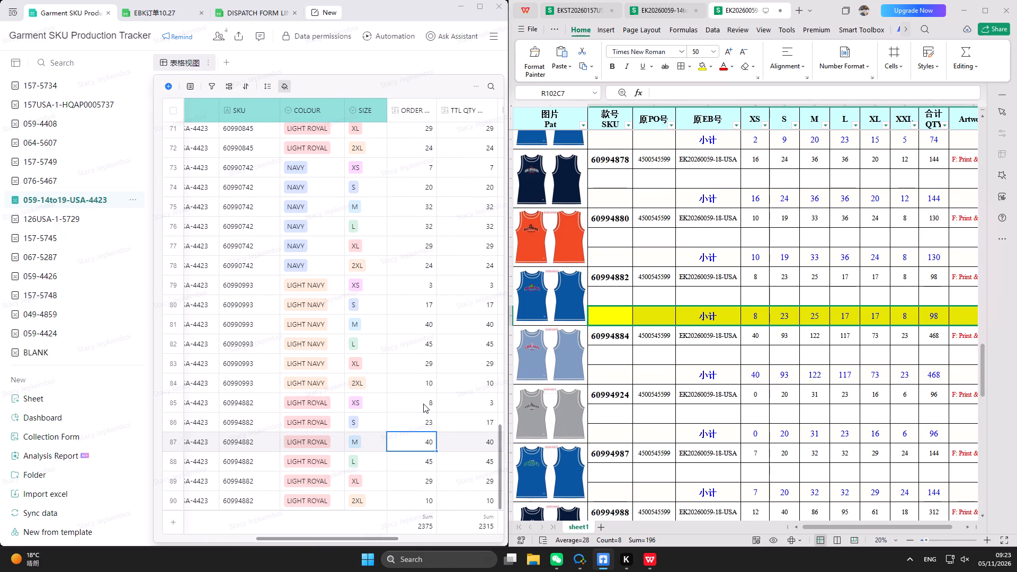
type("25")
key("Return")
type("17")
key("Return")
type("17")
key("Return")
key("8")
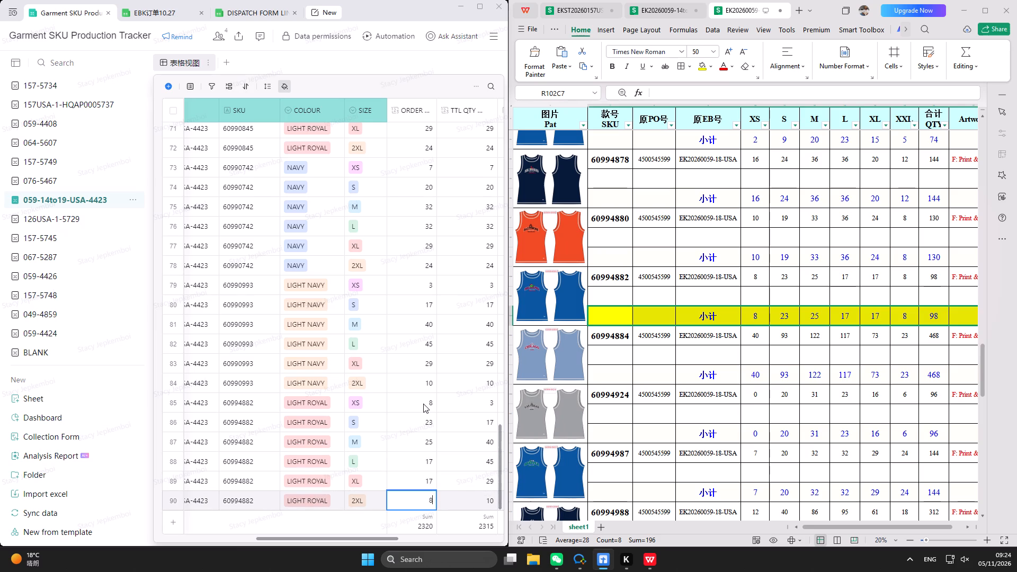
key("Return")
Set the TTL QTY values of SKU 60994882 in rows 85 to 90 to 8, 23, 25, 17, 17 and 8.
left_click(476, 406)
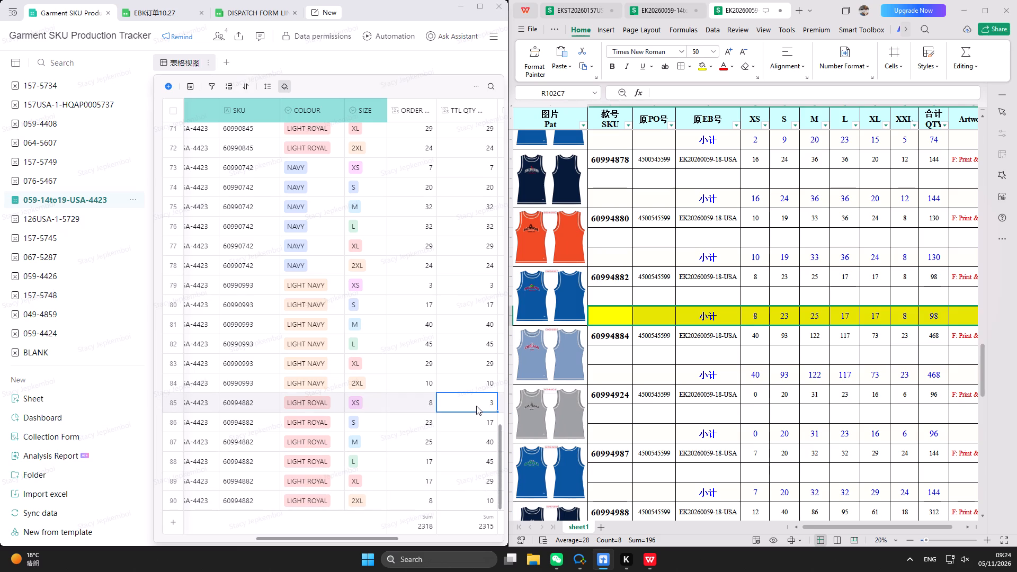
key("8")
key("Return")
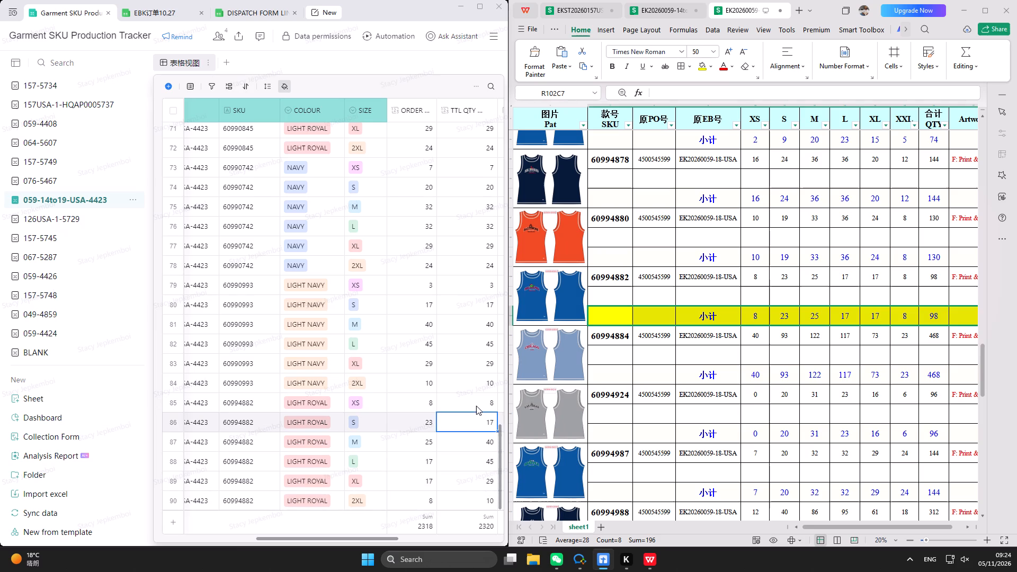
type("23")
key("Return")
type("25")
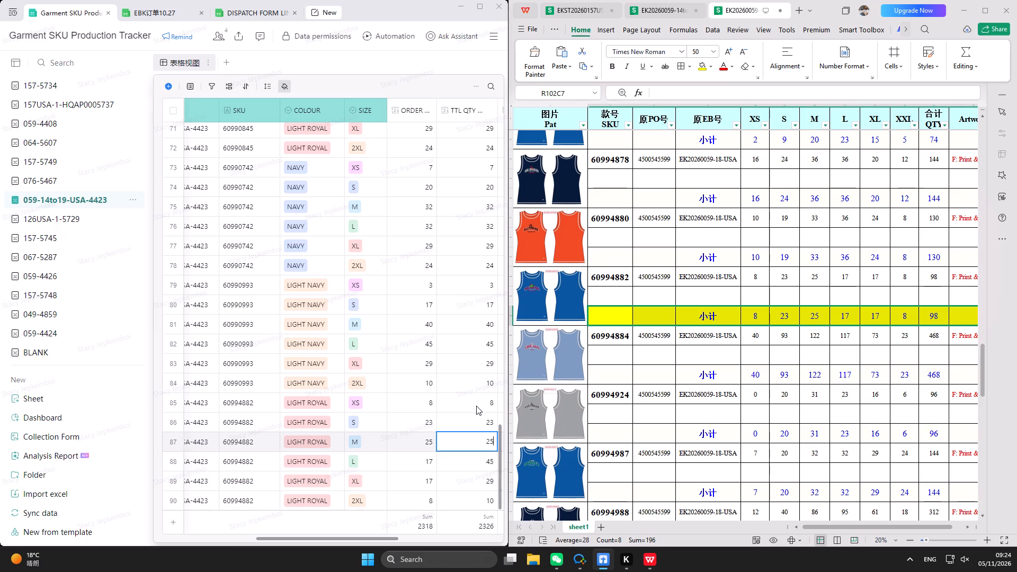
key("Return")
type("17")
key("Return")
type("17")
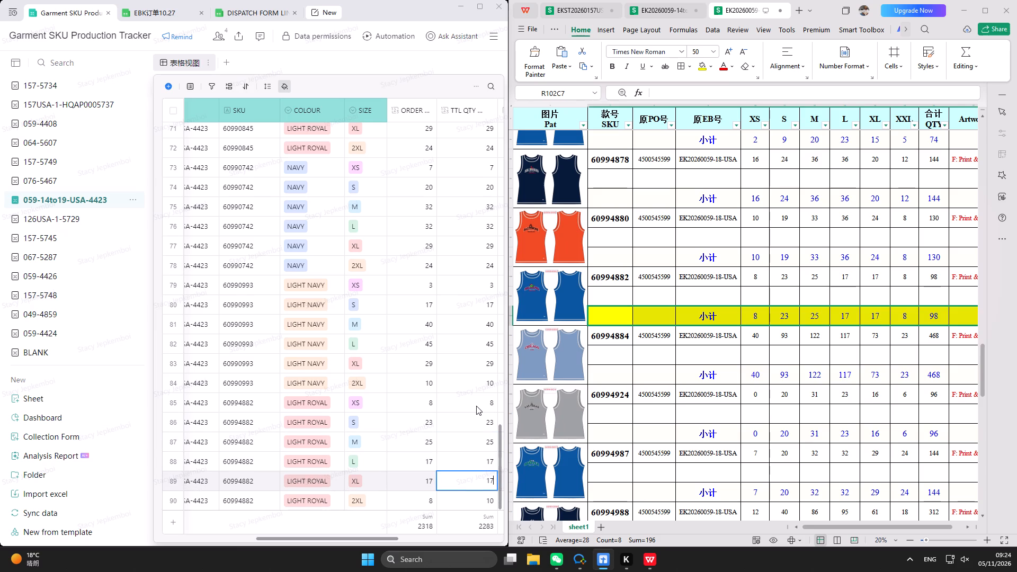
key("Return")
key("8")
key("Return")
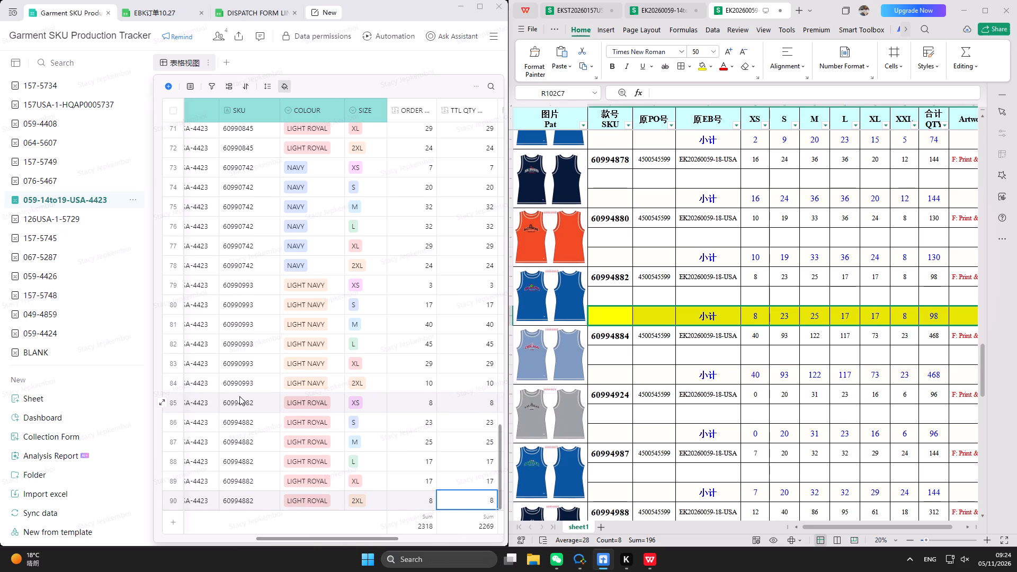
Set the TTL QTY of the SKU 60990845 XS record in row 67 to 7.
scroll(239, 396, "up", 4)
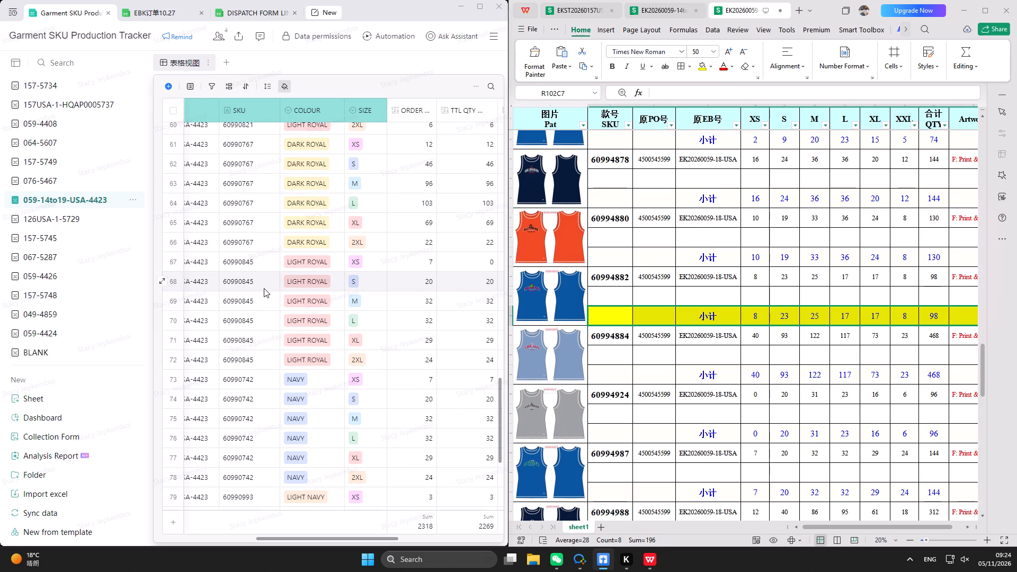
left_click(463, 262)
key("7")
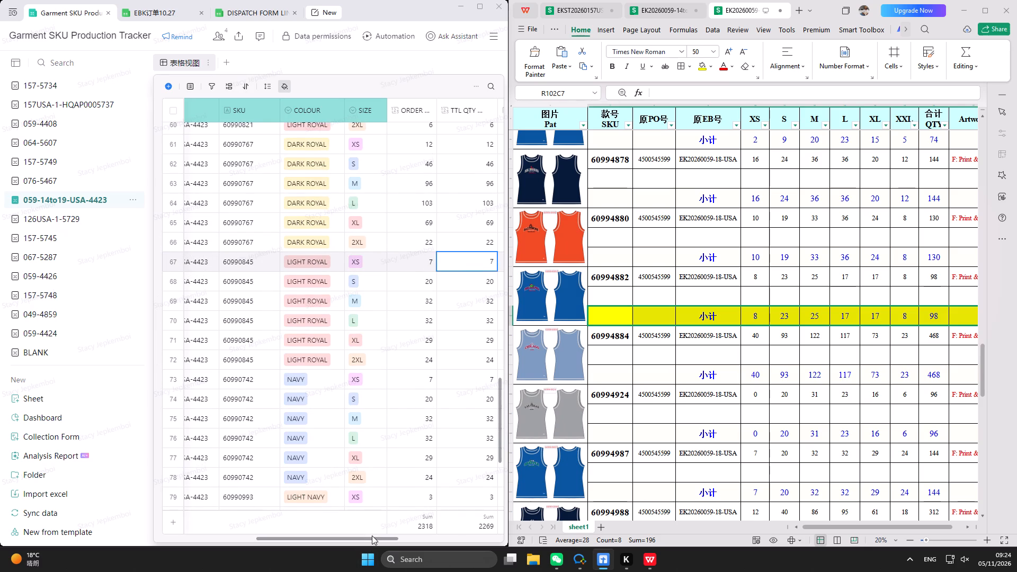
Edit the DATE of the SKU 60990845 XS record in row 67.
left_click_drag(372, 538, 333, 532)
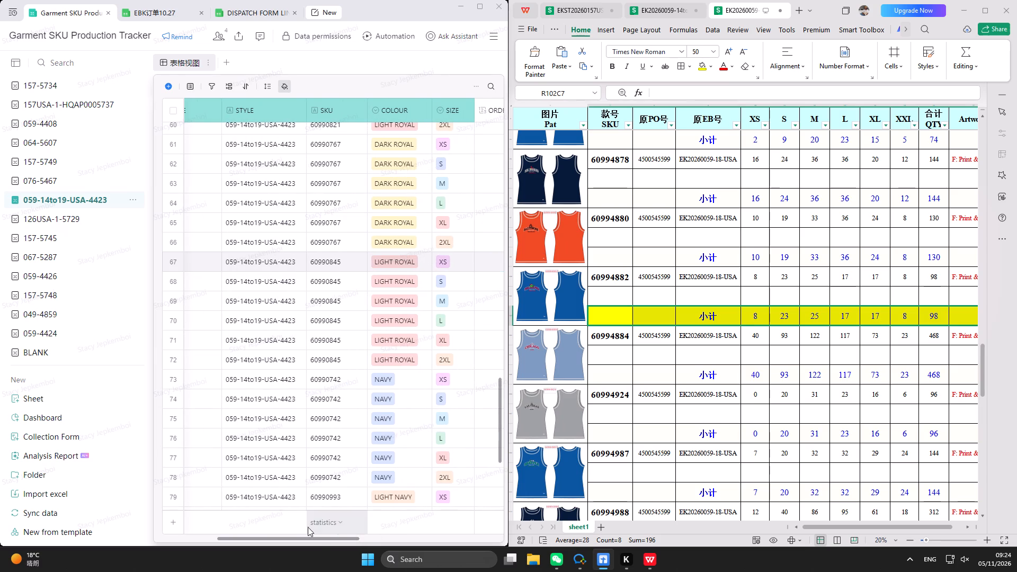
left_click_drag(323, 540, 227, 521)
double_click(204, 267)
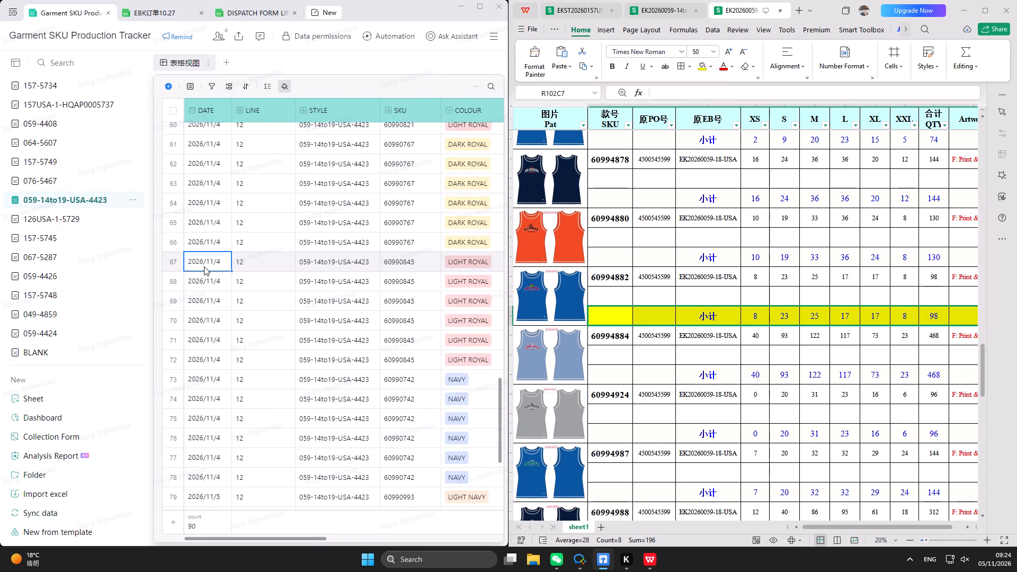
left_click(267, 352)
scroll(266, 377, "down", 5)
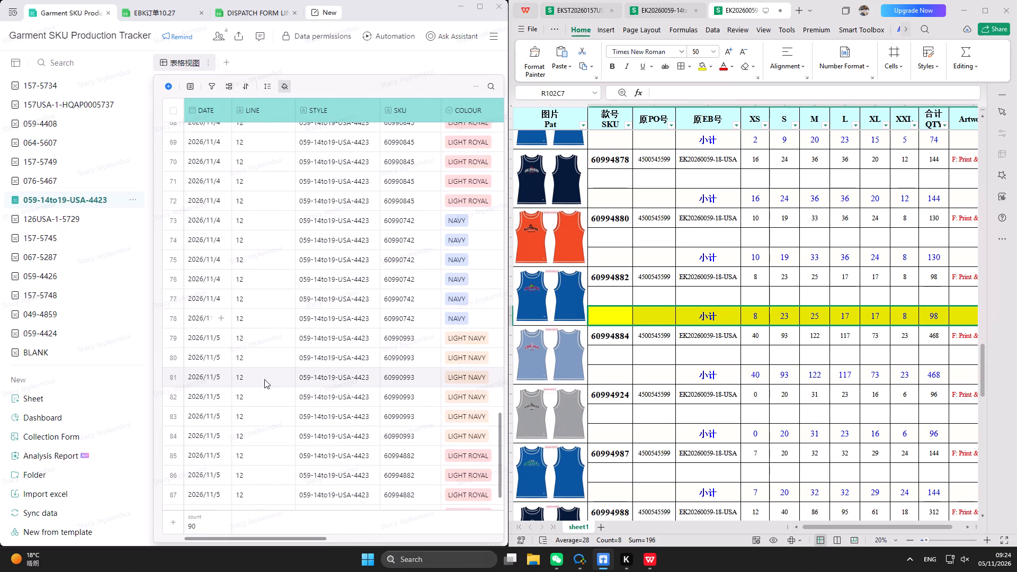
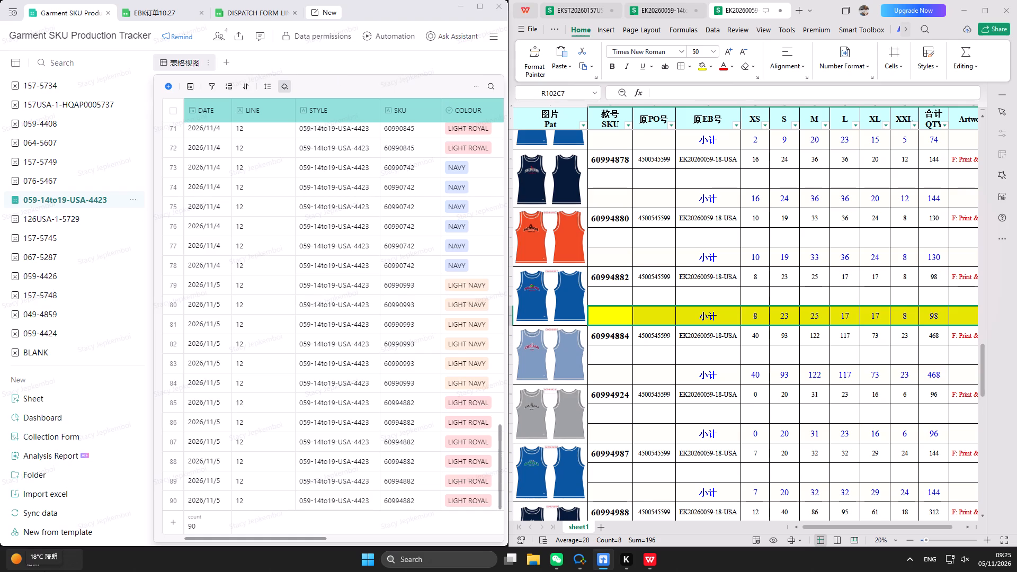
Maximise the document window from the EBK订单10.27 sheet and bring up the 11.5 form in DISPATCH FORM LINE WISE.
left_click(154, 12)
scroll(275, 262, "up", 7)
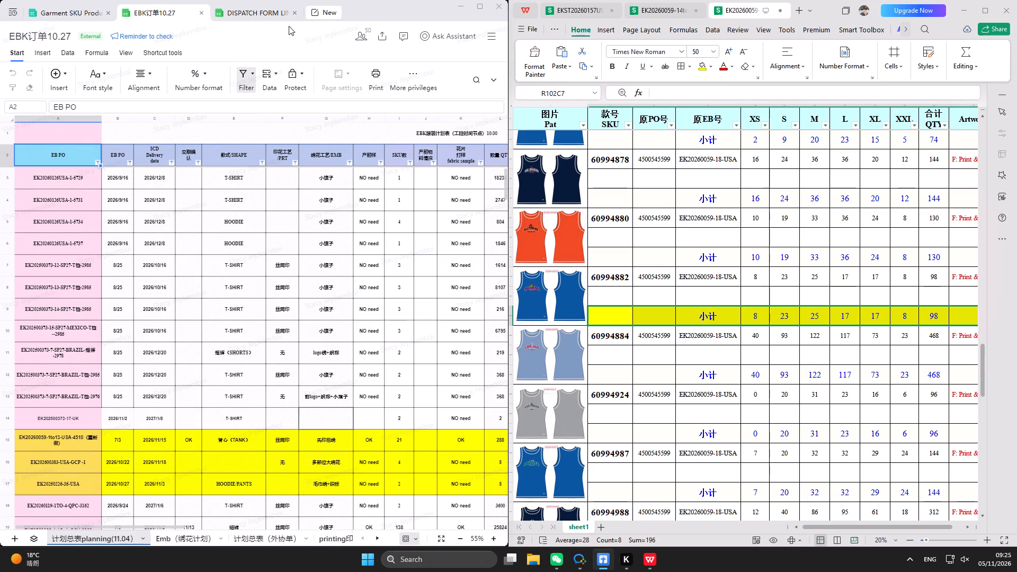
left_click(477, 6)
scroll(564, 294, "up", 4)
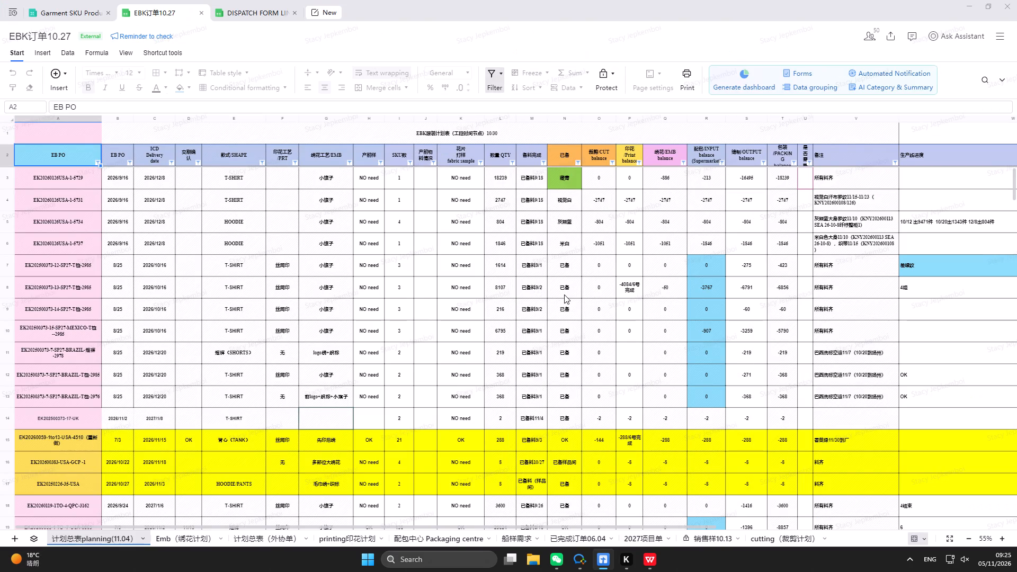
left_click(241, 15)
scroll(347, 274, "up", 6)
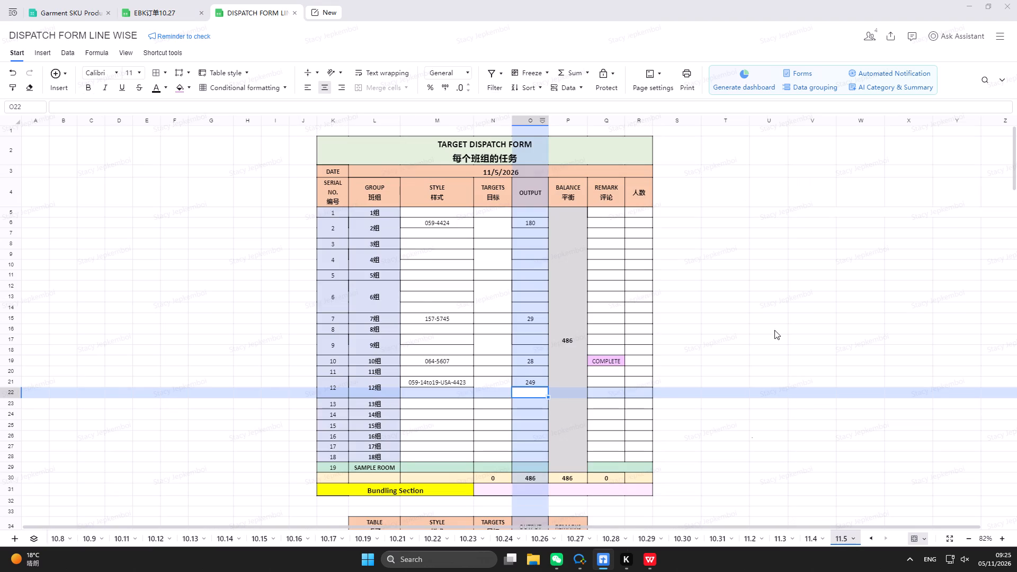
left_click(797, 444)
scroll(560, 350, "up", 5)
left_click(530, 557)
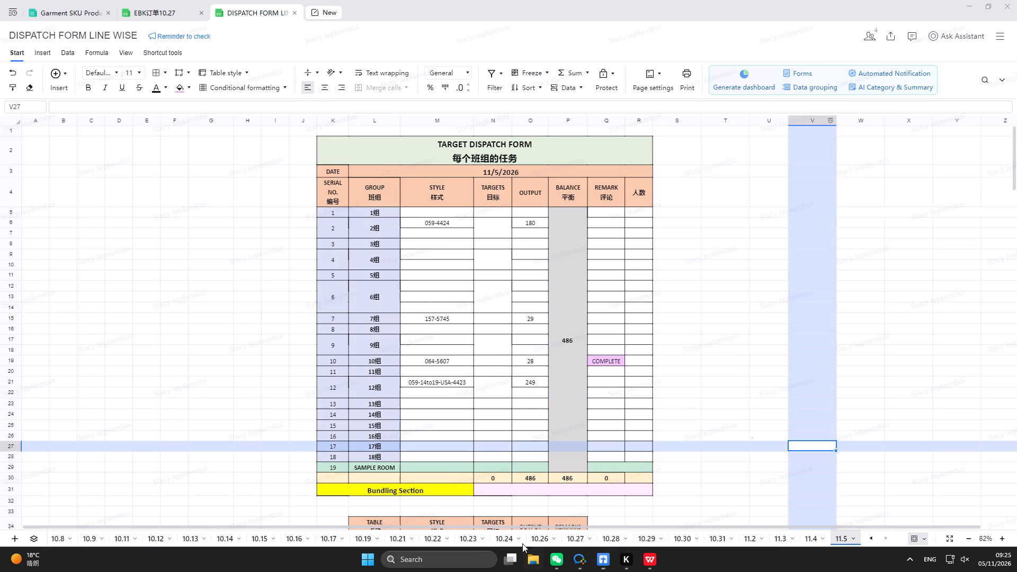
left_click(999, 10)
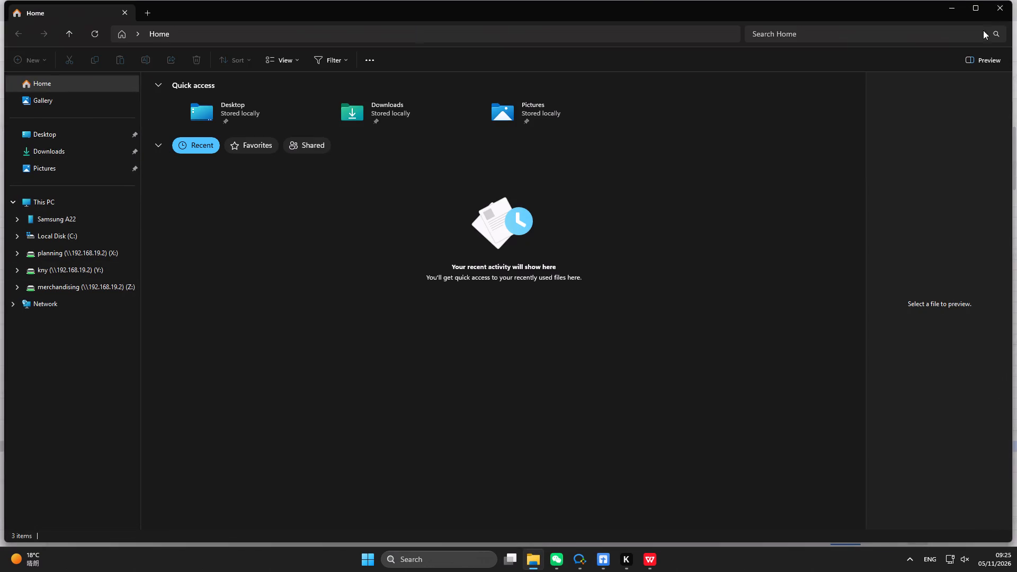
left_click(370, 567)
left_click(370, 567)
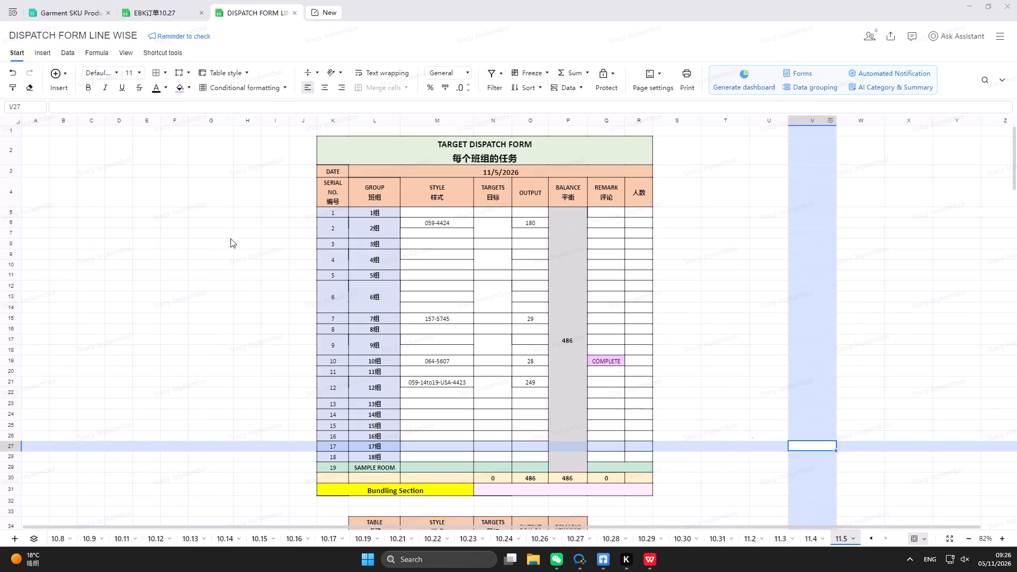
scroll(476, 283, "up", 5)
Reorder the pinned taskbar apps so that WPS Office comes before the K app.
left_click_drag(654, 561, 628, 562)
left_click_drag(628, 562, 628, 562)
scroll(673, 433, "up", 5)
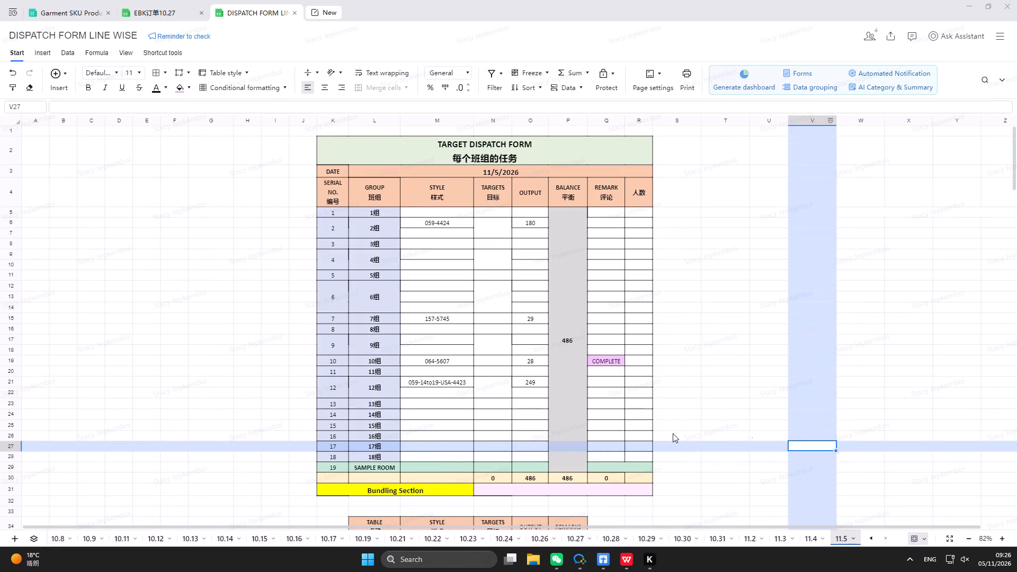
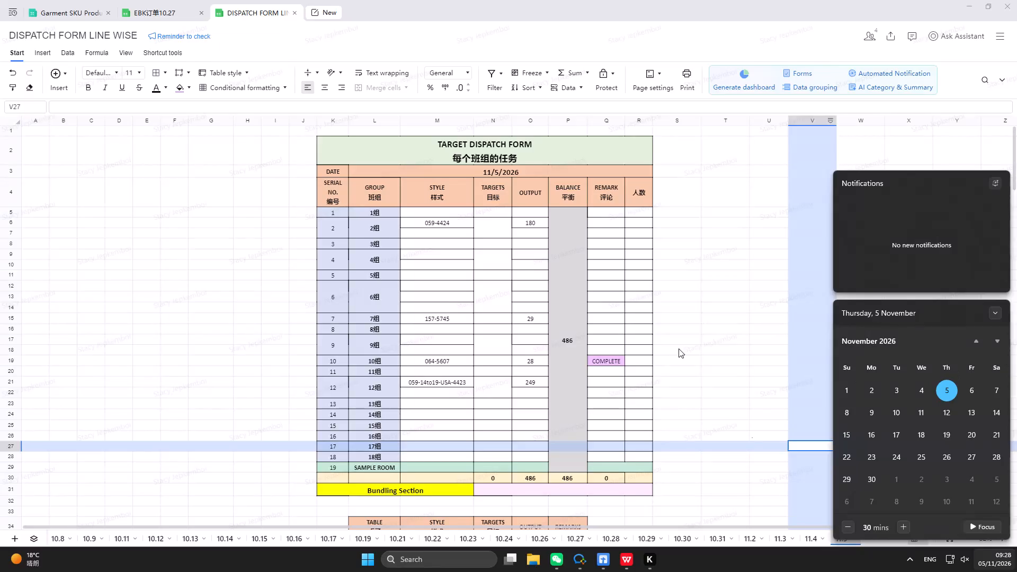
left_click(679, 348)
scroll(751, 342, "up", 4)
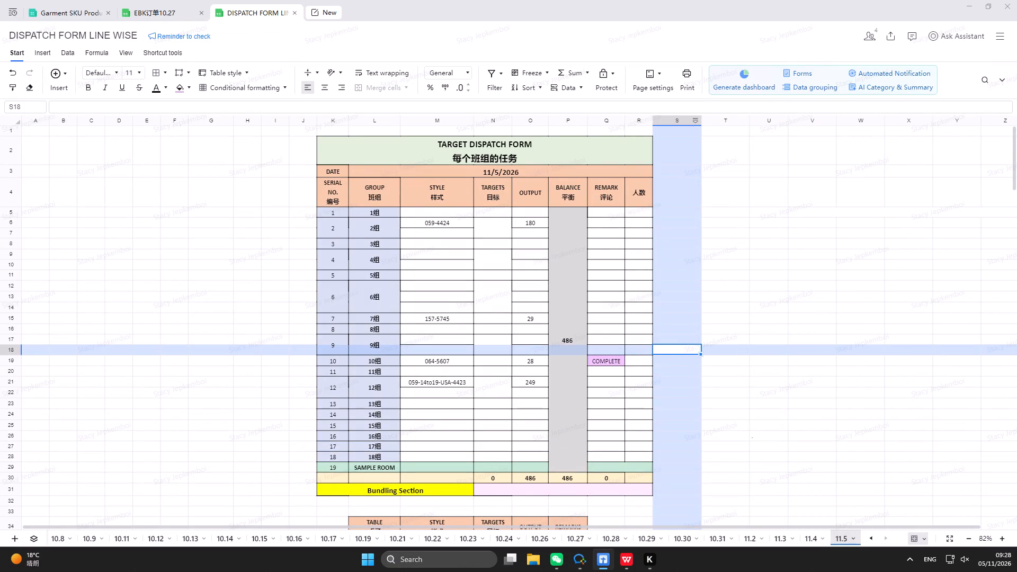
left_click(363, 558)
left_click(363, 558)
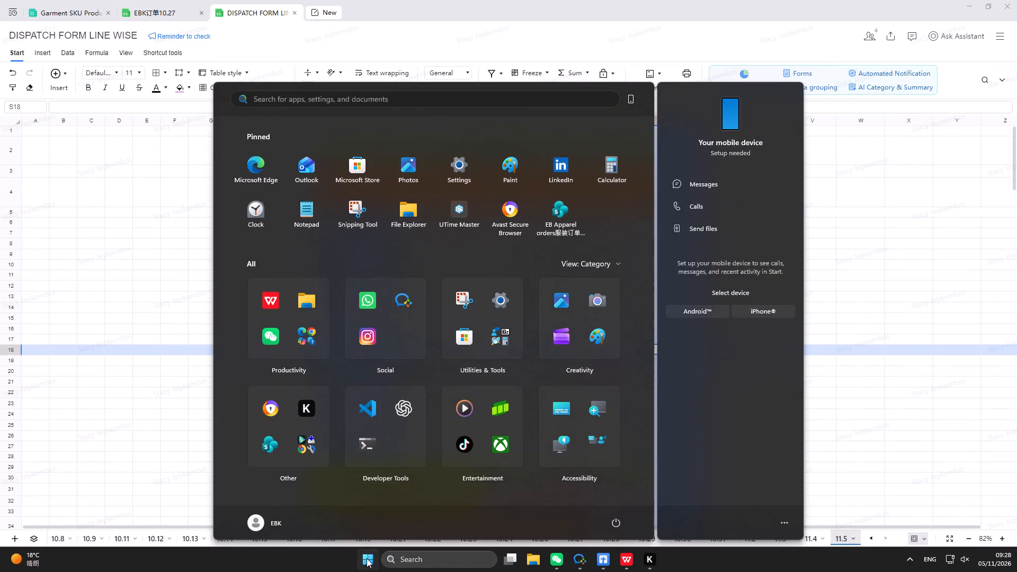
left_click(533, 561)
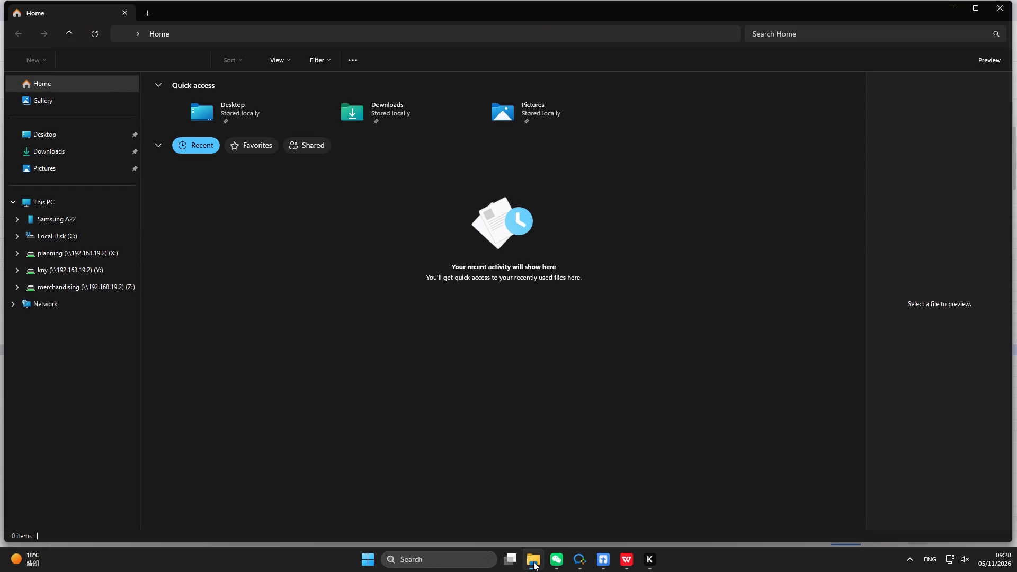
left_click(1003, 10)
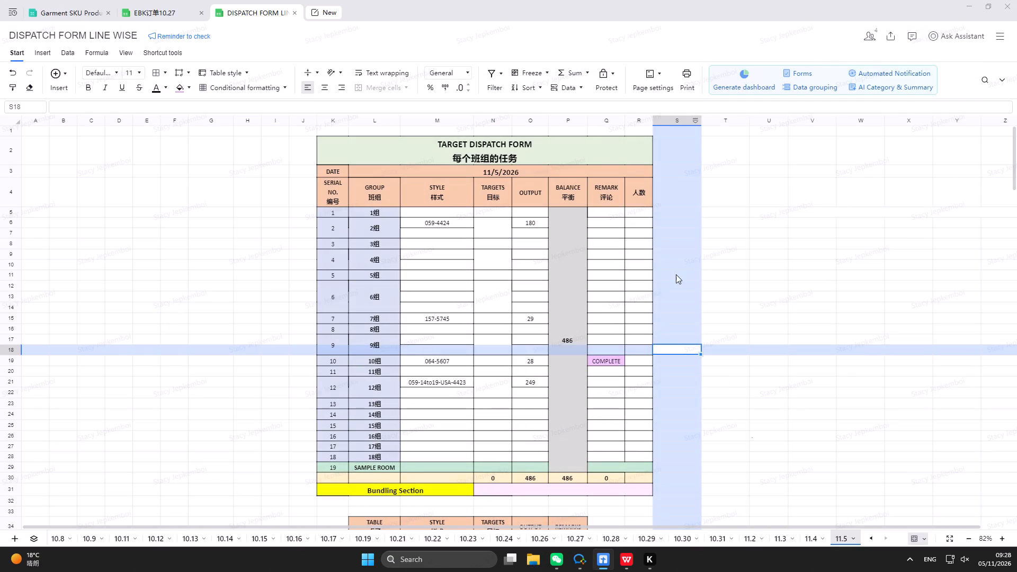
Minimise the DISPATCH FORM LINE WISE document window to uncover the desktop and the EK20260059 order workbook.
left_click(973, 9)
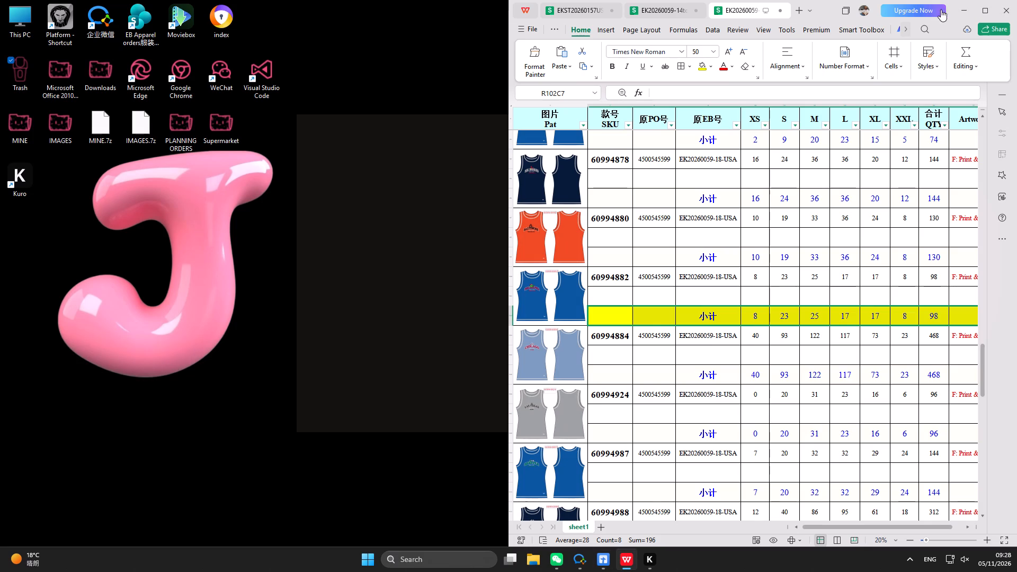